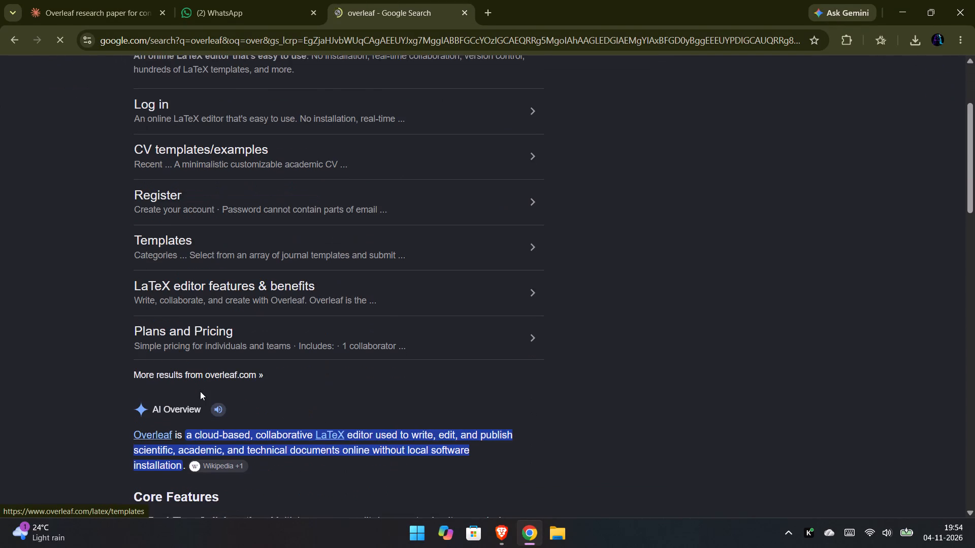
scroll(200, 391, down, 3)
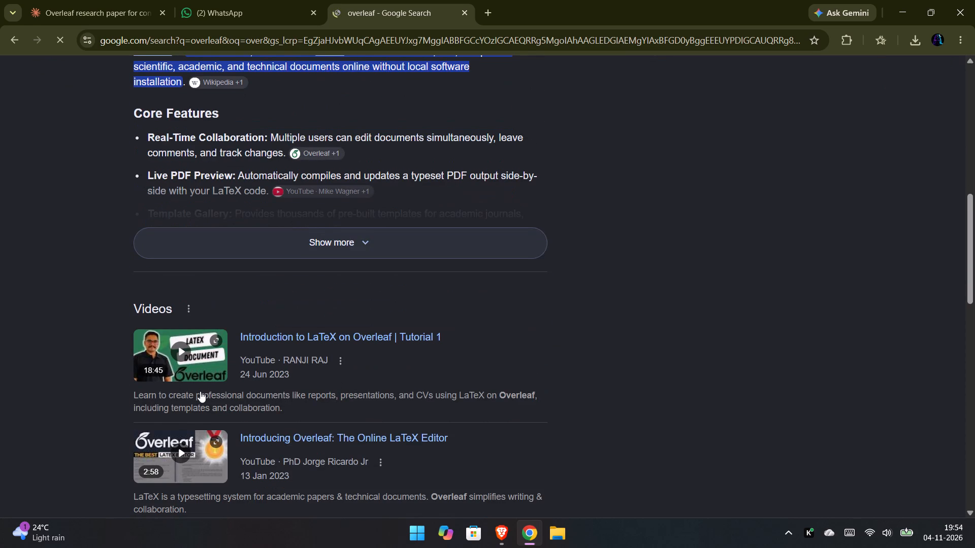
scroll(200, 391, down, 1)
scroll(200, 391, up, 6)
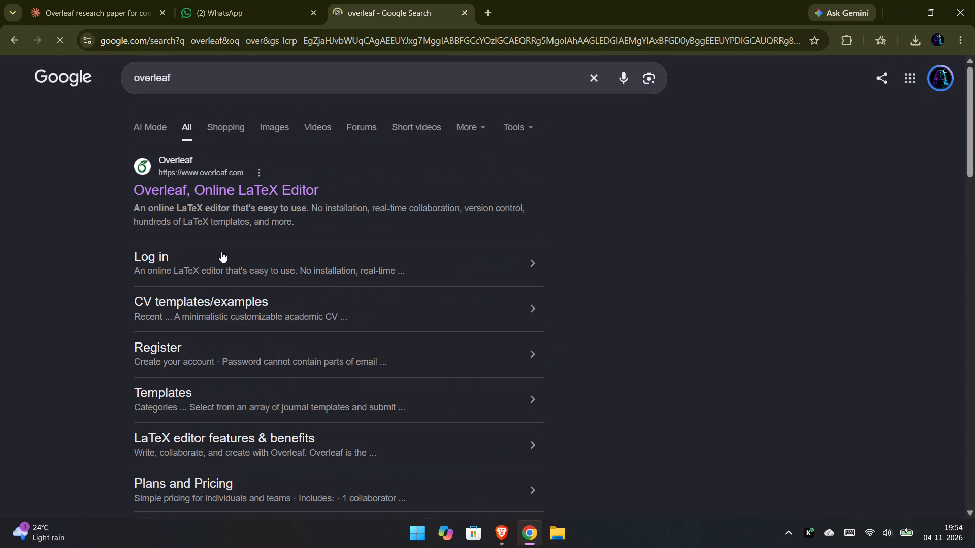
Open the Project_Report_Satellite_Captioning project in Overleaf and dismiss the compile-time notice over its PDF preview.
click(230, 179)
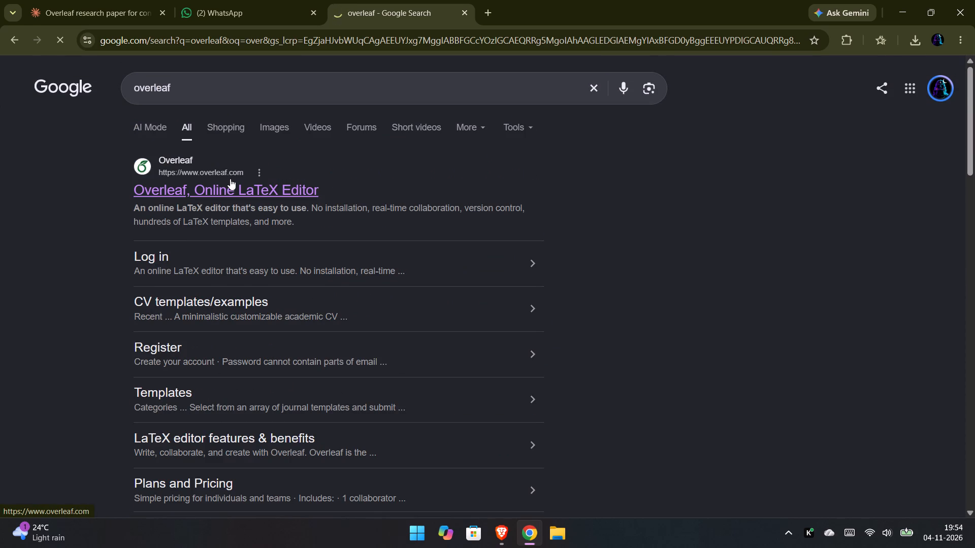
click(371, 0)
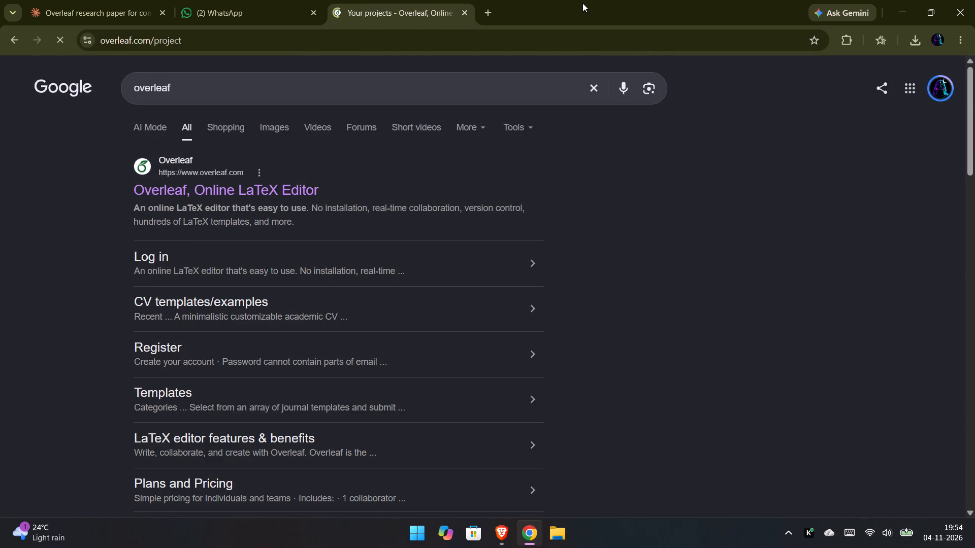
click(510, 404)
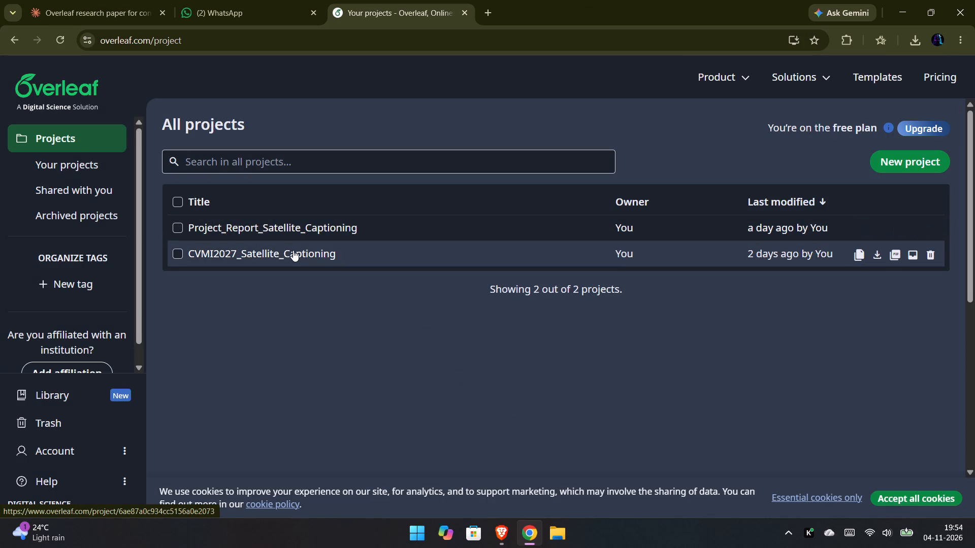
click(303, 232)
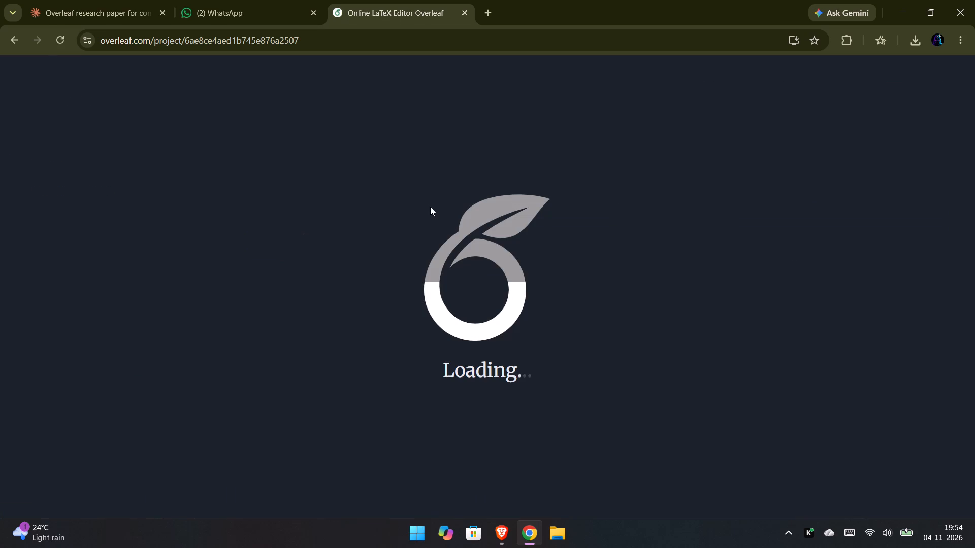
click(383, 0)
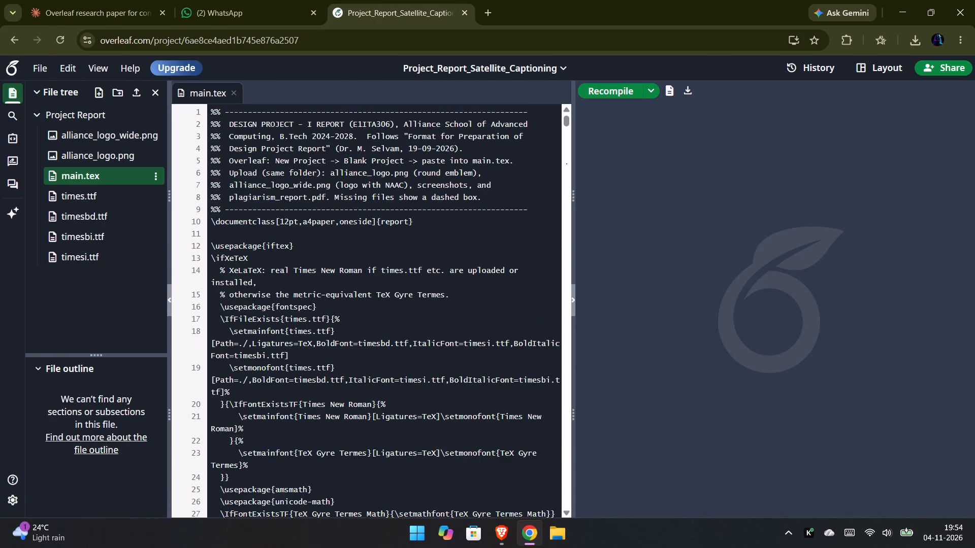
click(687, 90)
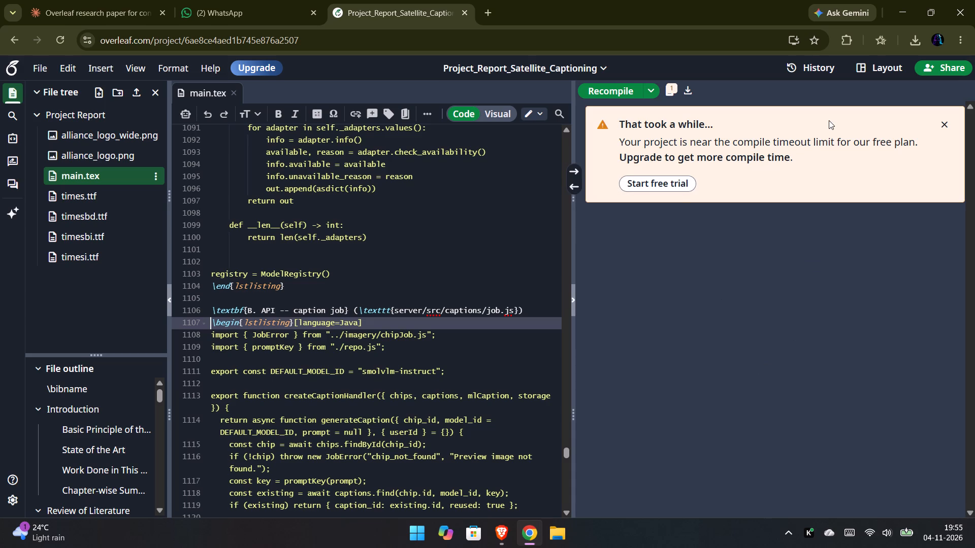
click(944, 124)
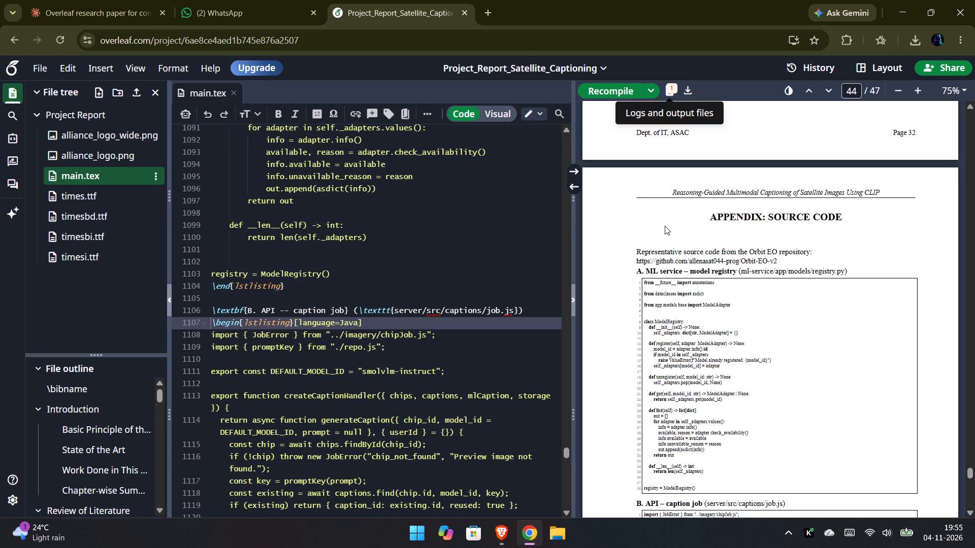
scroll(665, 226, up, 4)
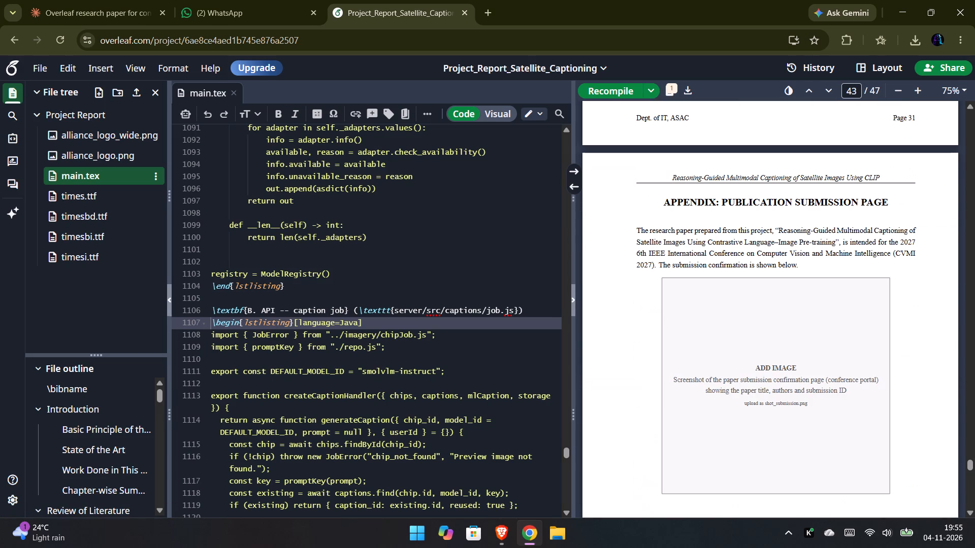
scroll(665, 226, up, 7)
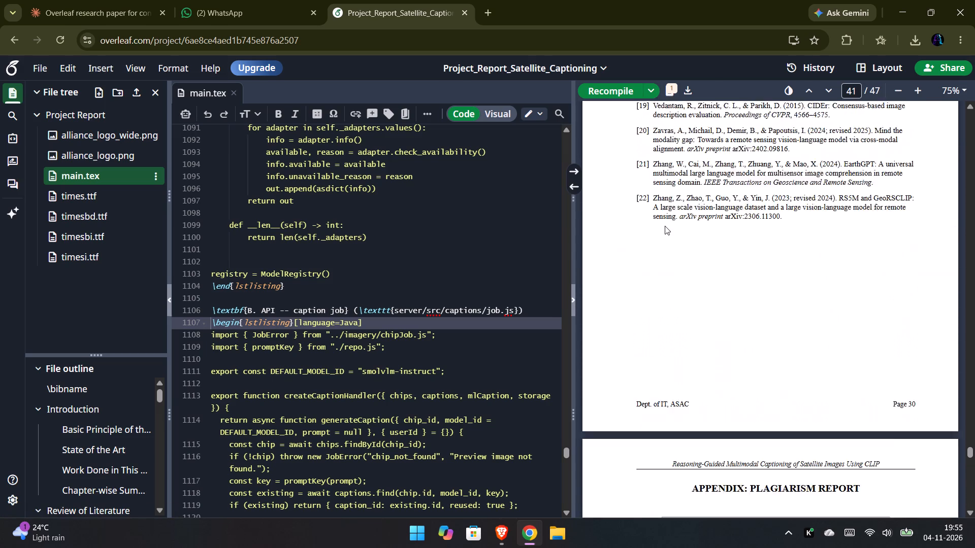
scroll(665, 226, up, 9)
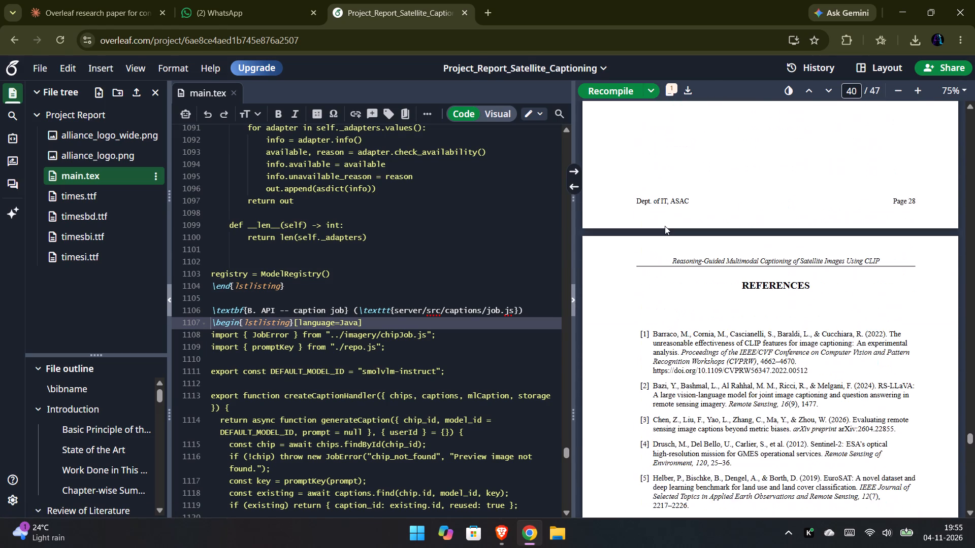
scroll(665, 226, up, 19)
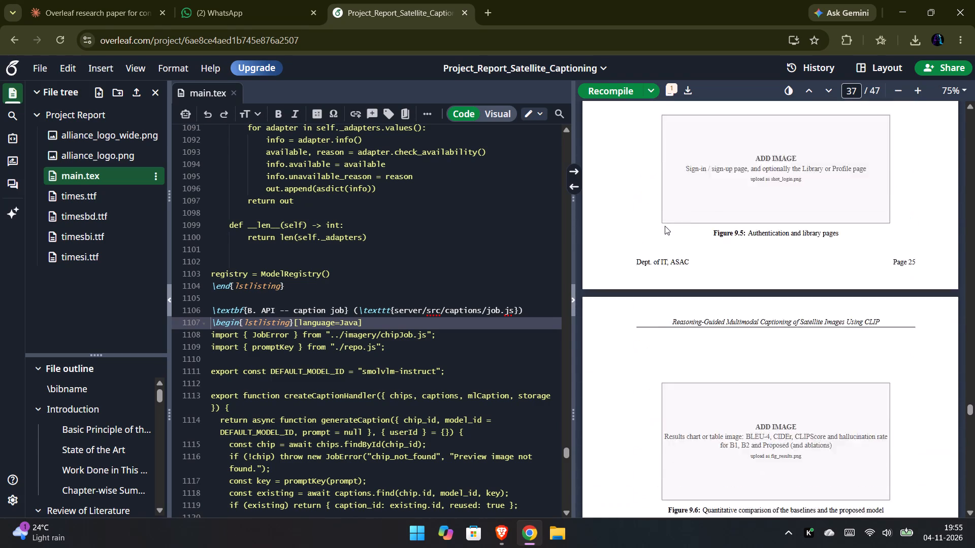
scroll(665, 226, up, 8)
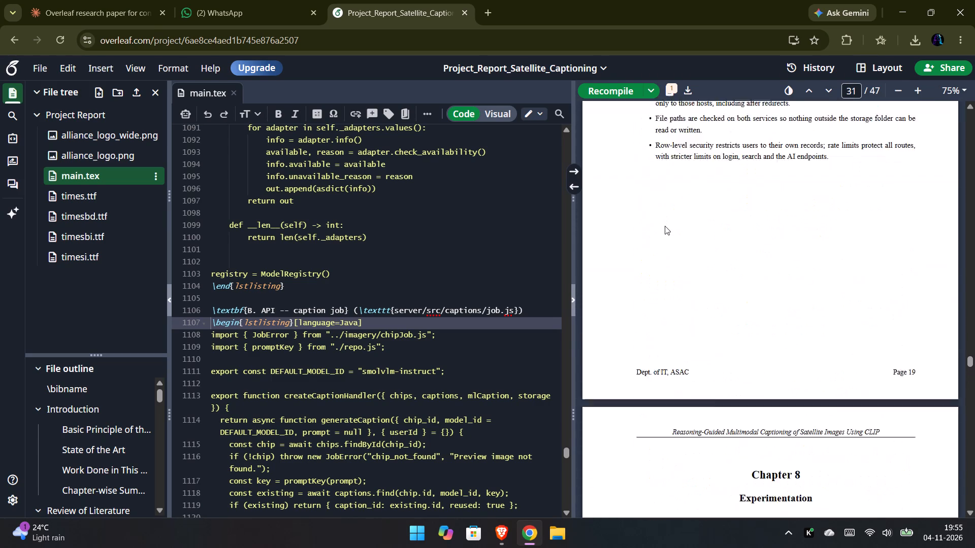
scroll(665, 226, up, 10)
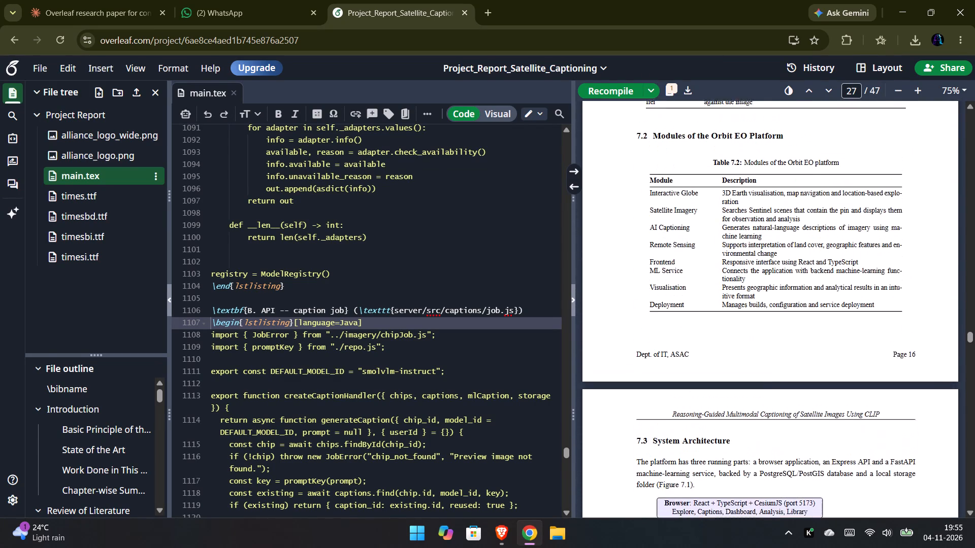
scroll(665, 226, up, 12)
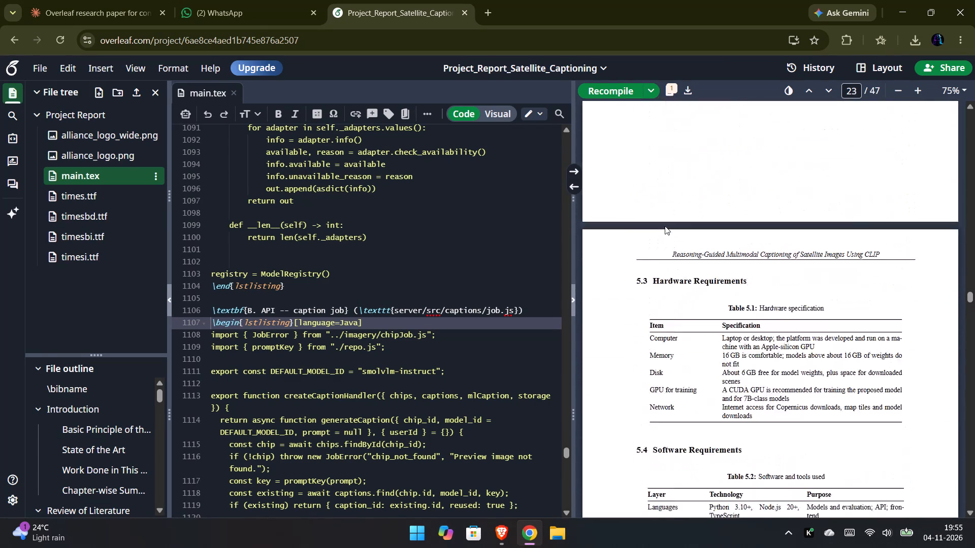
scroll(665, 226, up, 8)
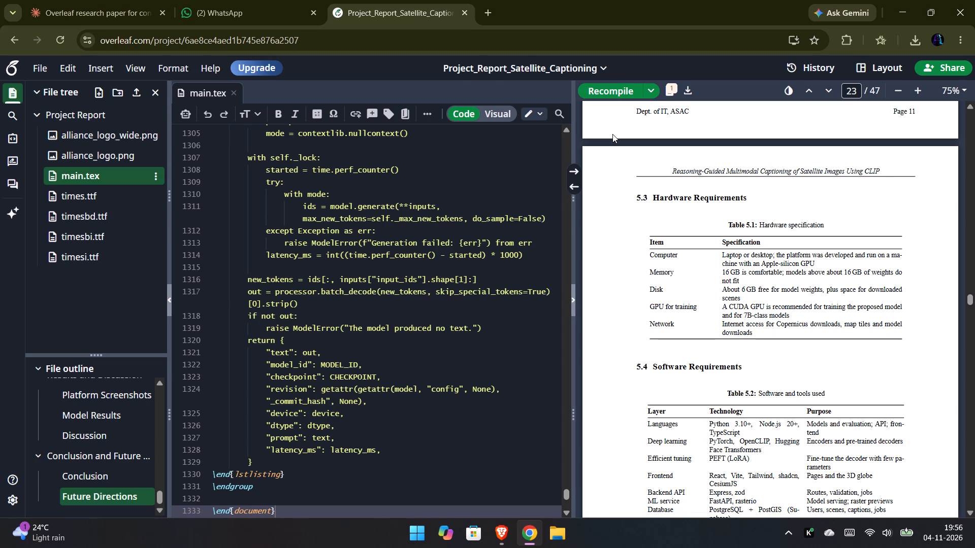
Examine the report's PDF preview from Chapter 4 on limitations through section 8.3 on training and experimental design.
scroll(678, 214, up, 1)
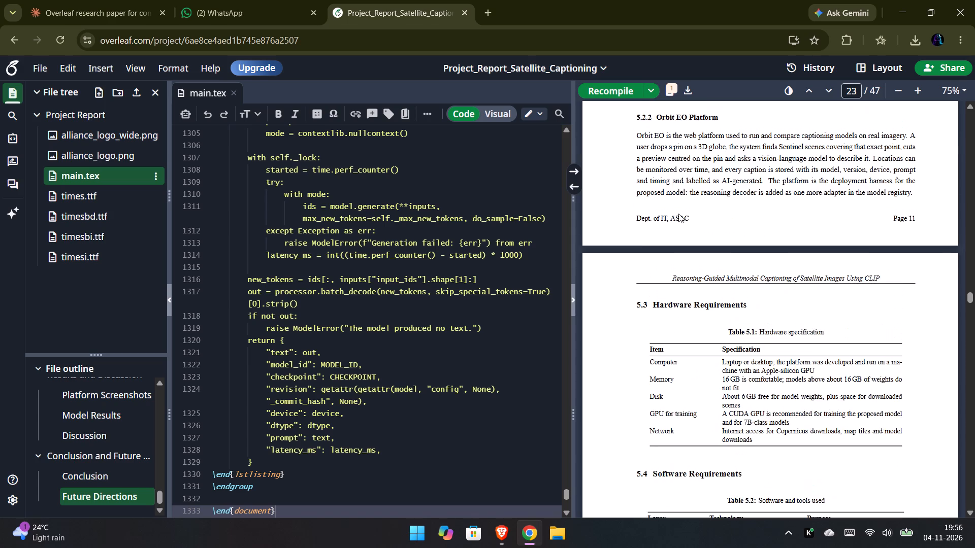
scroll(678, 214, up, 9)
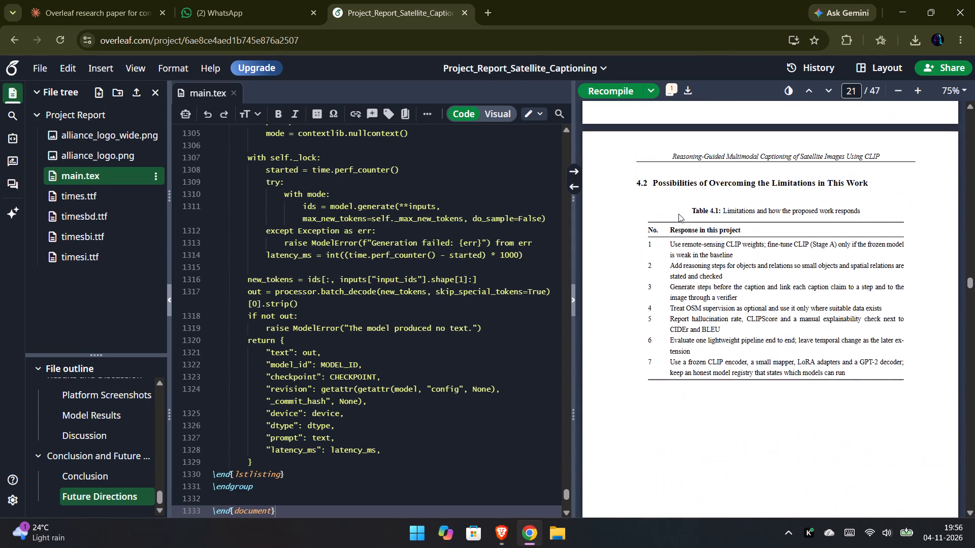
scroll(678, 214, up, 4)
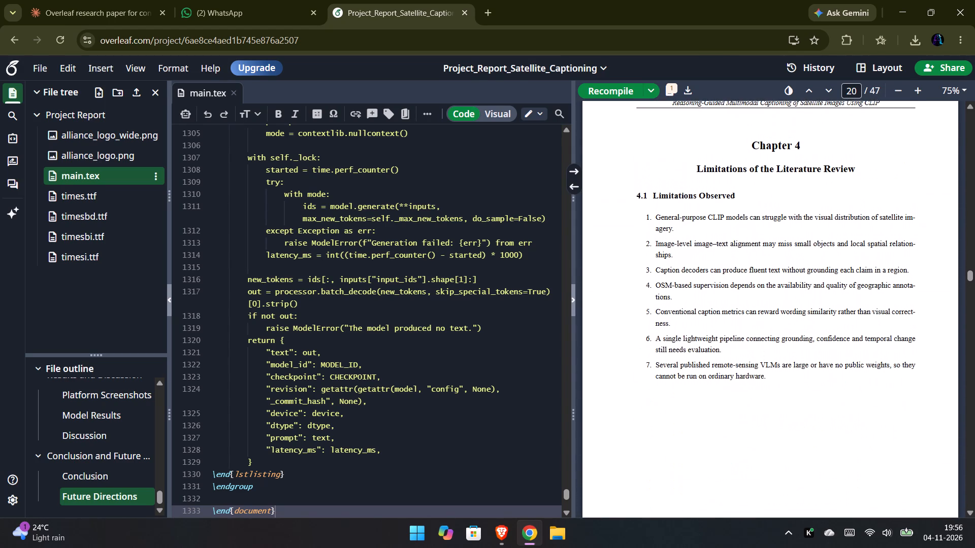
scroll(678, 214, up, 1)
scroll(678, 214, down, 6)
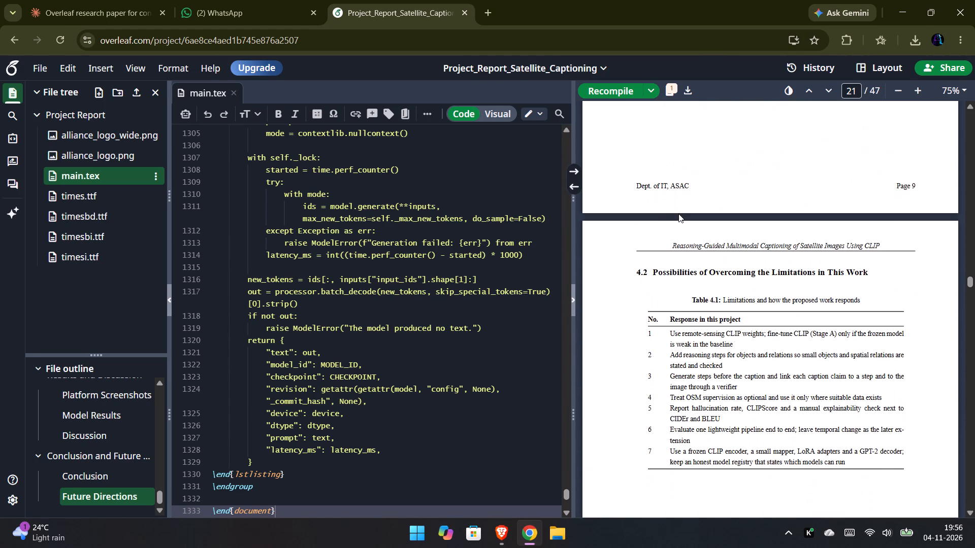
scroll(678, 214, down, 8)
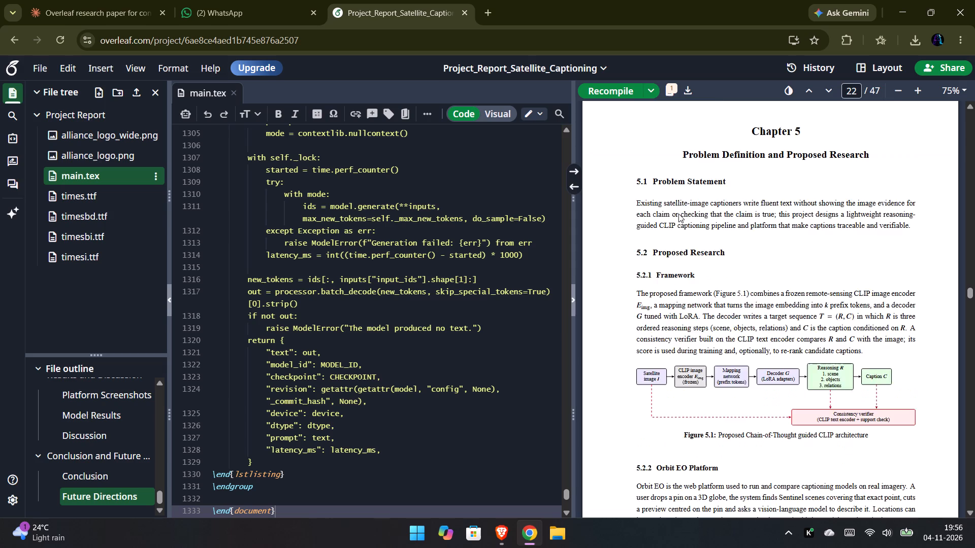
scroll(678, 214, down, 13)
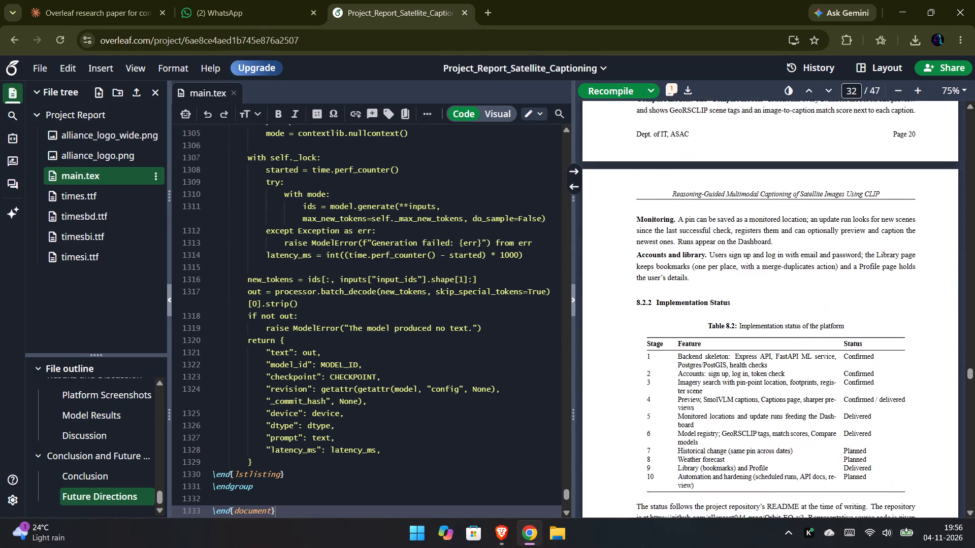
scroll(678, 214, down, 2)
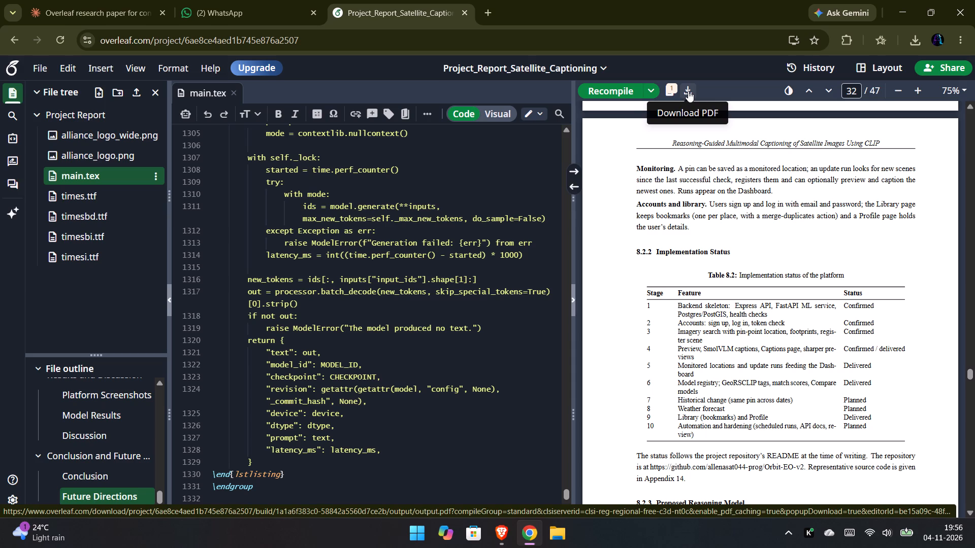
scroll(734, 364, down, 3)
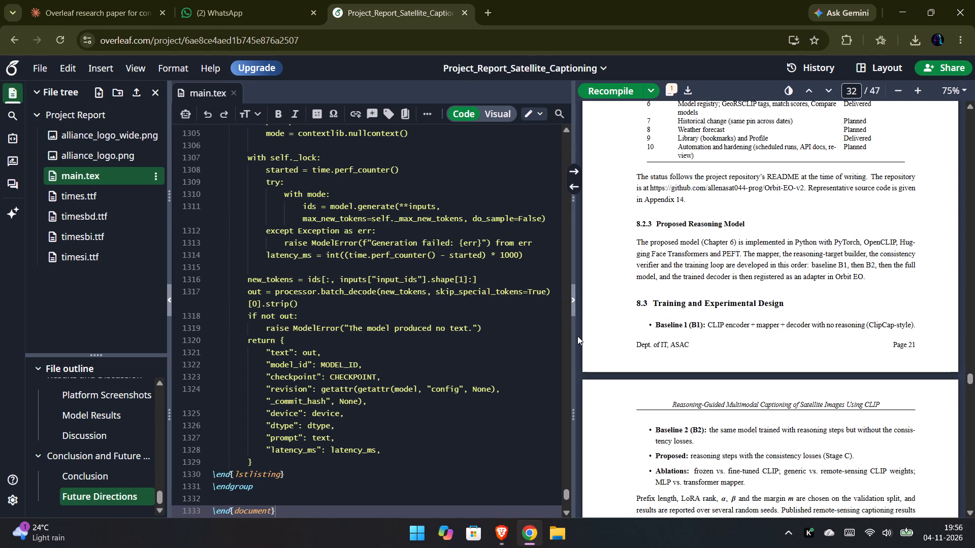
Widen the PDF preview, enlarge it to 94%, and view section 8.4 Testing with the Figure 8.1 image placeholder.
drag(573, 341, 422, 331)
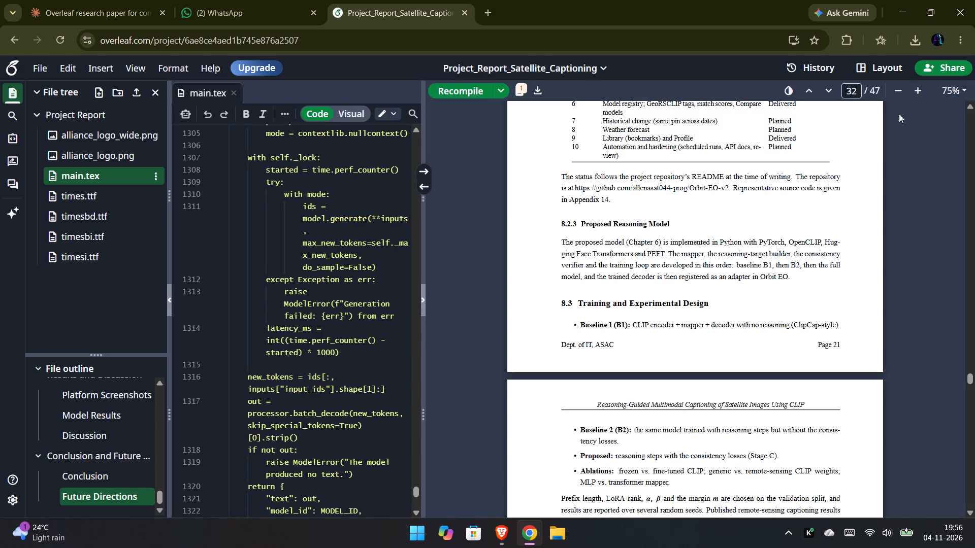
click(921, 82)
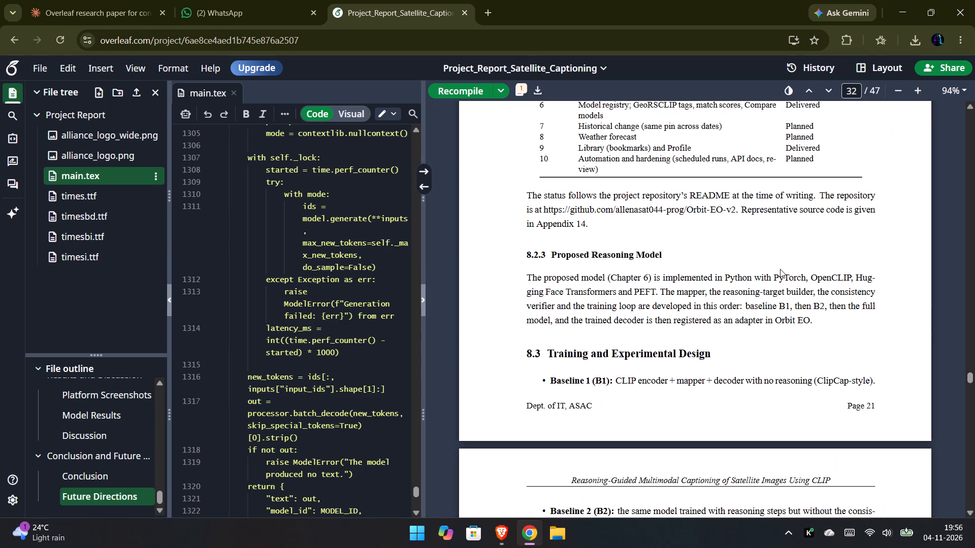
scroll(780, 269, down, 6)
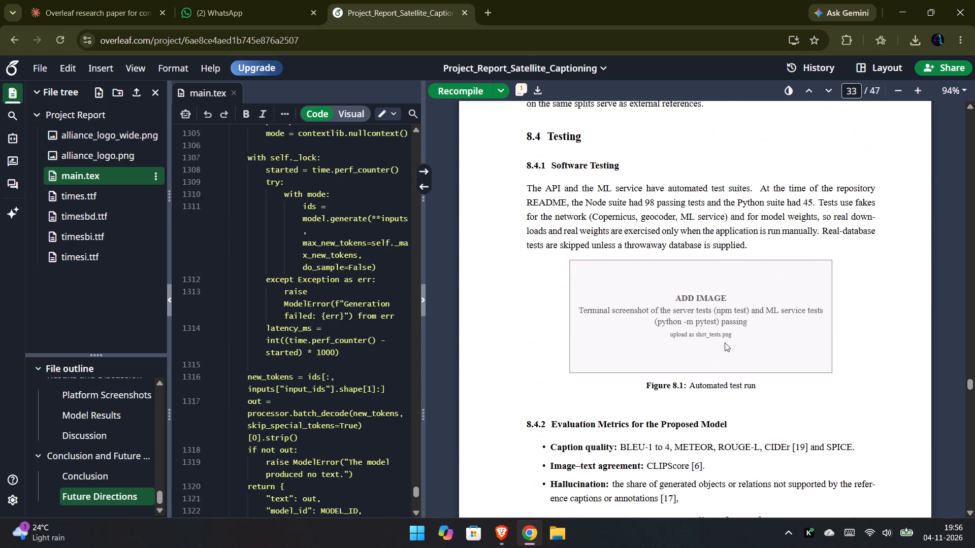
Open the downloaded Orbit-eo Screanshoots.zip in WinRAR and examine its full file names, including the __MACOSX folder's contents.
click(918, 38)
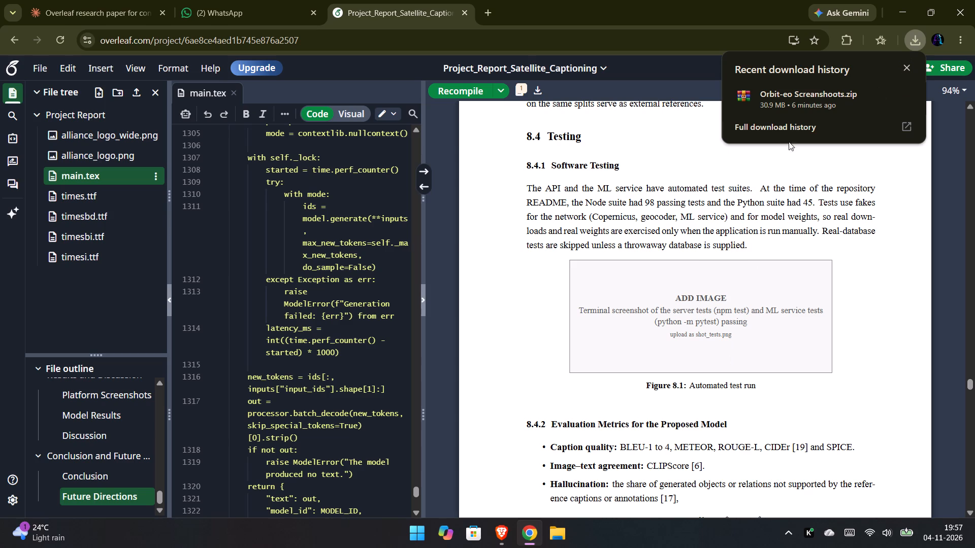
click(796, 115)
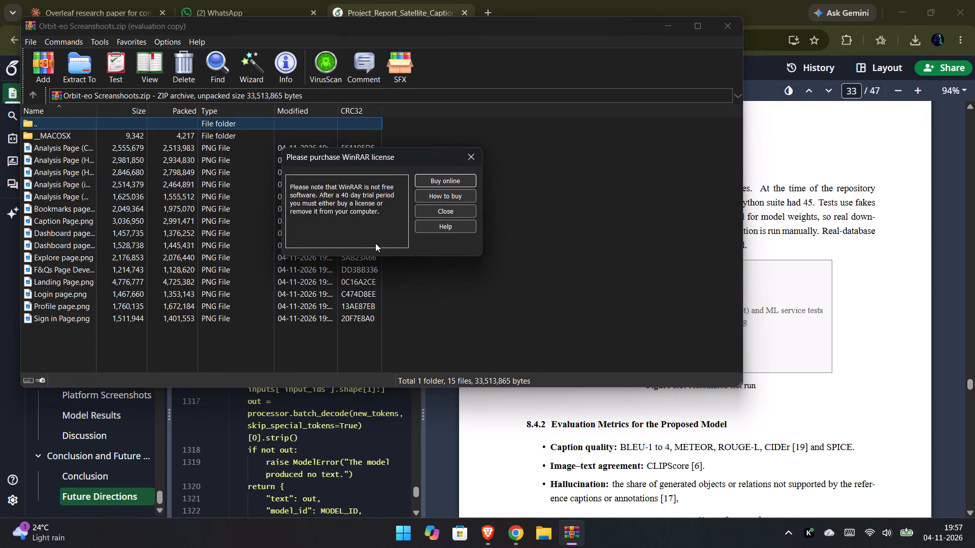
click(446, 211)
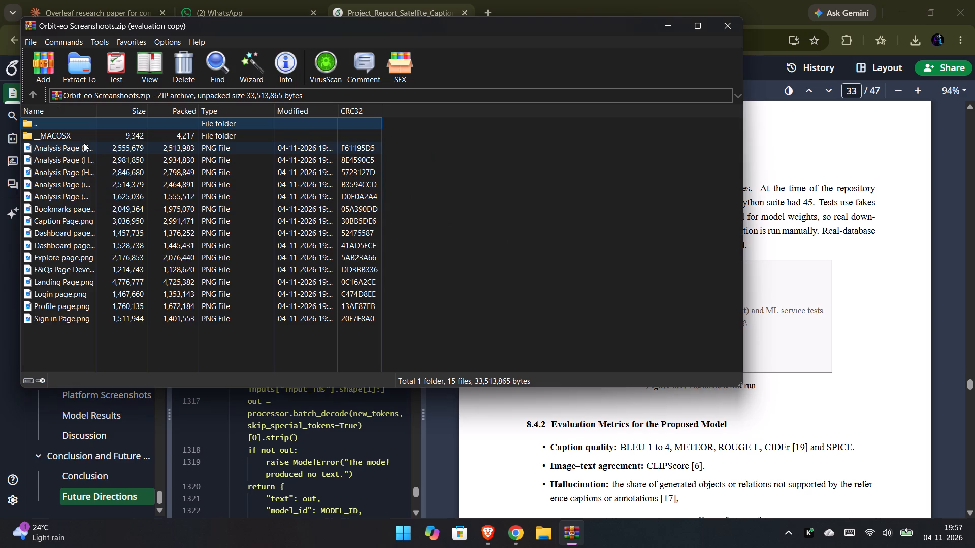
double_click(97, 108)
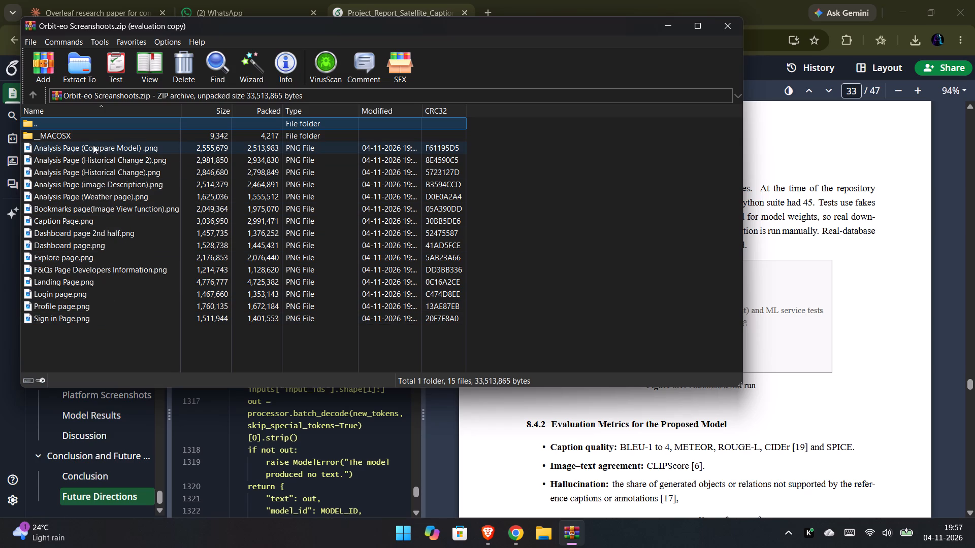
double_click(82, 136)
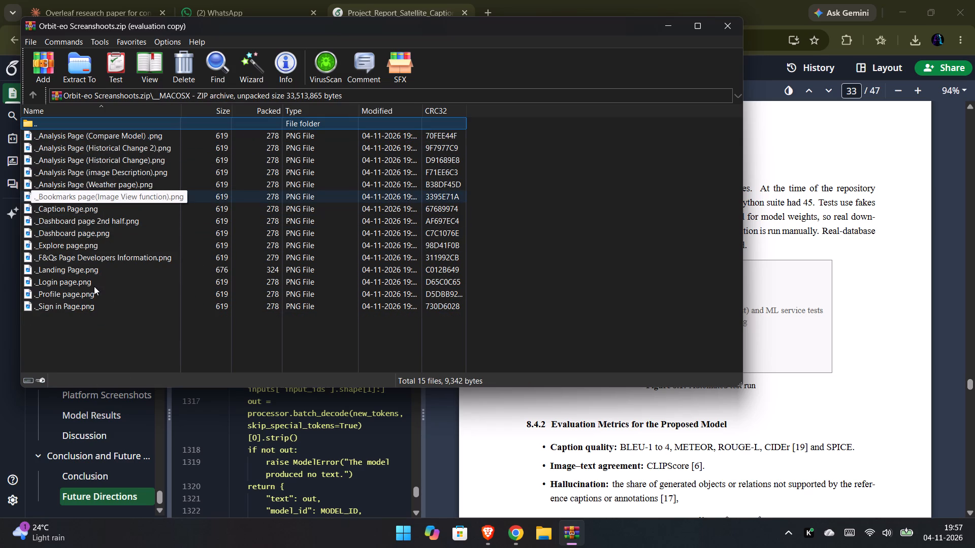
double_click(39, 123)
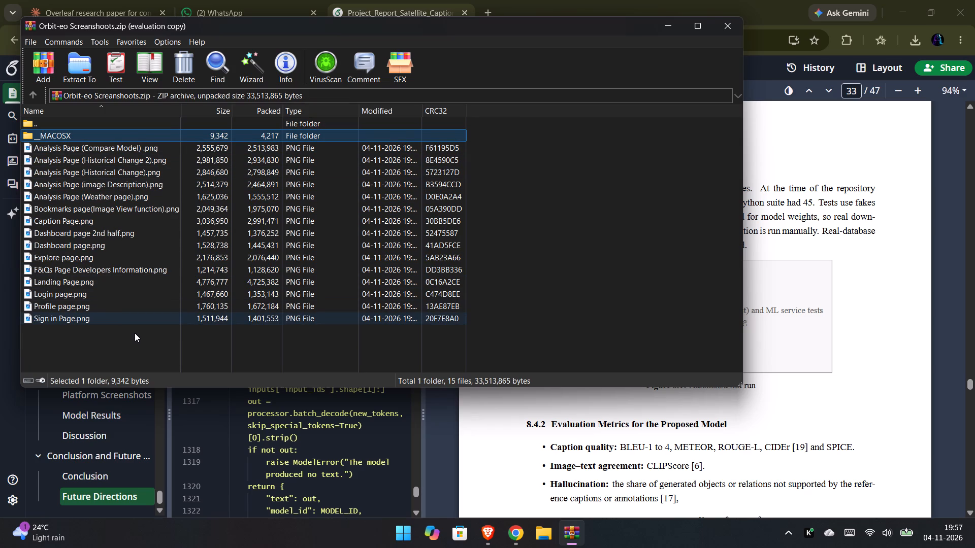
Return to the Overleaf report in Chrome and capture a screen snip of the Figure 8.1 "ADD IMAGE" placeholder box.
click(858, 213)
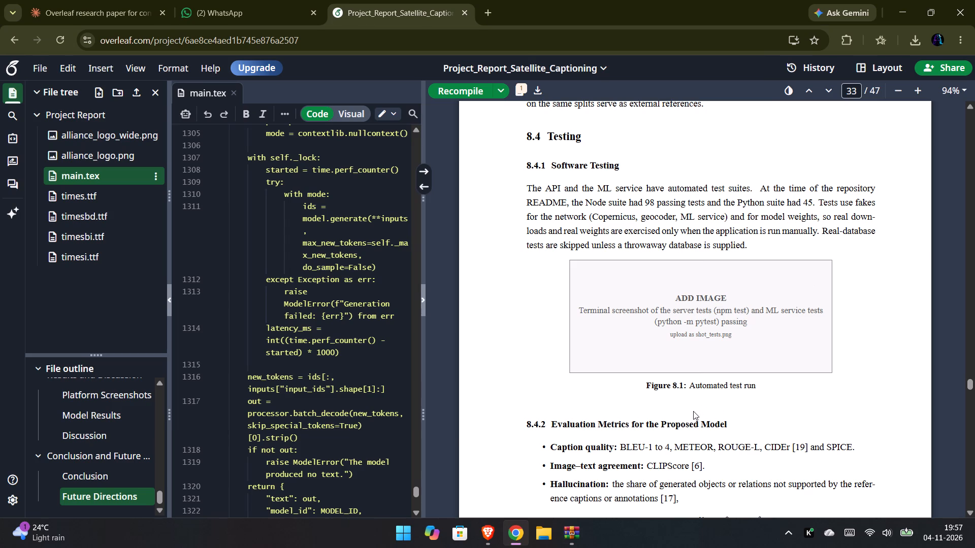
key(Print)
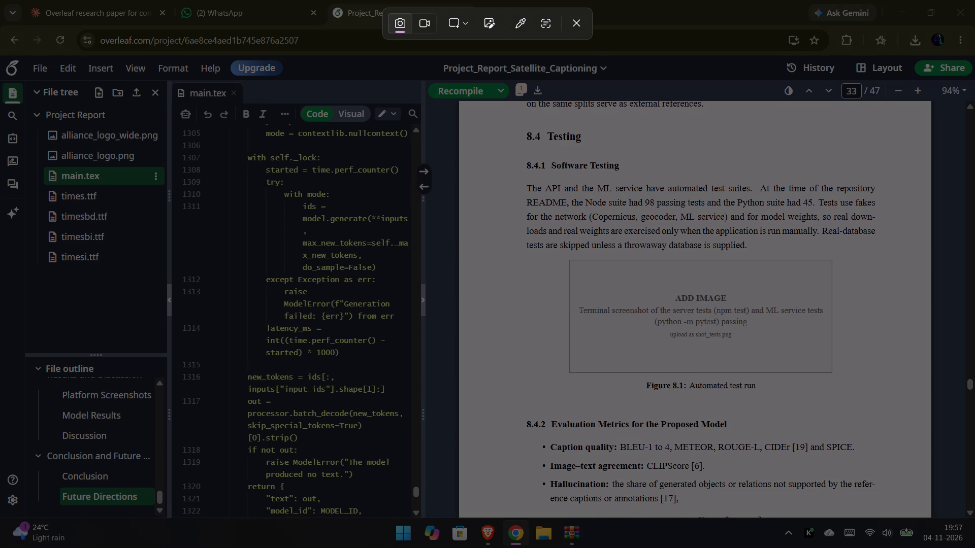
drag(565, 259, 845, 381)
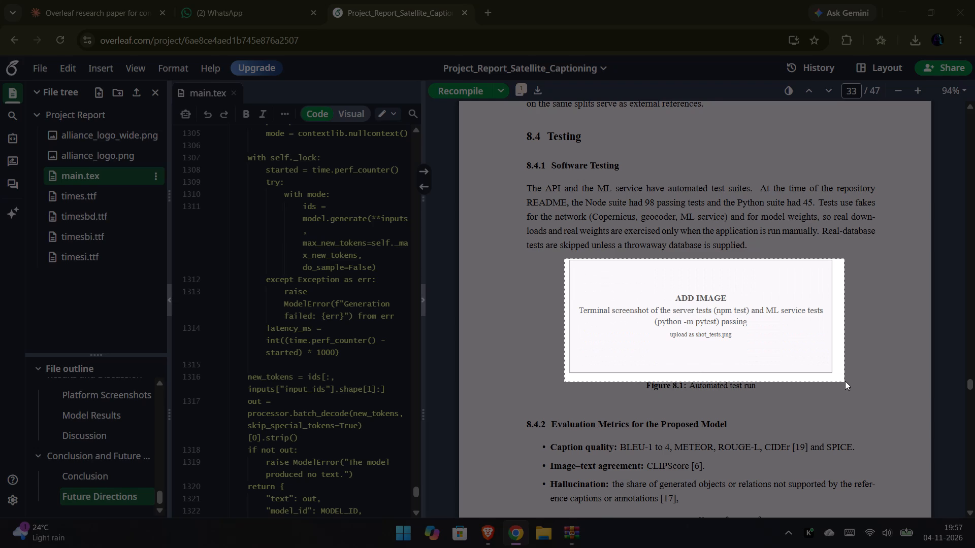
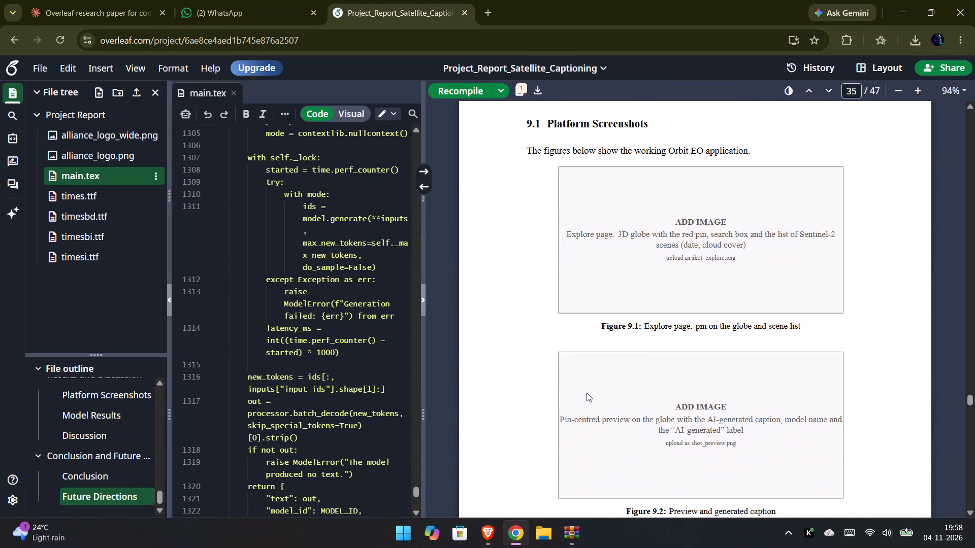
Copy the name shot_explore from the Figure 9.1 placeholder and rename Explore page.png in the WinRAR archive to shot_explore.png.
scroll(587, 393, down, 1)
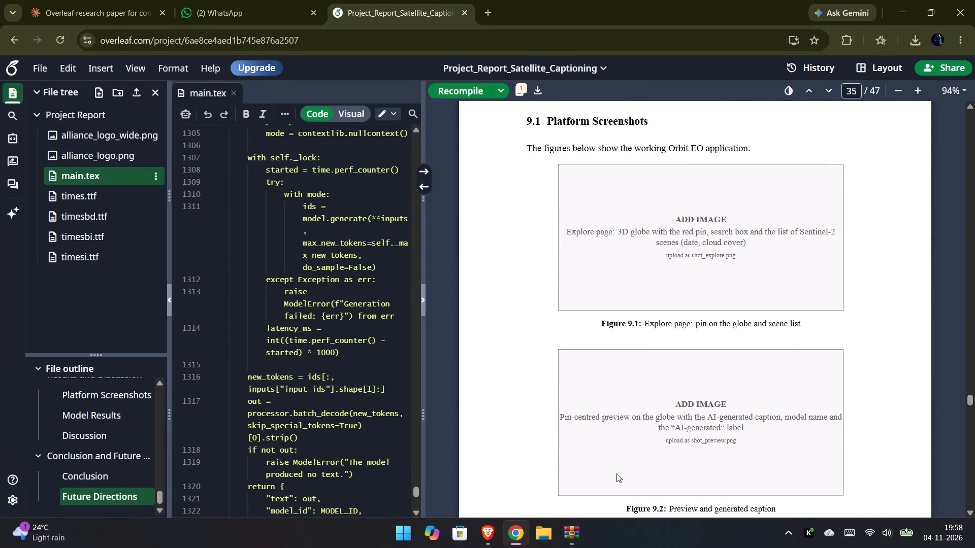
click(565, 534)
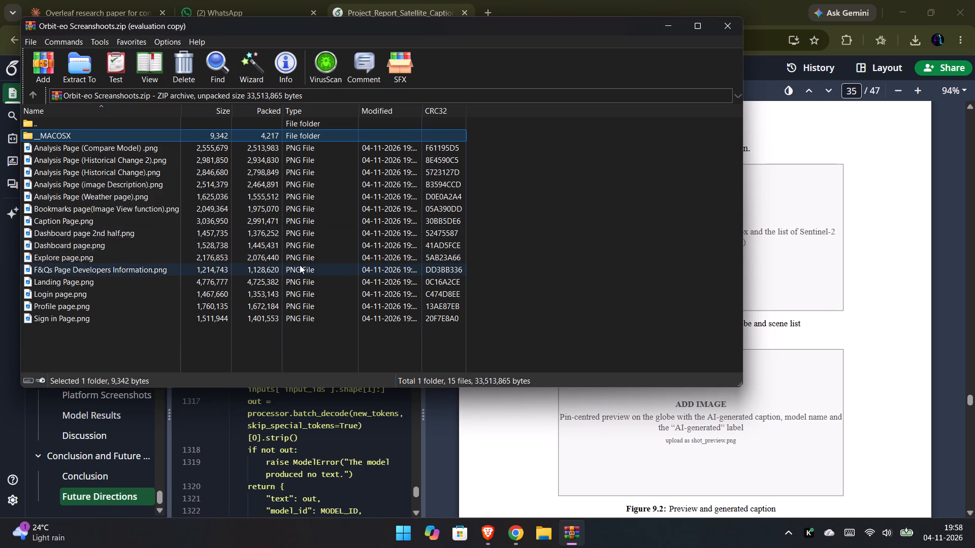
click(868, 285)
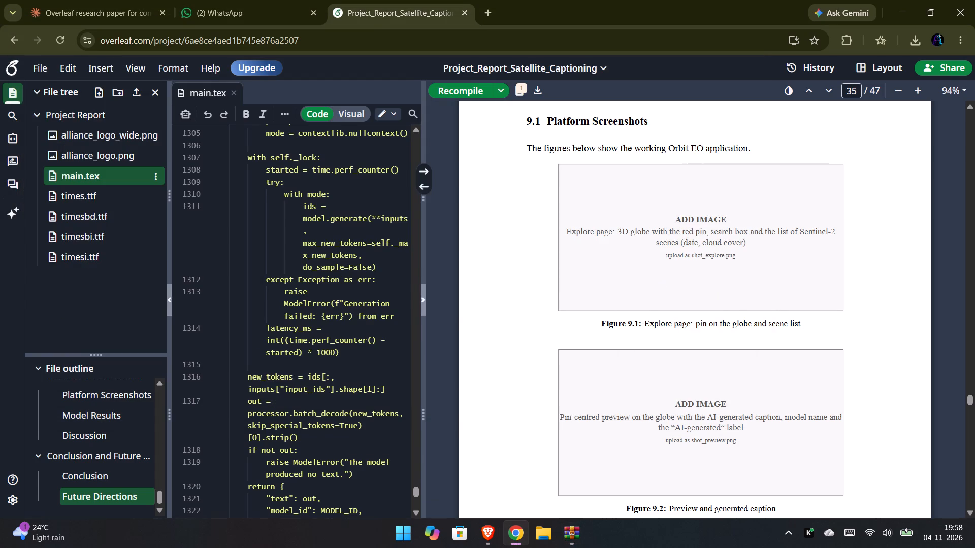
drag(693, 254, 716, 254)
drag(716, 254, 725, 256)
key(ctrl+c)
click(562, 539)
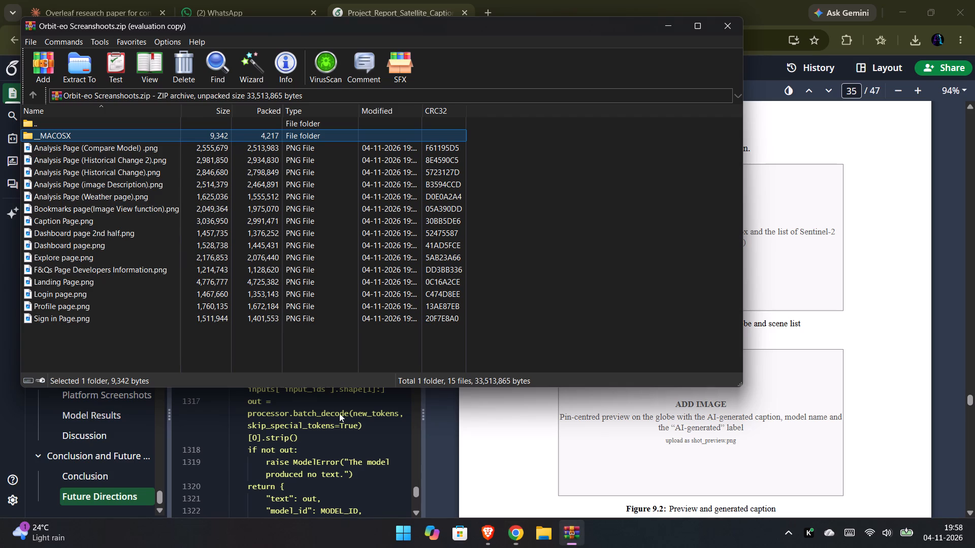
click(64, 262)
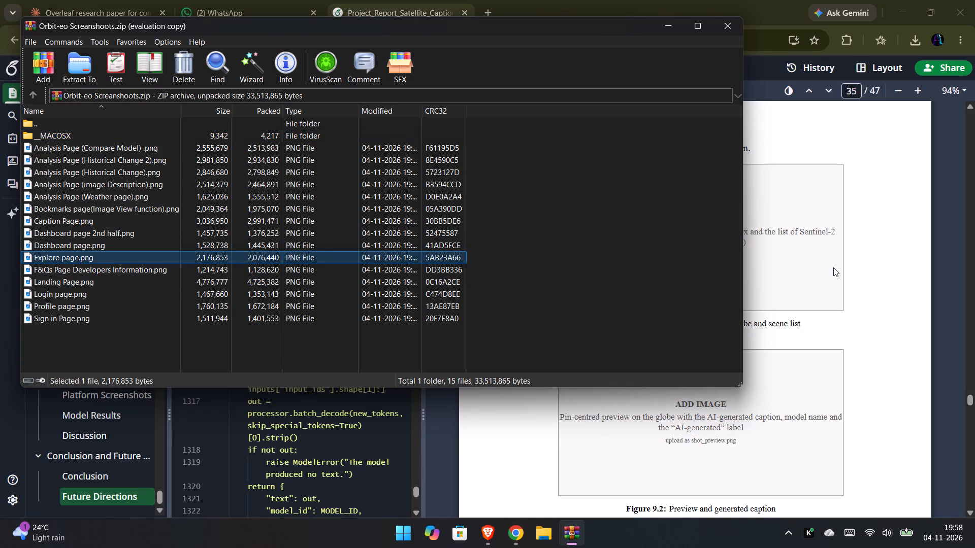
click(833, 267)
click(578, 532)
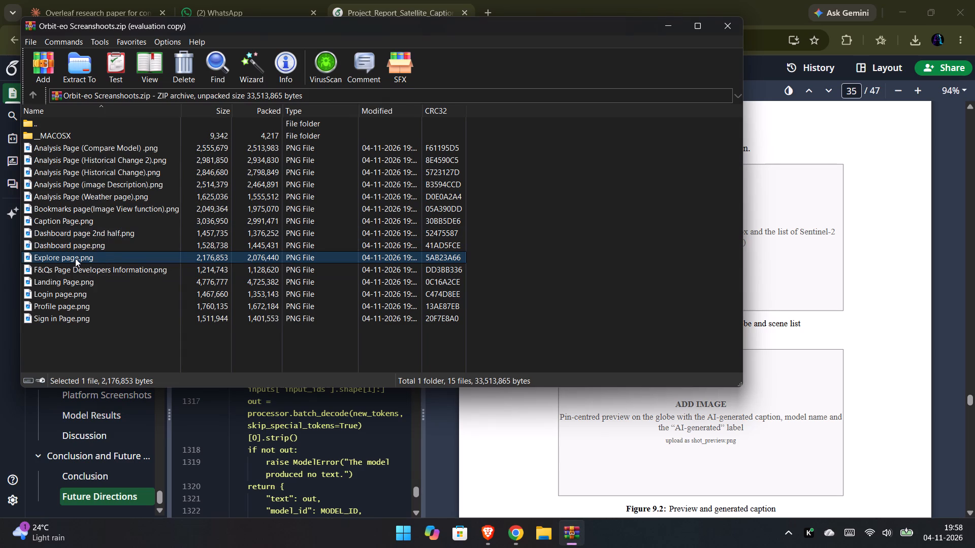
click(75, 258)
key(ctrl+v)
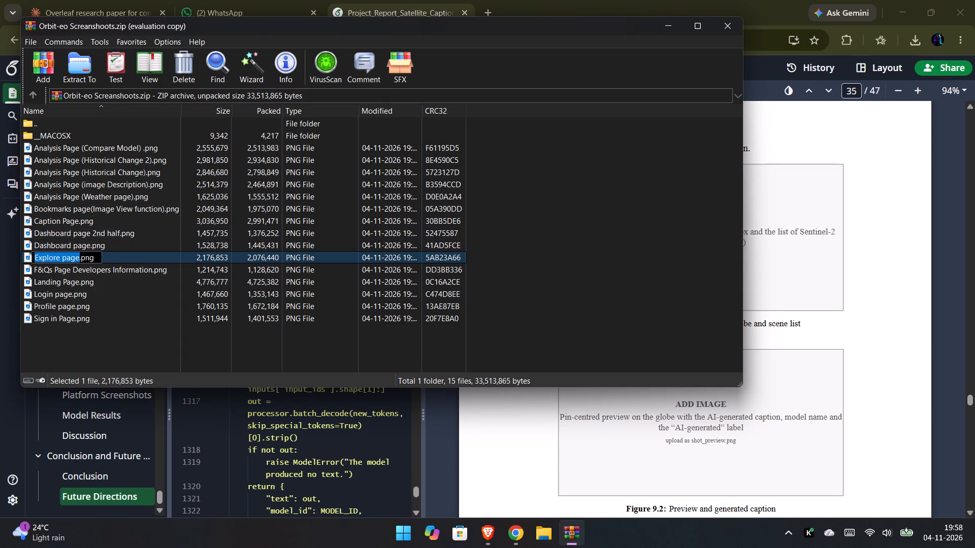
click(124, 252)
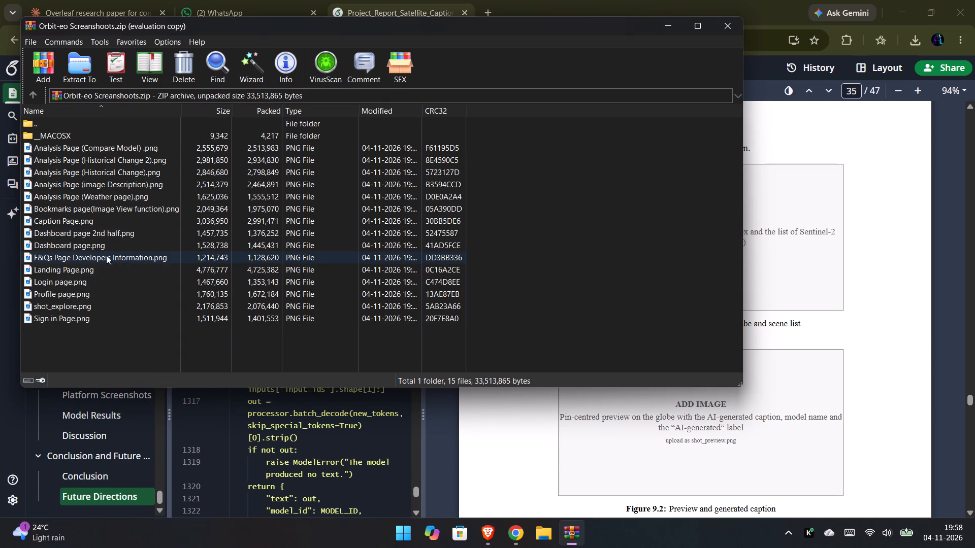
Open shot_explore.png from the archive in Photos, compare it with the Figure 9.1 placeholder description in Chrome, and close the image.
double_click(77, 306)
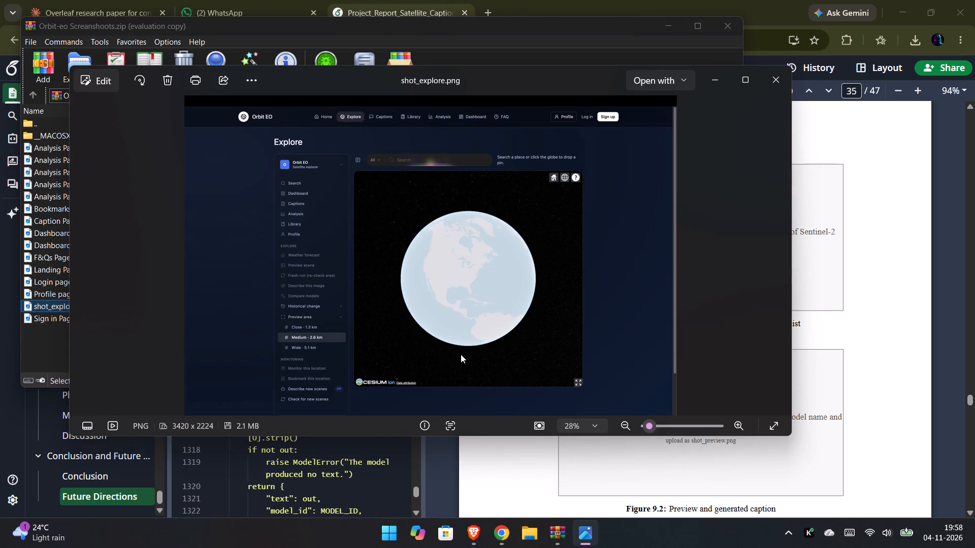
scroll(507, 303, up, 1)
click(870, 239)
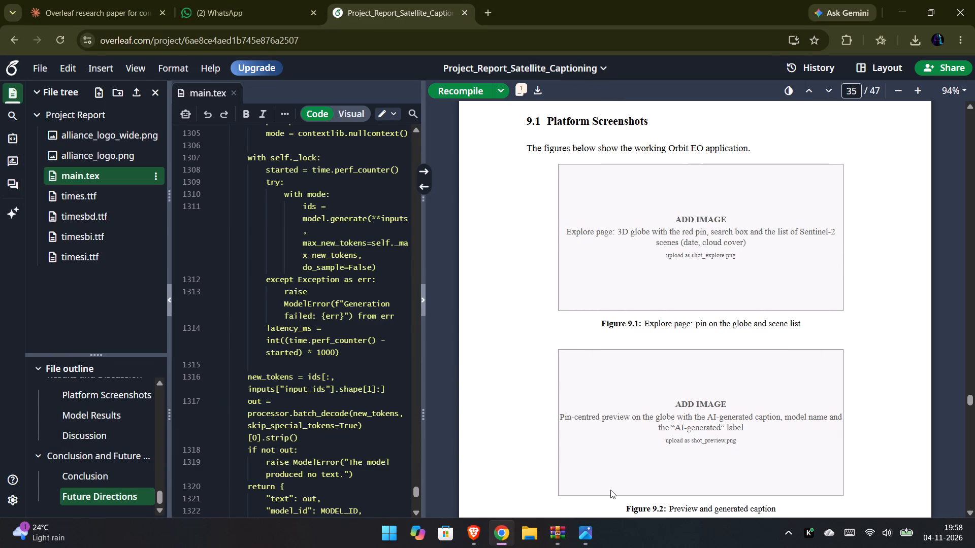
click(590, 532)
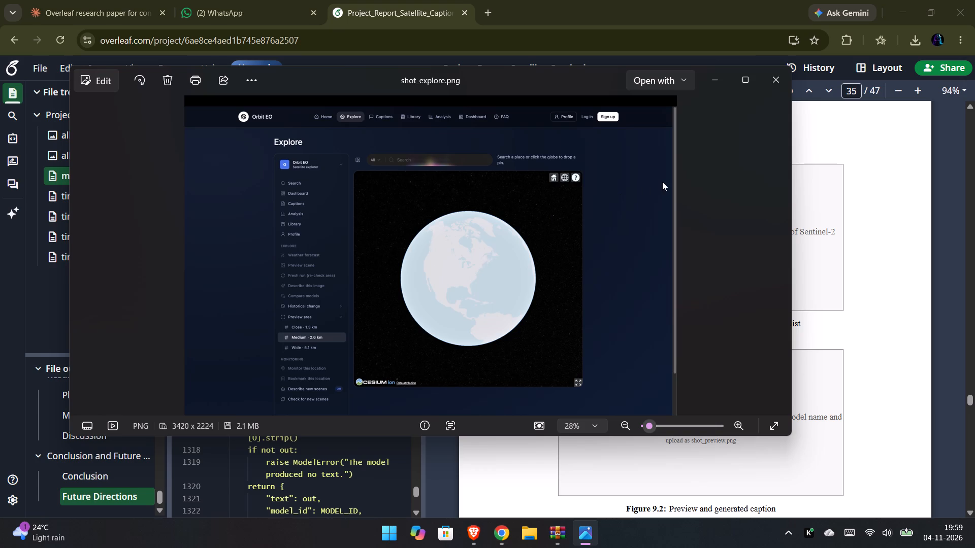
click(869, 186)
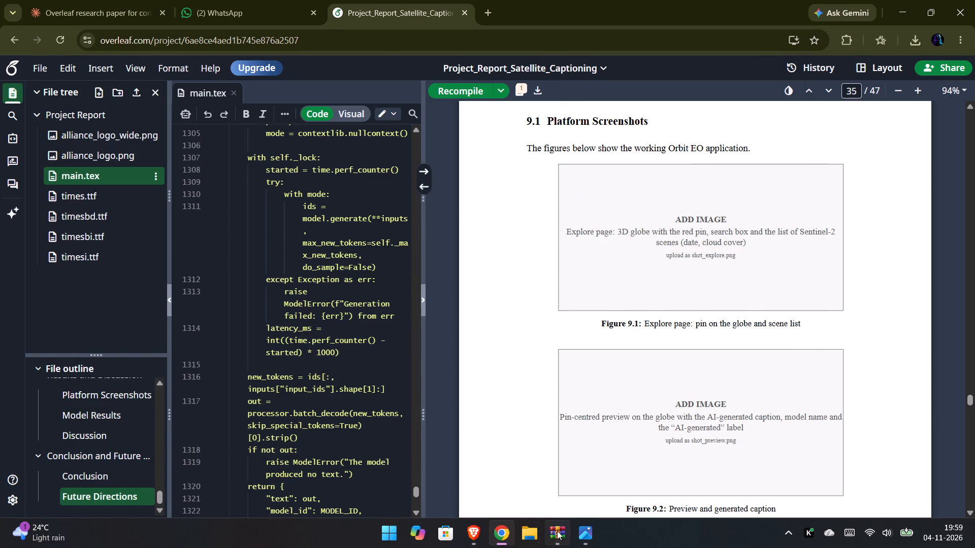
click(561, 536)
click(580, 535)
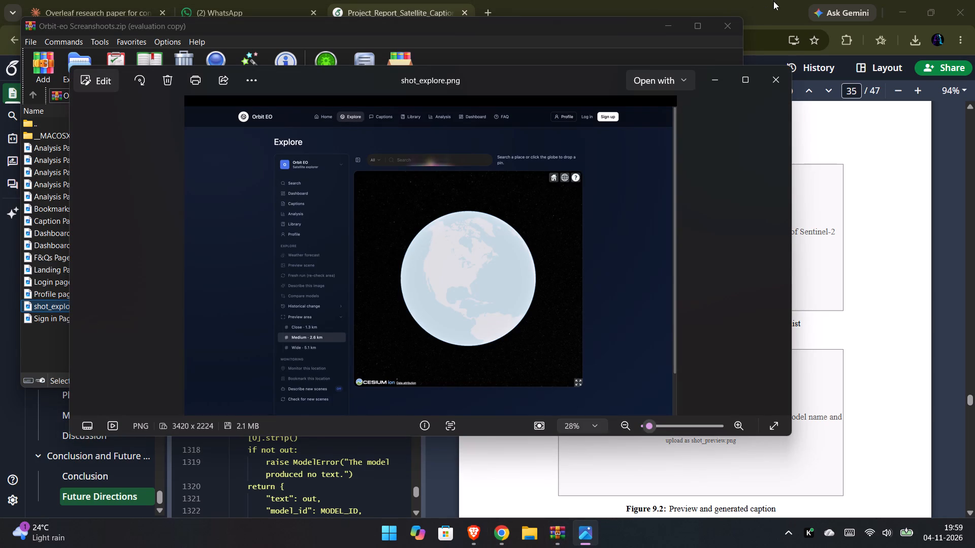
click(774, 77)
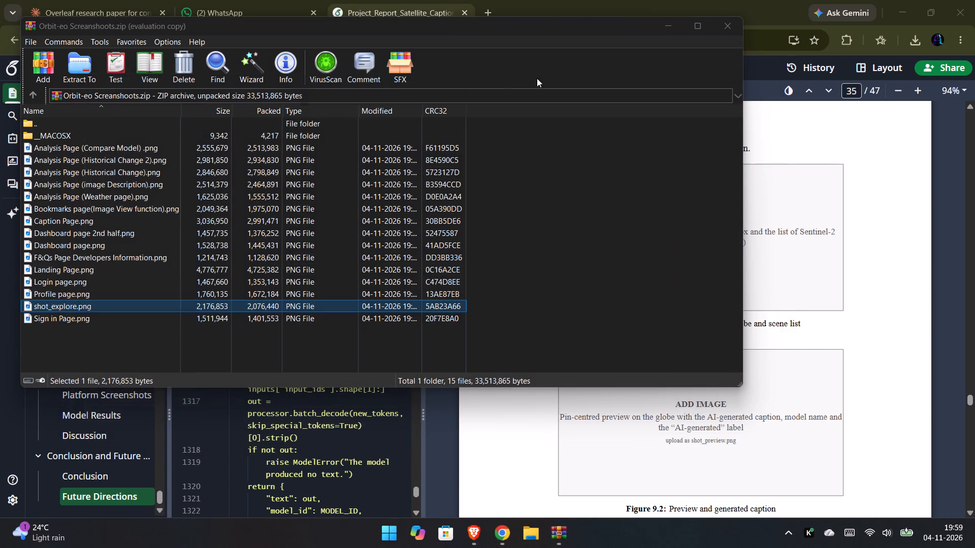
Move the WinRAR window clear of the Overleaf file tree and upload shot_explore.png into the Project Report root folder.
drag(469, 22, 789, 106)
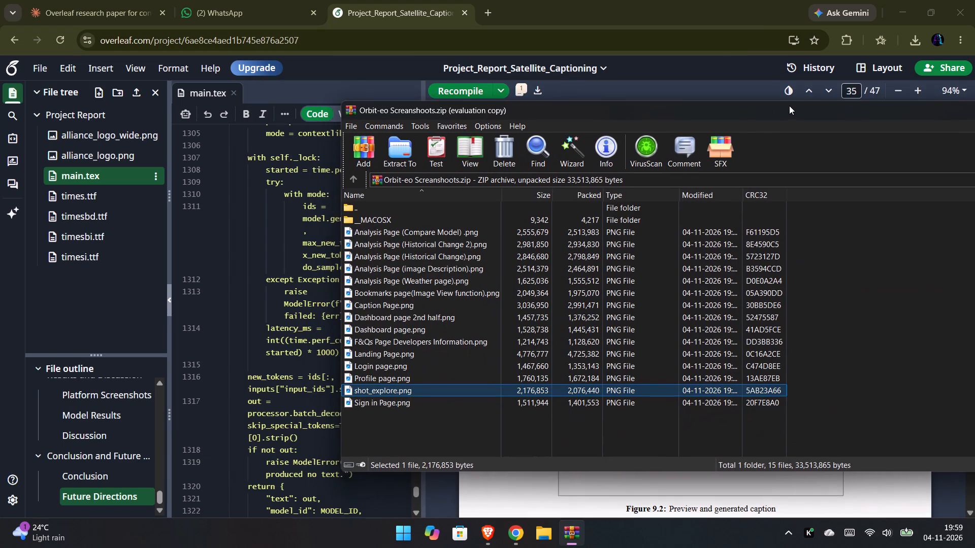
drag(789, 106, 728, 50)
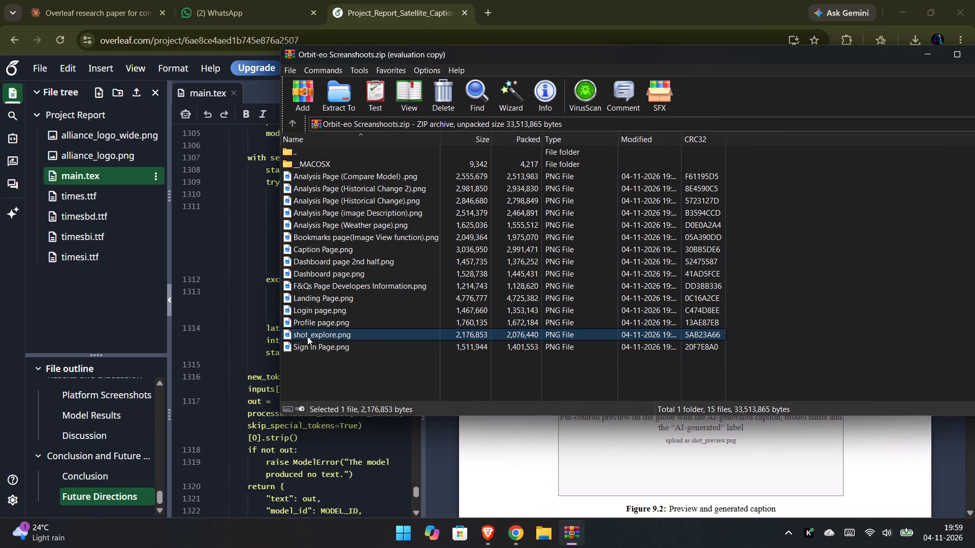
drag(307, 336, 110, 211)
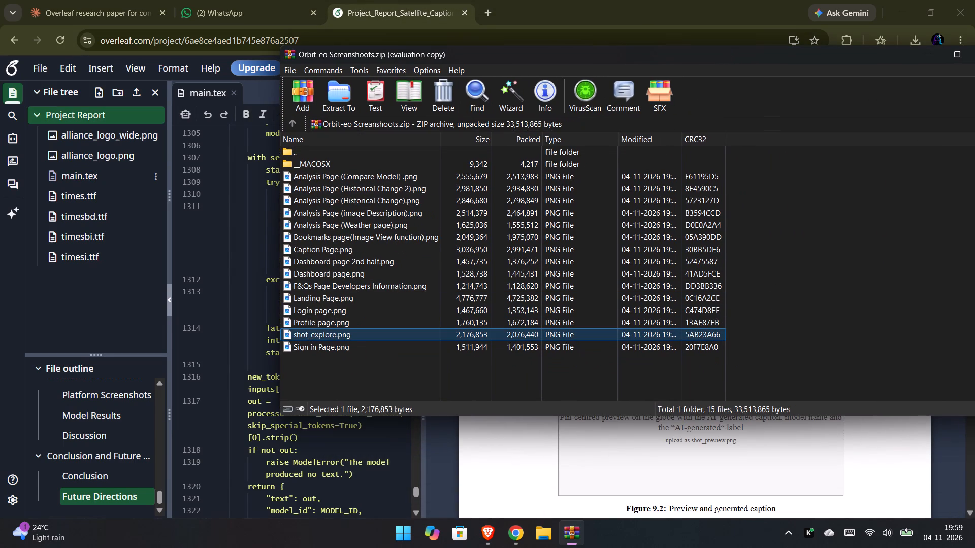
drag(110, 211, 71, 122)
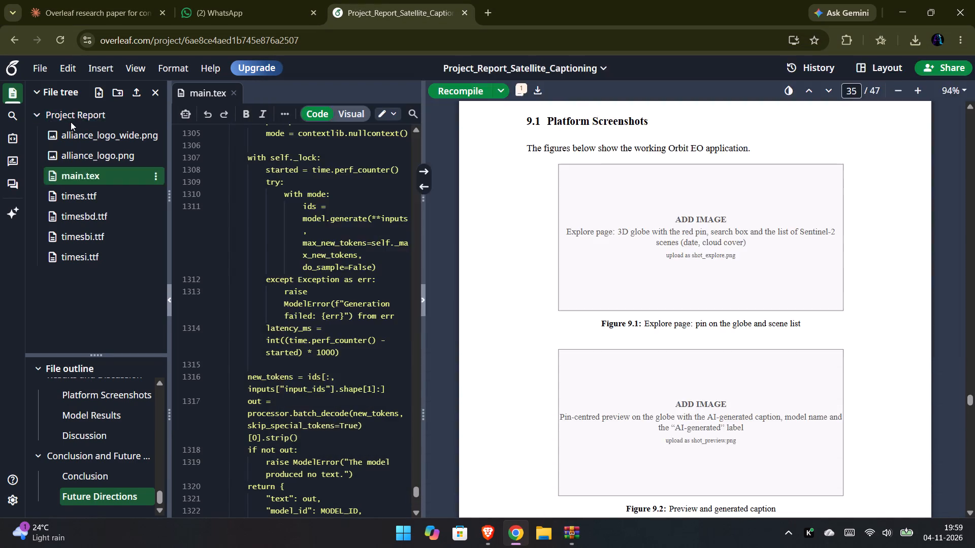
click(407, 350)
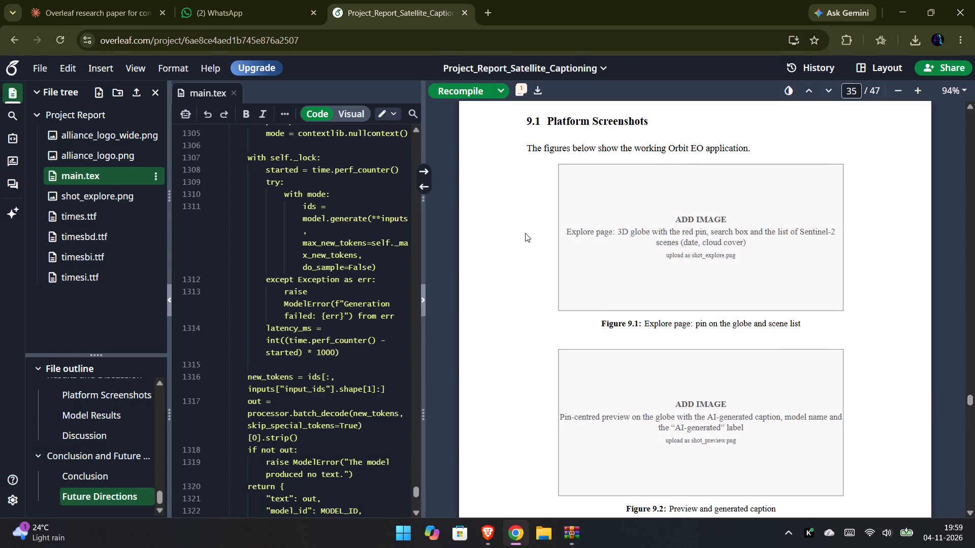
Examine the Figure 9.2 placeholder for shot_preview.png and look for a matching screenshot in the WinRAR archive, including the __MACOSX folder.
scroll(556, 311, down, 1)
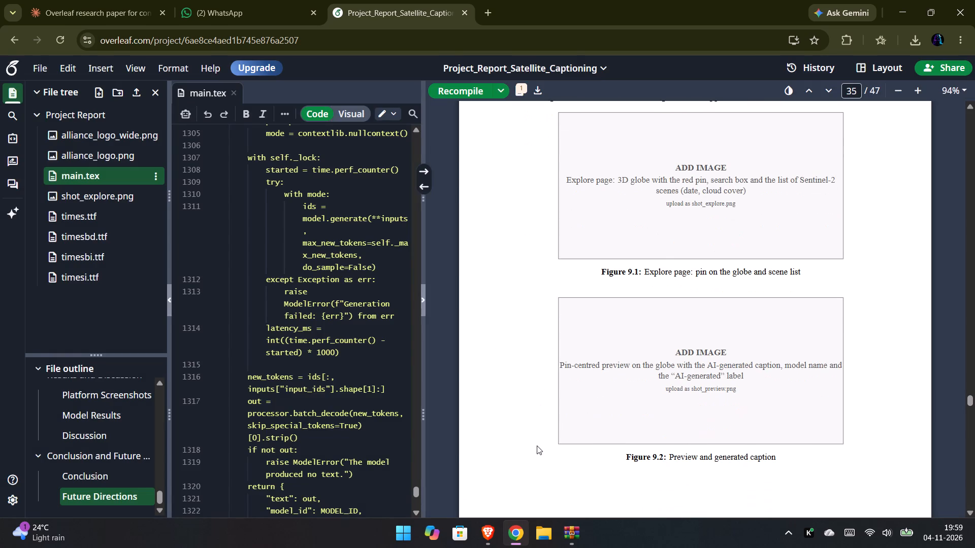
scroll(537, 446, down, 1)
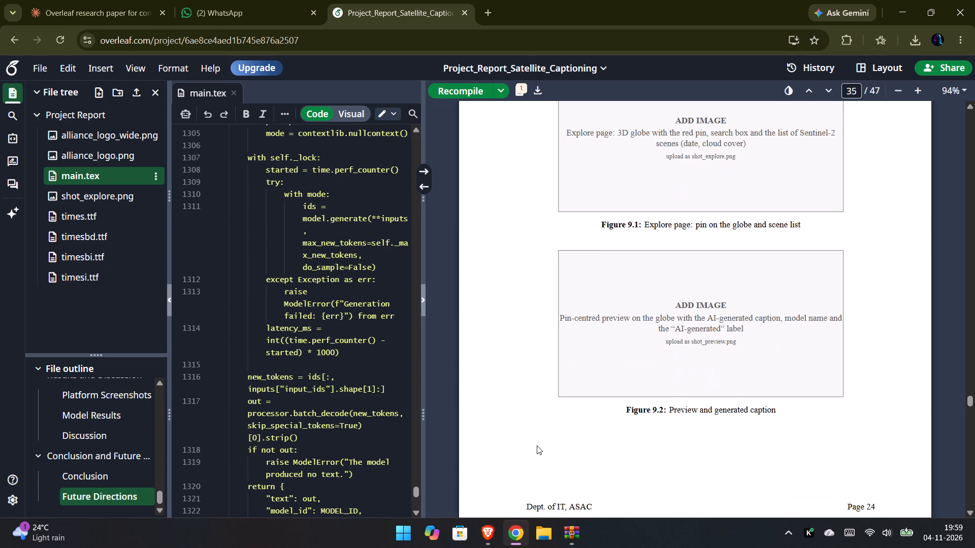
scroll(537, 446, down, 1)
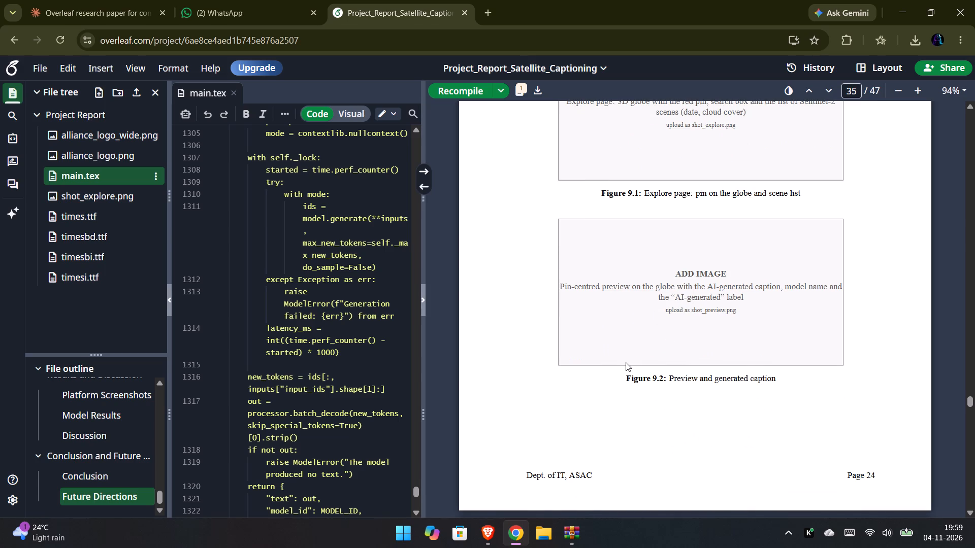
click(566, 537)
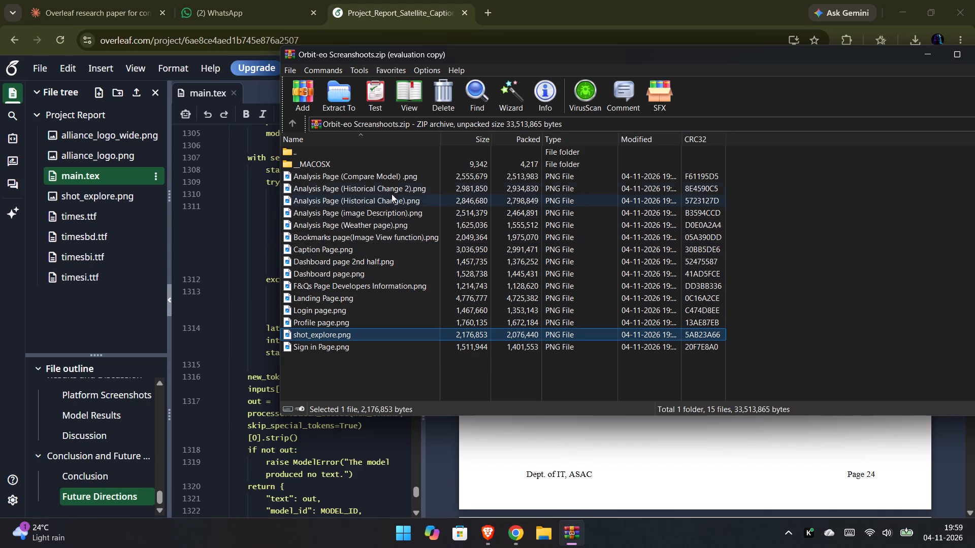
double_click(337, 164)
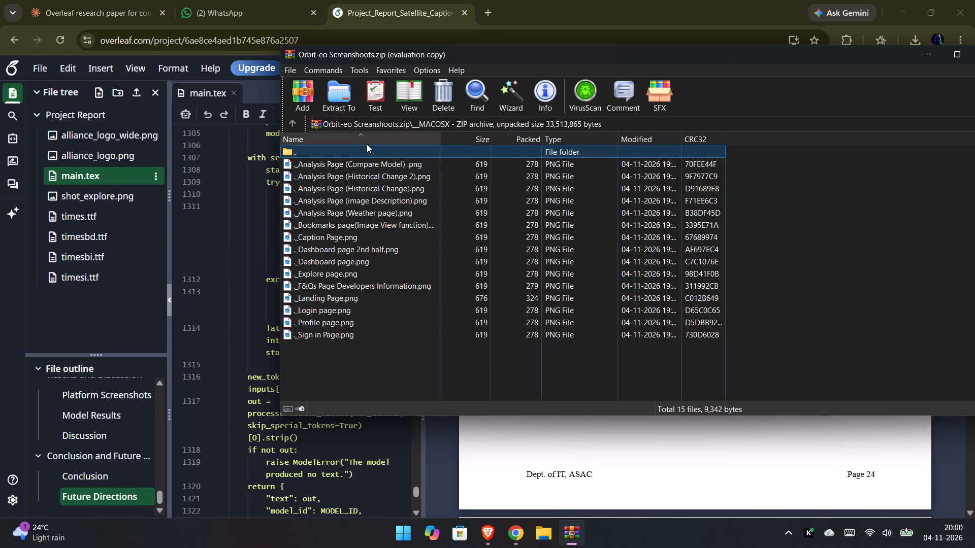
click(326, 149)
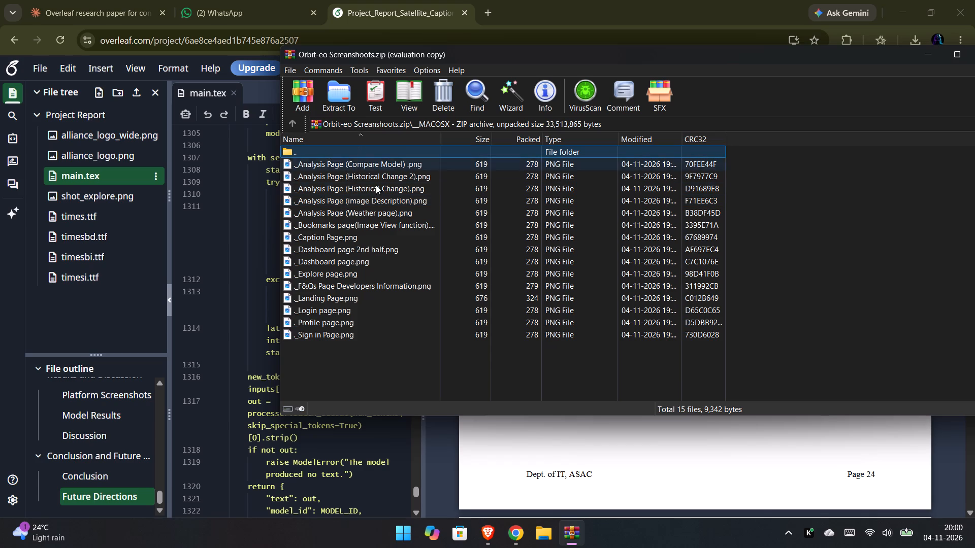
click(337, 156)
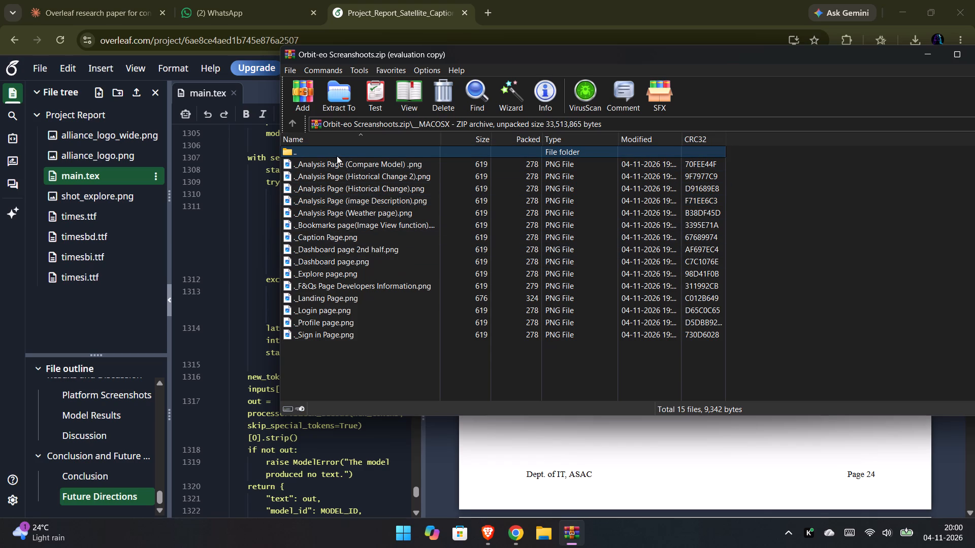
double_click(337, 156)
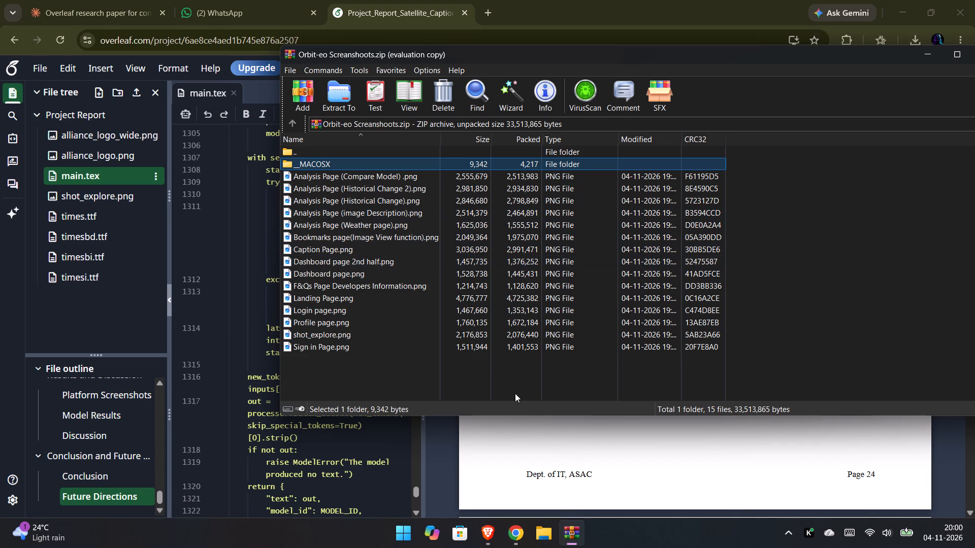
Compare the Figure 9.2 and 9.3 placeholder descriptions in Chrome with the screenshot names in the WinRAR archive.
click(639, 454)
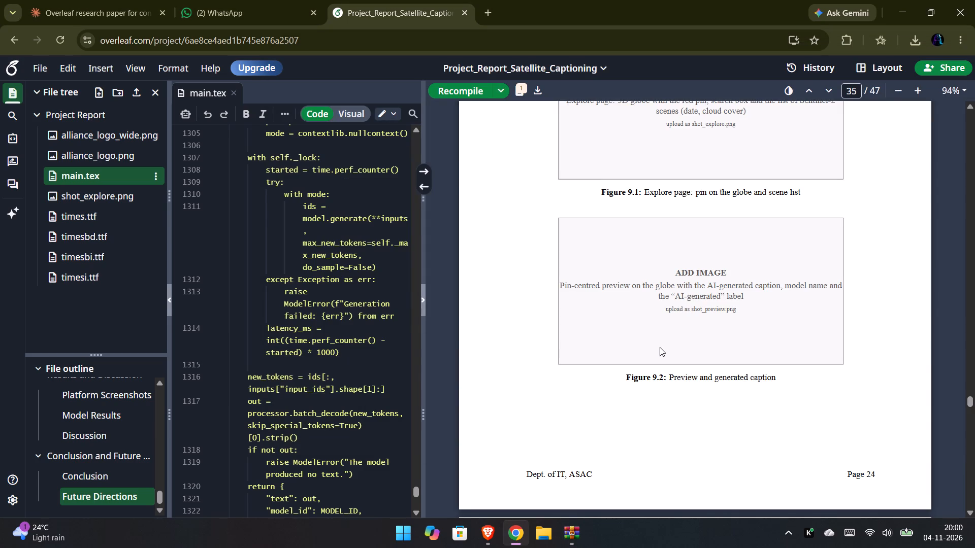
click(574, 529)
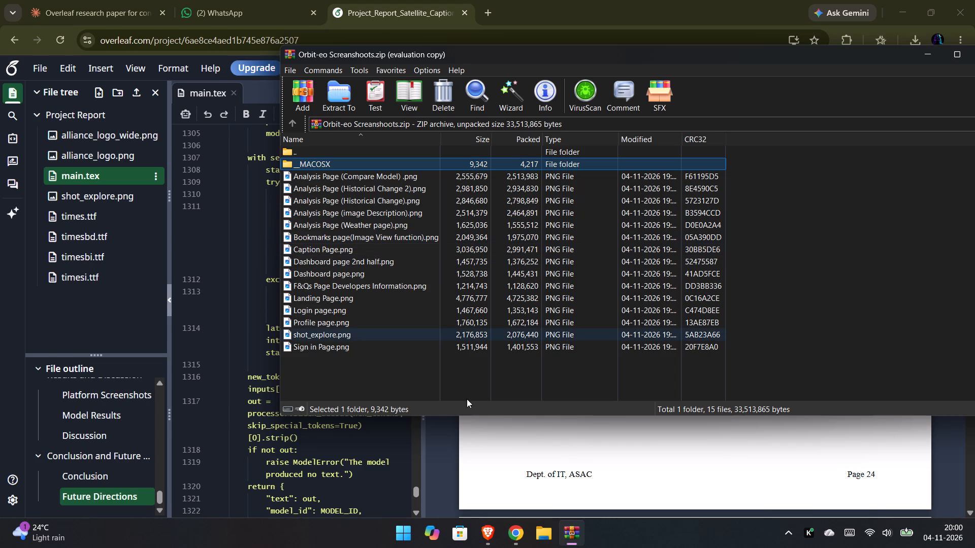
click(625, 455)
scroll(625, 455, down, 3)
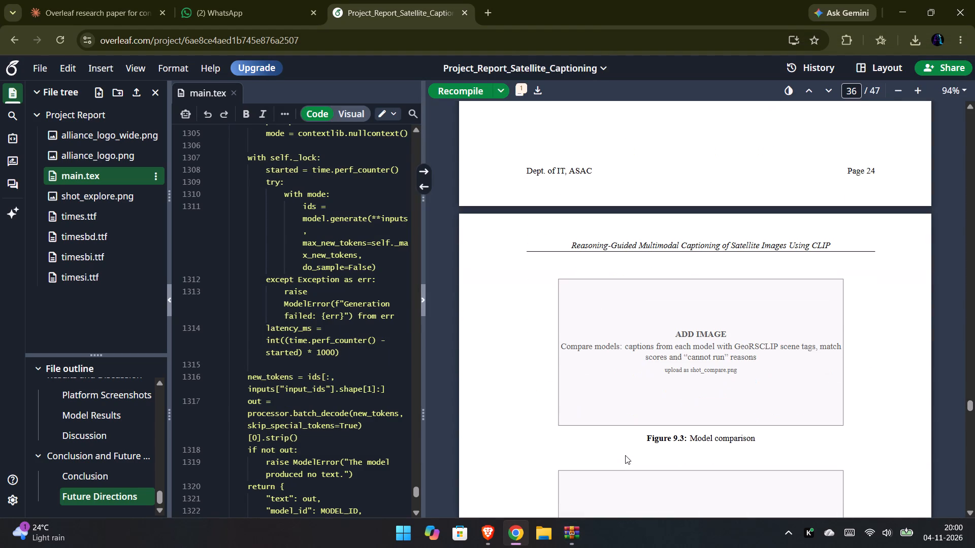
scroll(625, 455, up, 3)
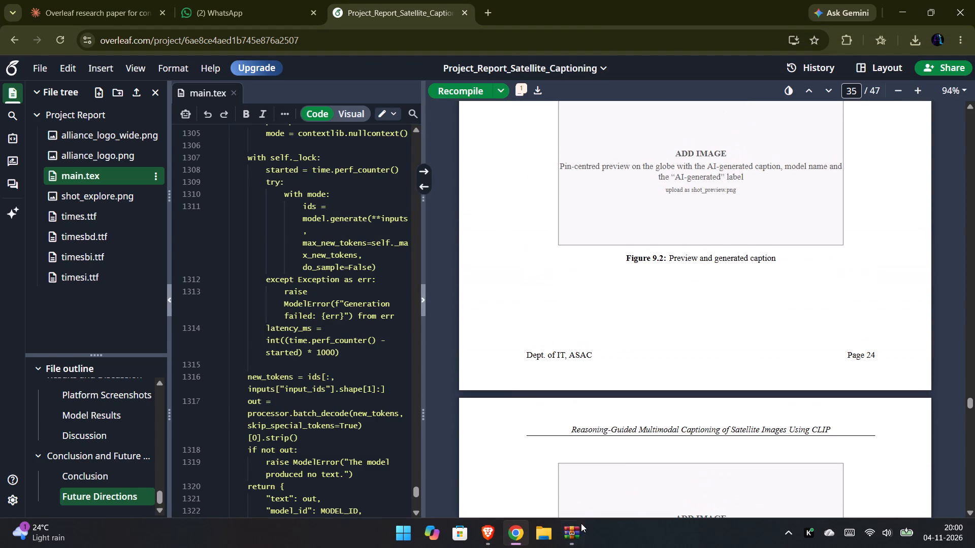
click(579, 545)
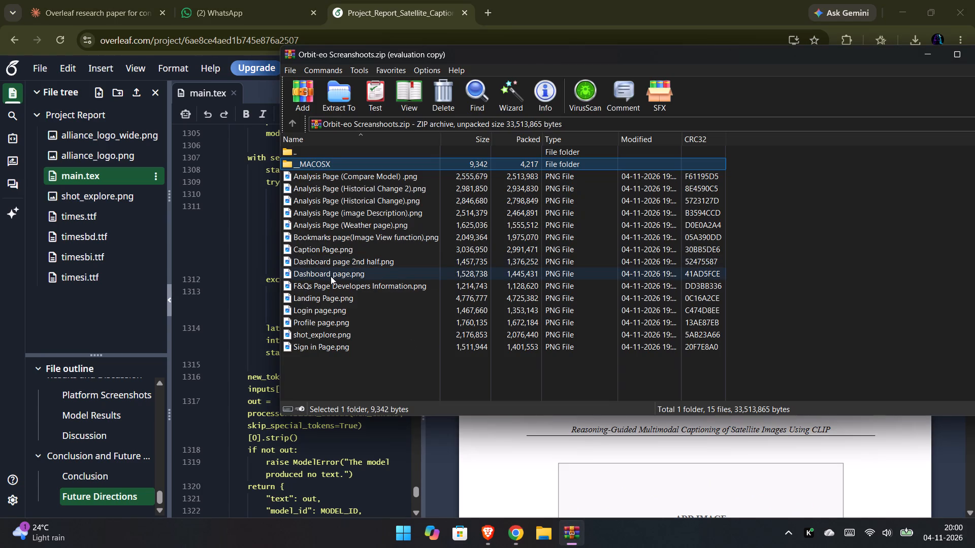
Copy the name shot_preview from the Figure 9.2 placeholder and rename Caption Page.png in the WinRAR archive to shot_preview.png.
click(652, 432)
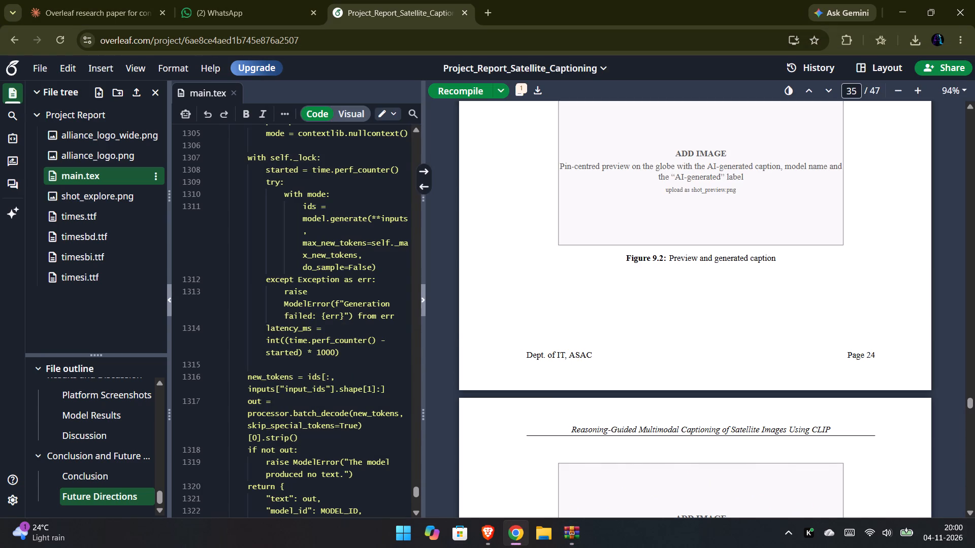
drag(692, 190, 725, 191)
drag(725, 191, 726, 191)
key(ctrl+c)
click(734, 229)
click(578, 522)
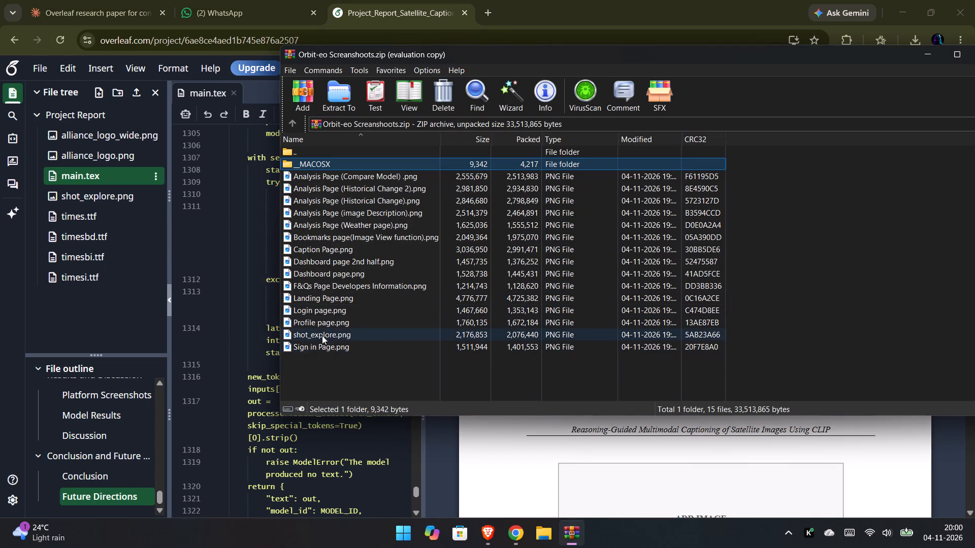
click(330, 251)
click(330, 251)
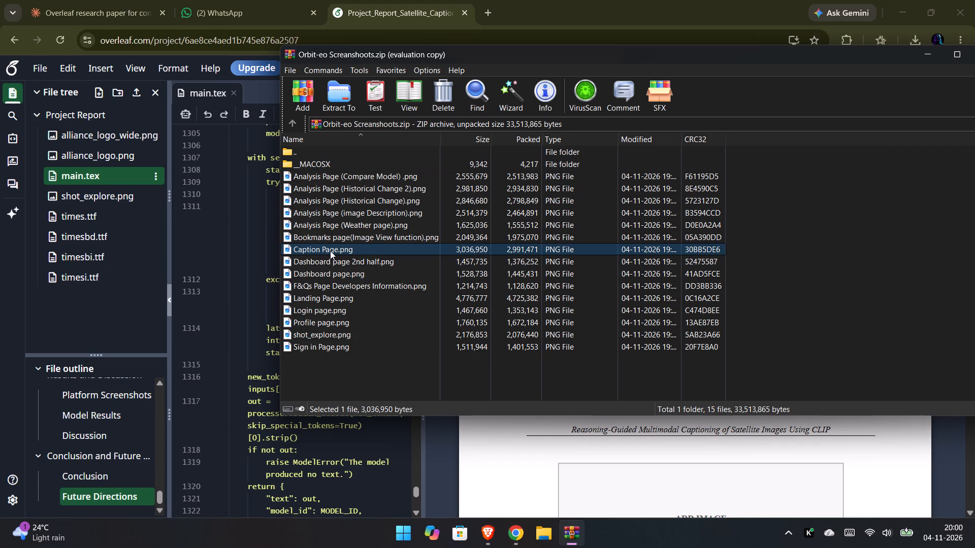
key(ctrl+v)
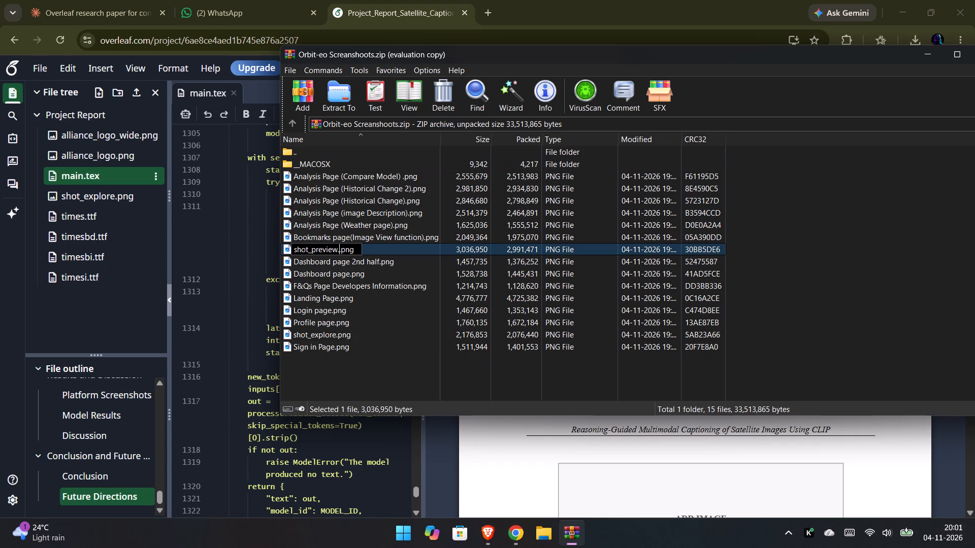
key(BackSpace)
key(Return)
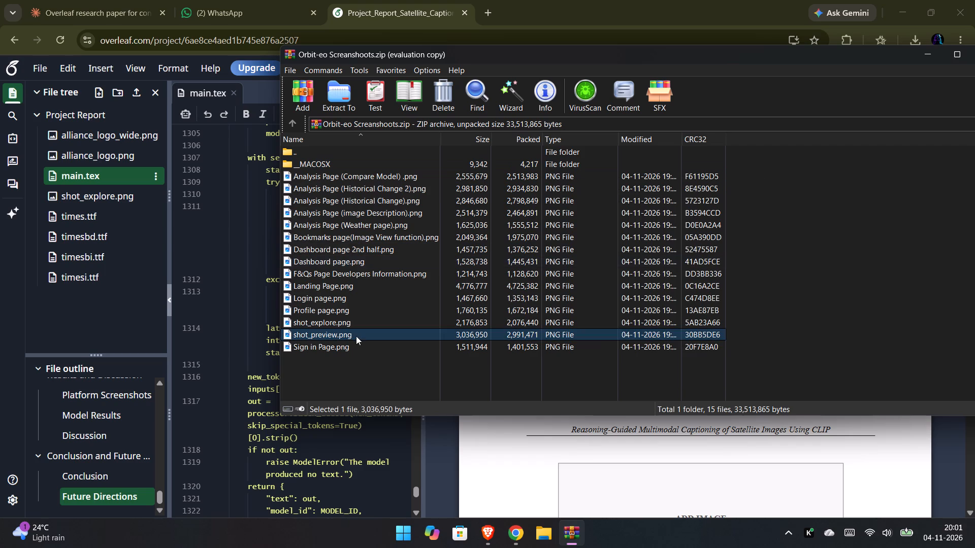
Open shot_preview.png from the archive in Photos, compare it with the Figure 9.2 placeholder description in Chrome, and close the image.
click(325, 339)
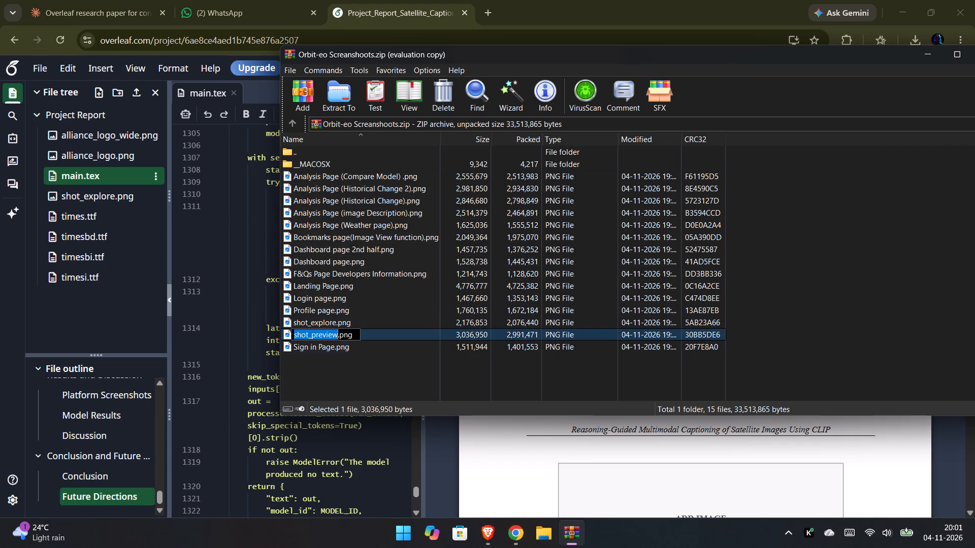
click(363, 329)
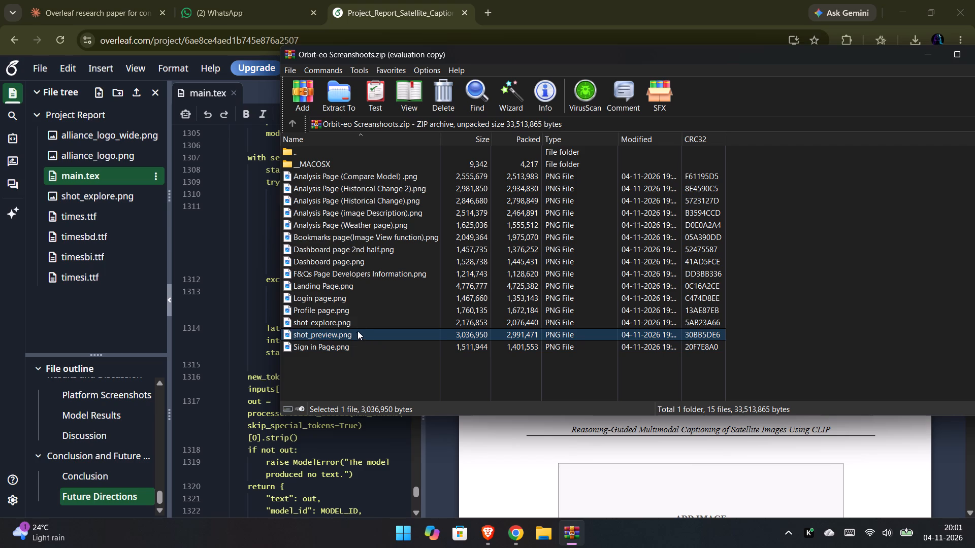
double_click(353, 333)
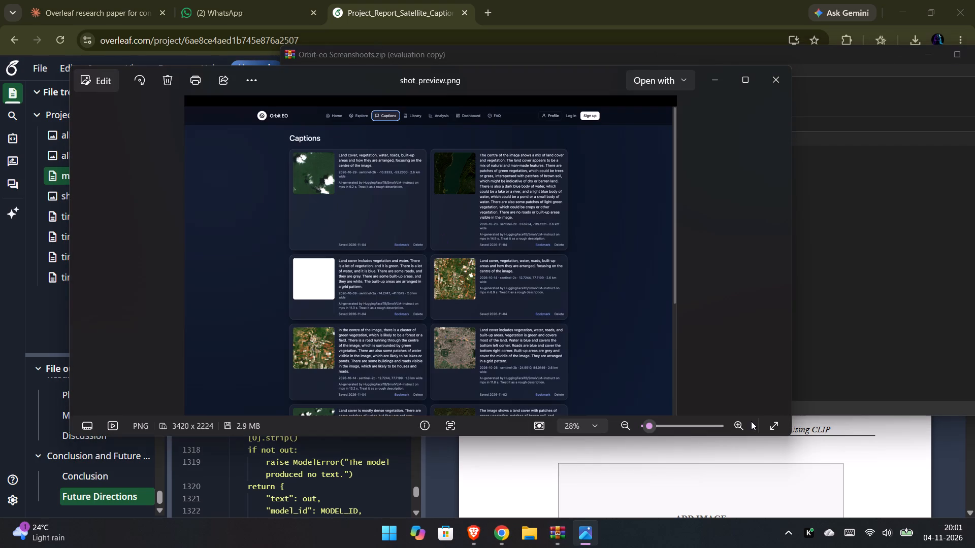
click(850, 439)
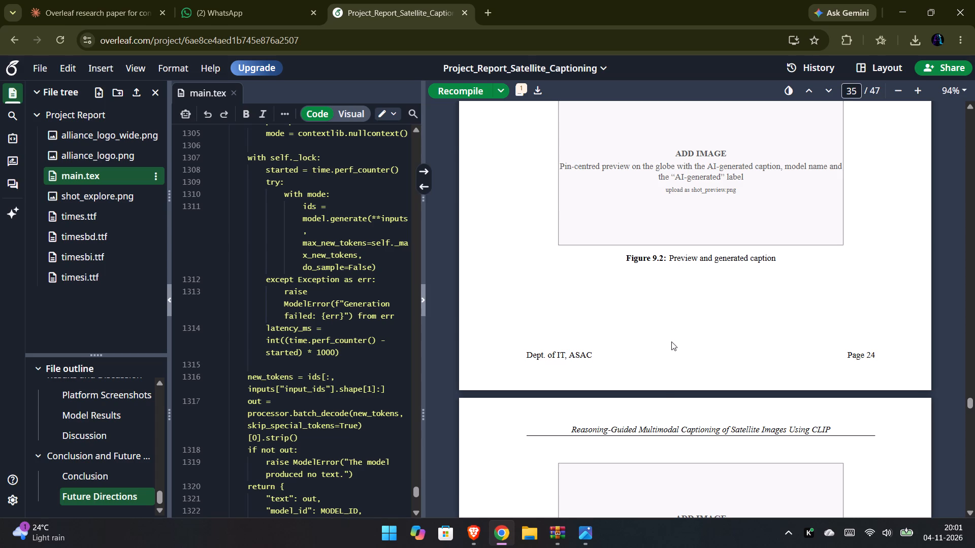
click(590, 547)
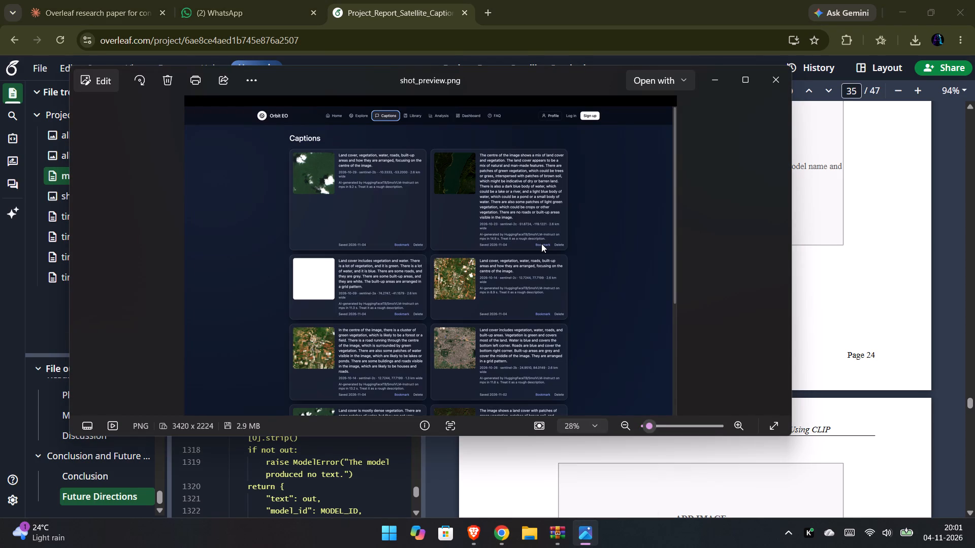
click(856, 251)
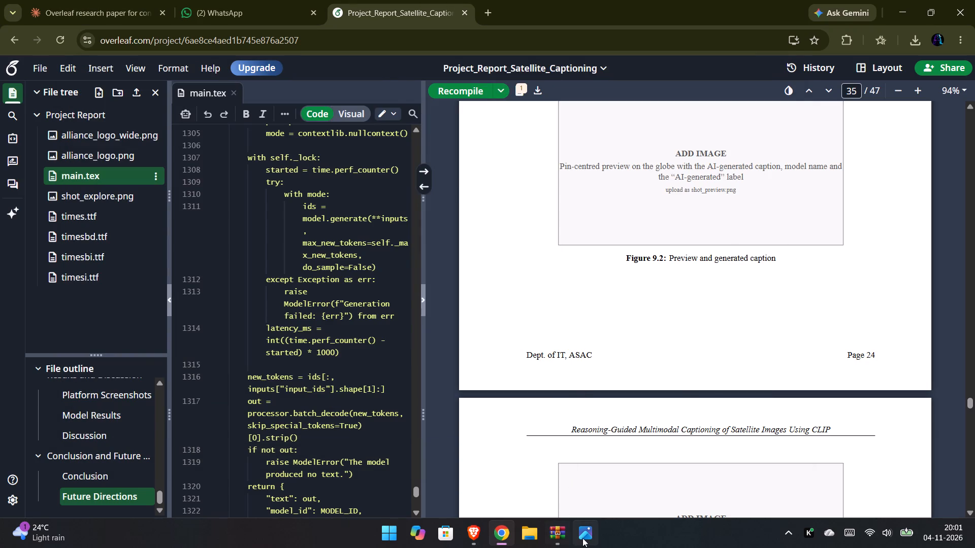
click(582, 538)
click(767, 73)
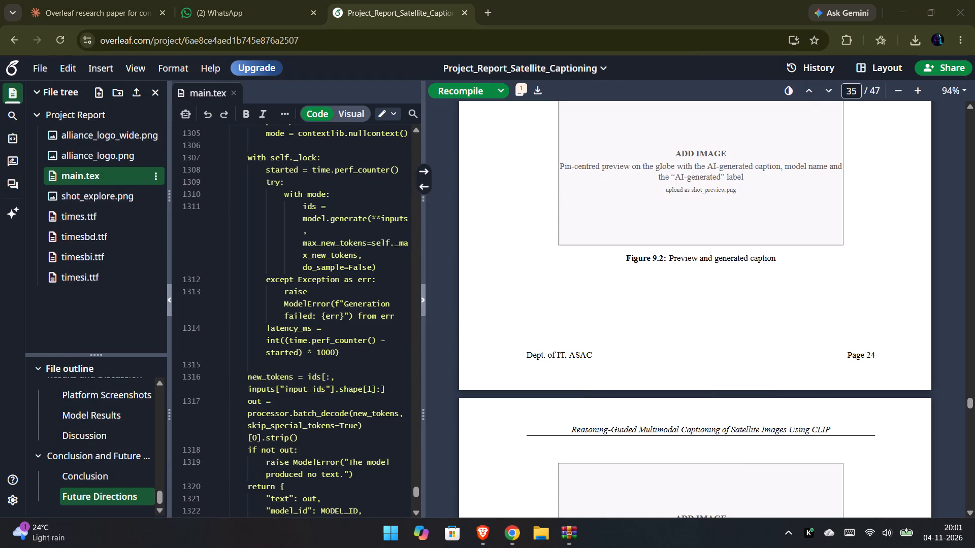
Upload shot_preview.png from the WinRAR archive into the Overleaf Project Report root folder.
click(569, 539)
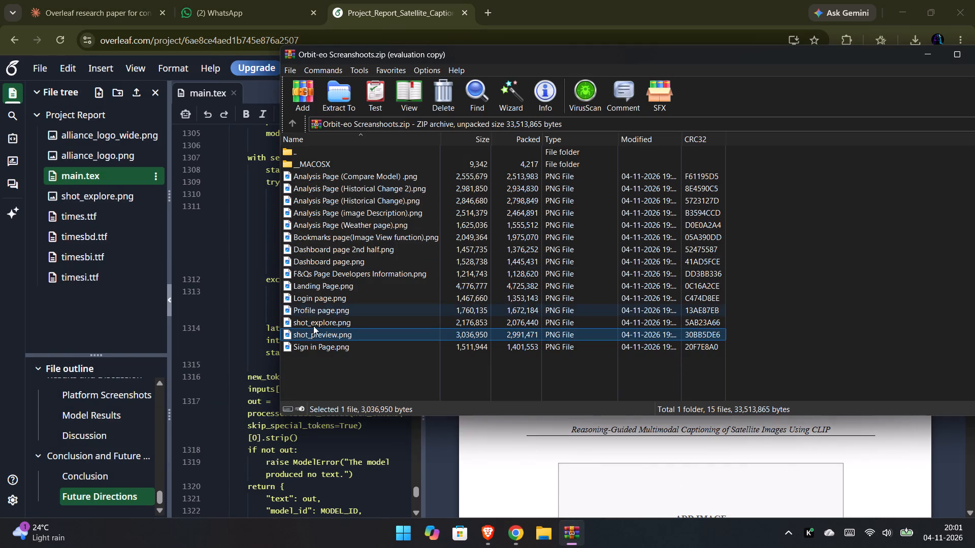
drag(308, 333, 115, 189)
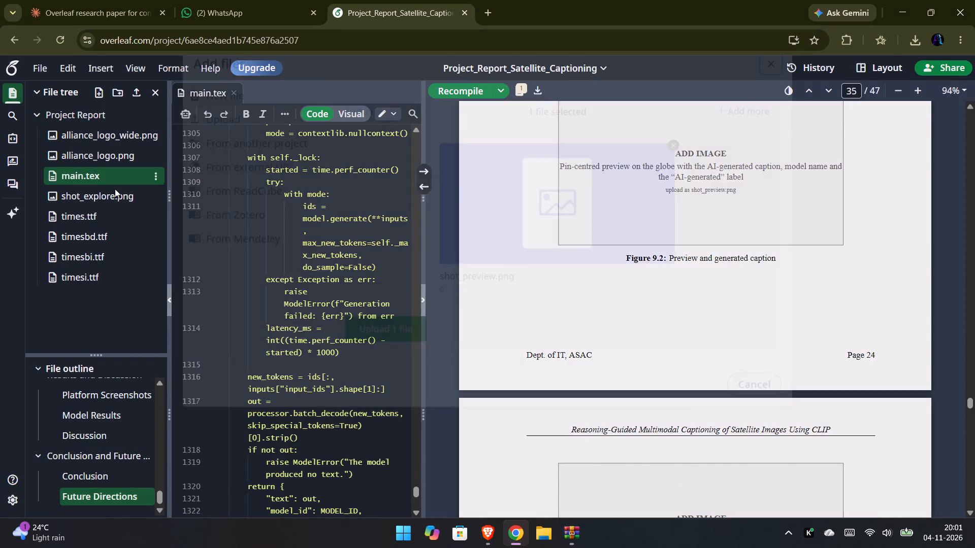
click(387, 360)
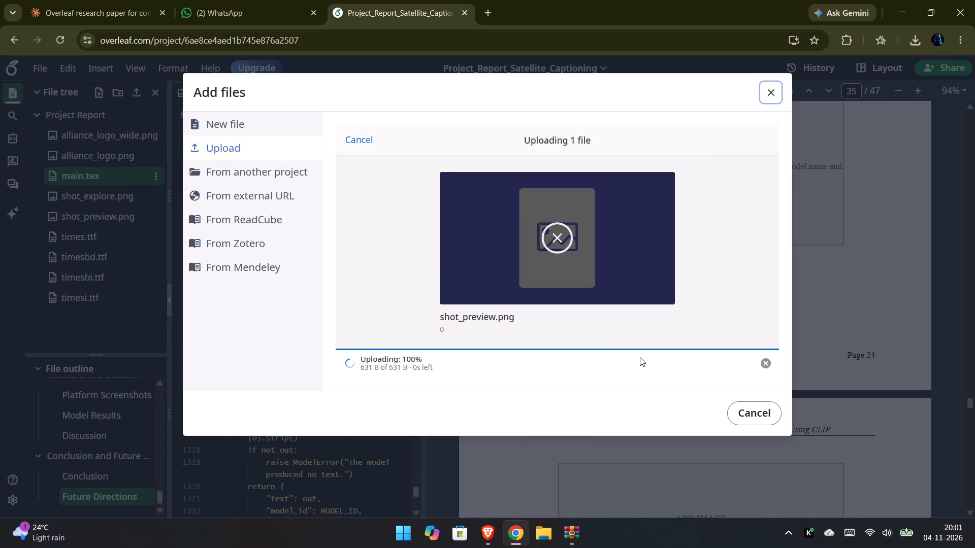
Copy the name shot_compare from the Figure 9.3 placeholder and rename Analysis Page (Compare Model) .png in the WinRAR archive to shot_compare.png.
scroll(640, 357, down, 3)
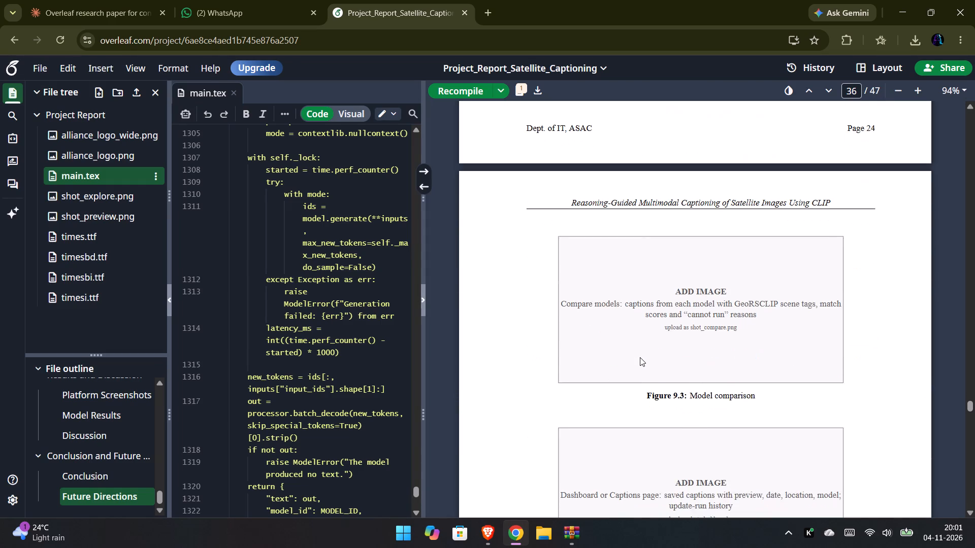
scroll(640, 357, down, 1)
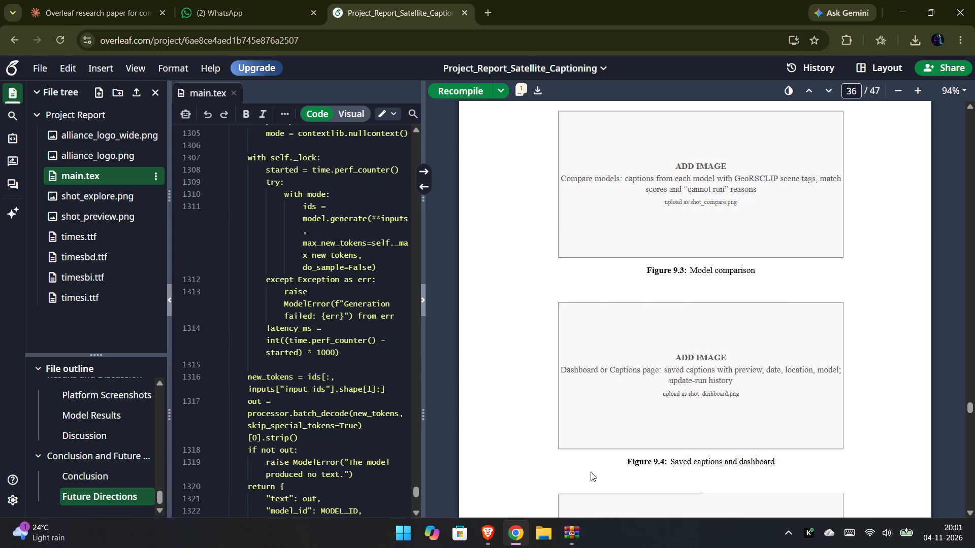
click(564, 532)
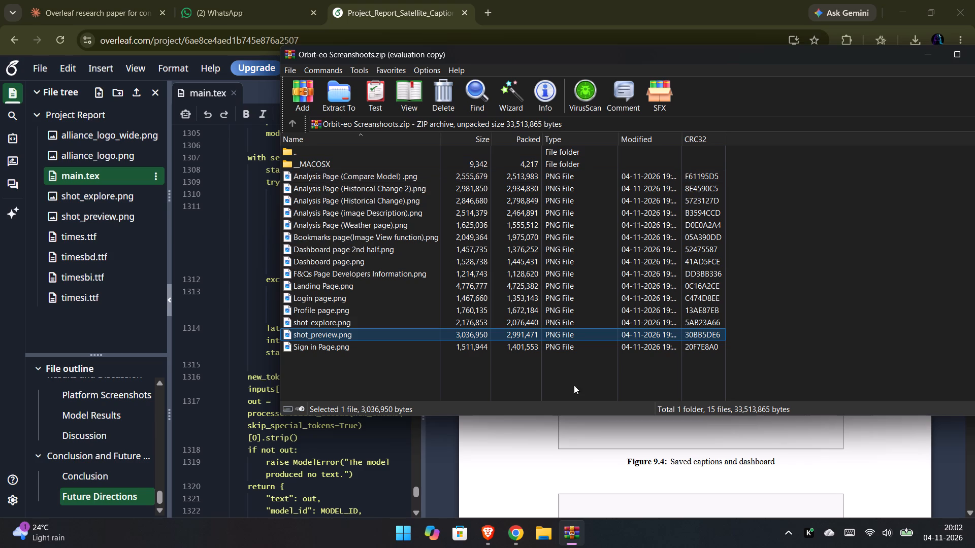
click(630, 454)
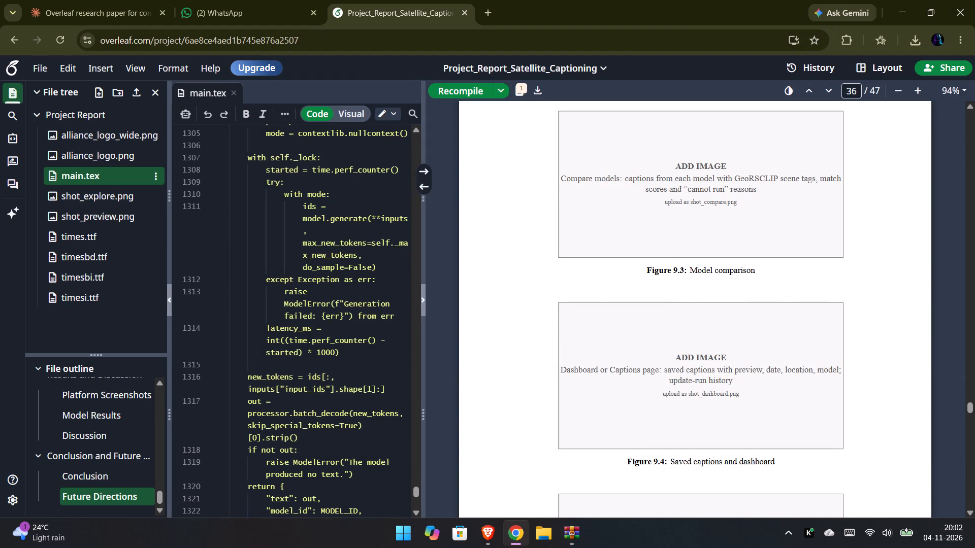
drag(690, 202, 728, 198)
drag(728, 198, 724, 199)
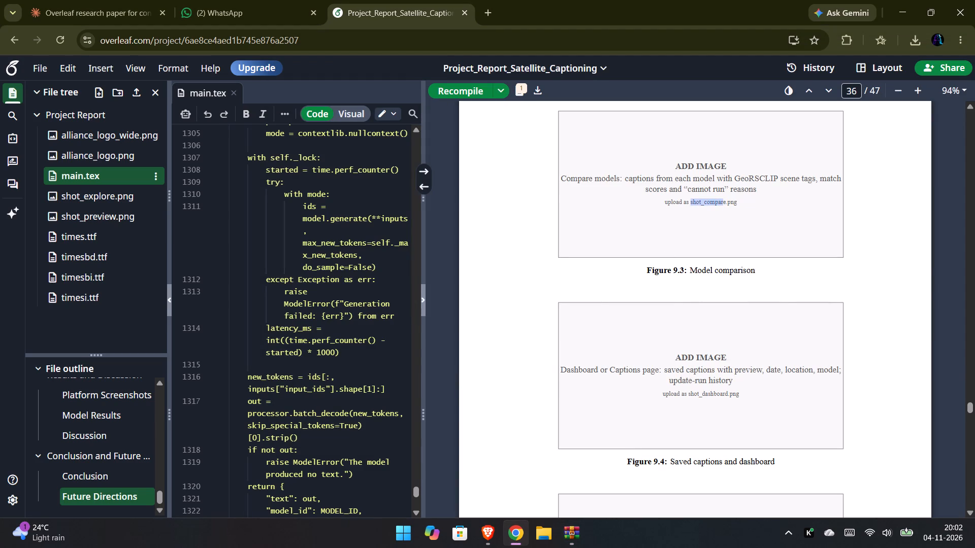
click(724, 199)
double_click(718, 203)
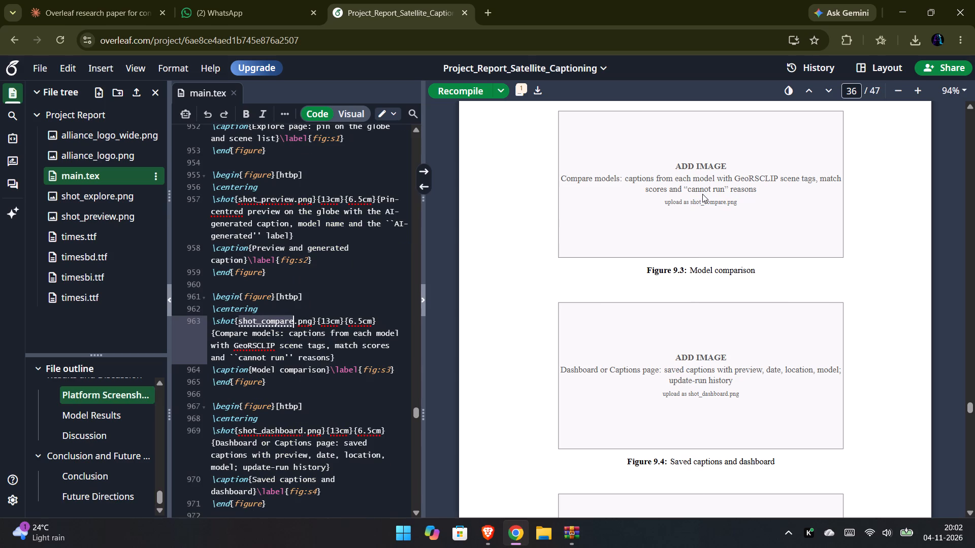
key(ctrl+c)
click(567, 540)
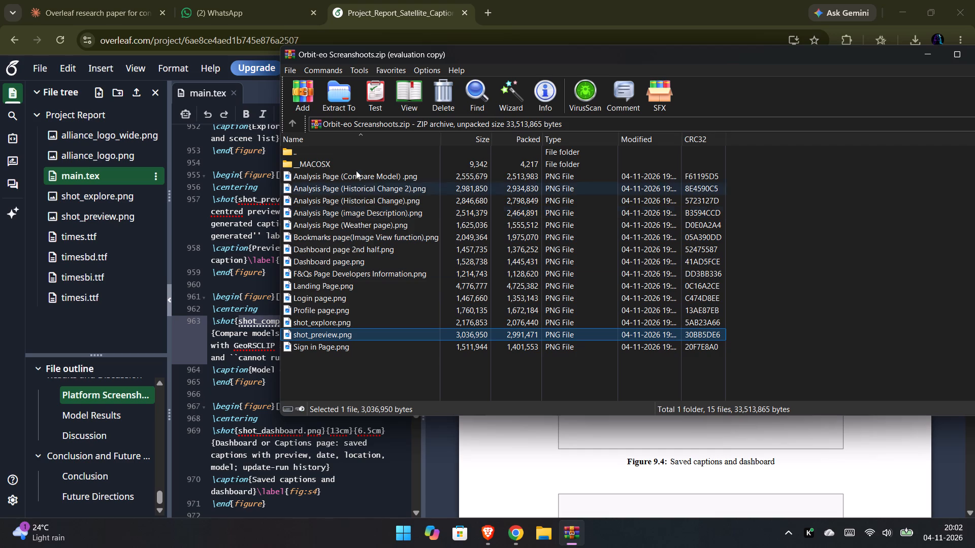
click(353, 173)
click(353, 173)
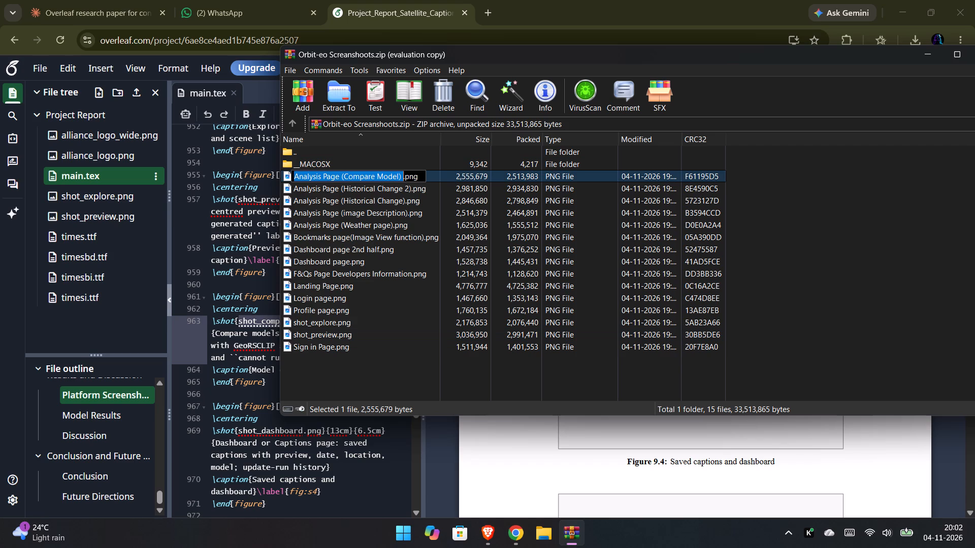
key(ctrl+v)
click(368, 178)
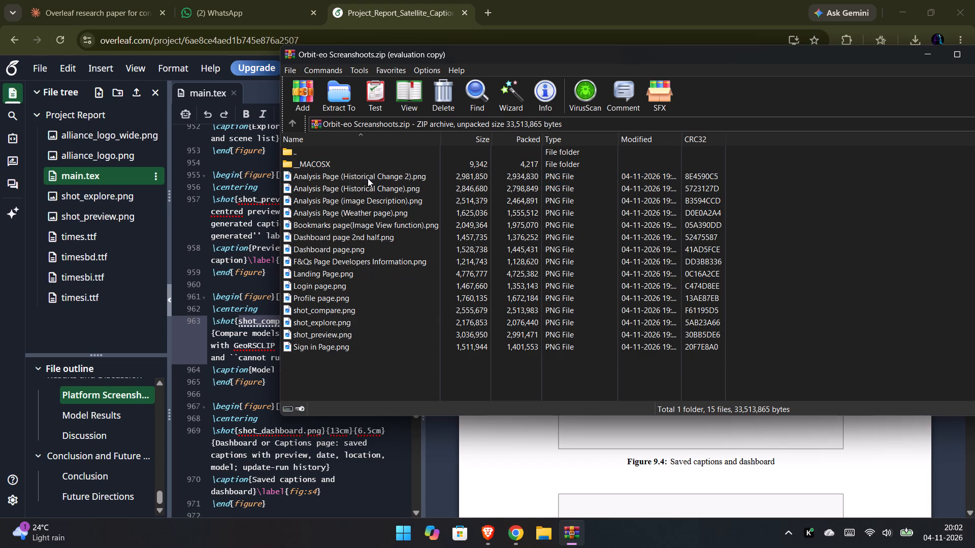
Open shot_compare.png from the archive in Photos to check its content, and close the image.
double_click(347, 312)
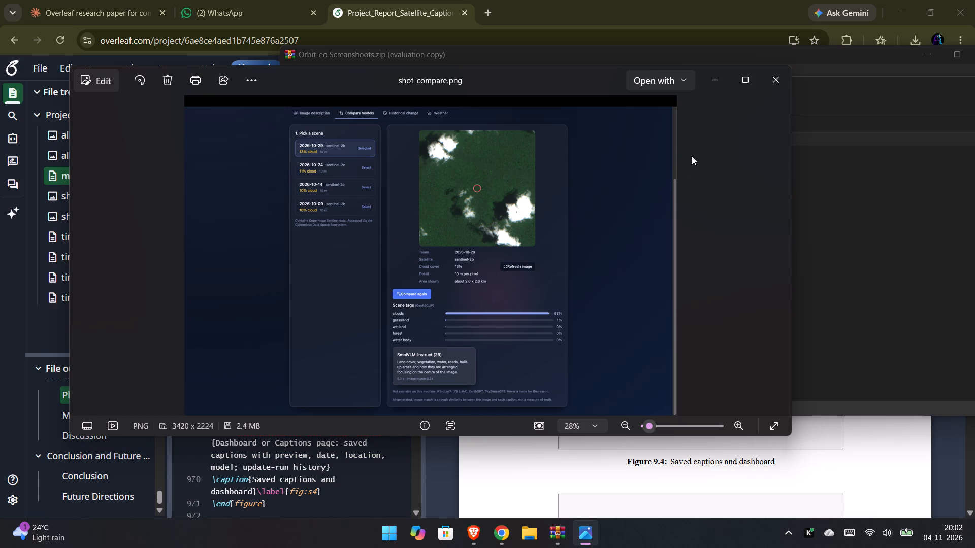
click(776, 88)
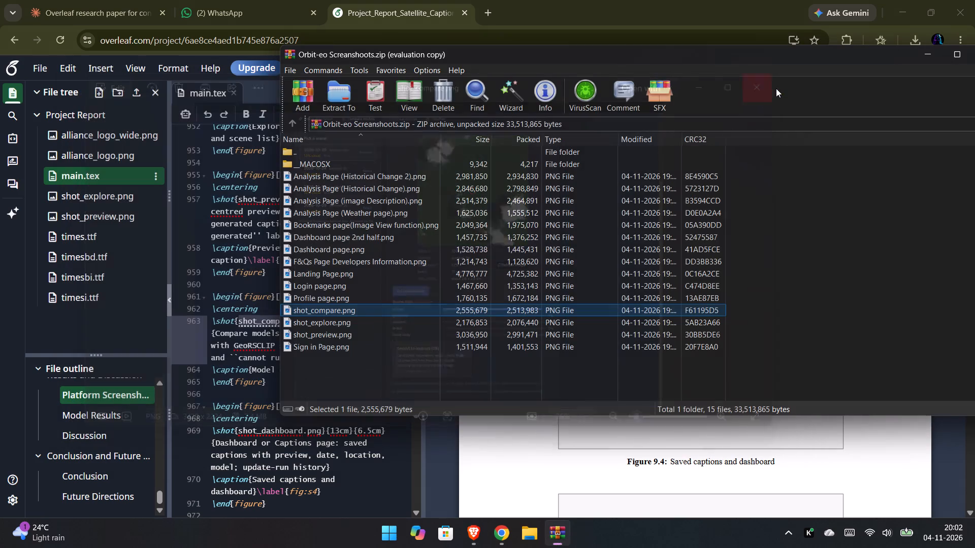
Arrange the Overleaf browser window and the WinRAR archive window side by side.
click(882, 60)
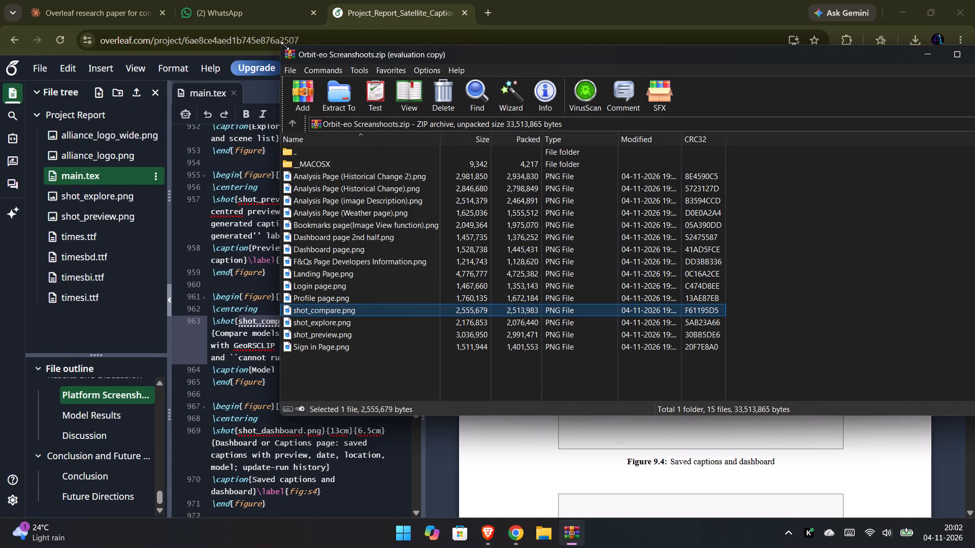
drag(284, 47, 417, 85)
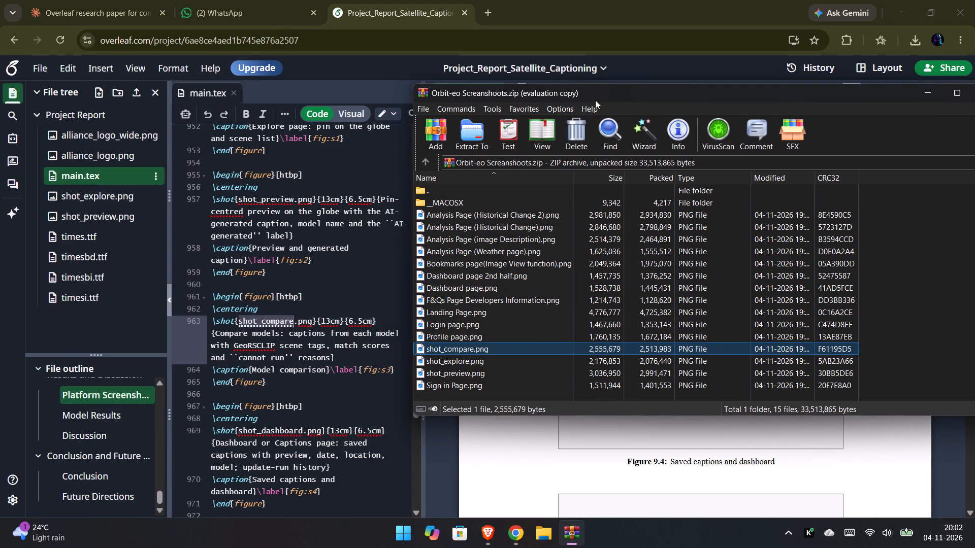
drag(622, 91, 392, 119)
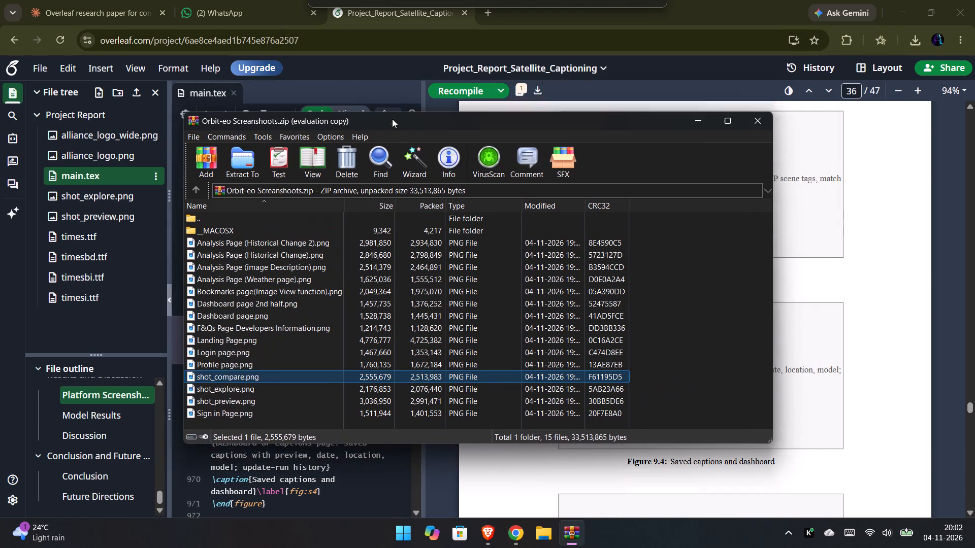
drag(392, 119, 429, 183)
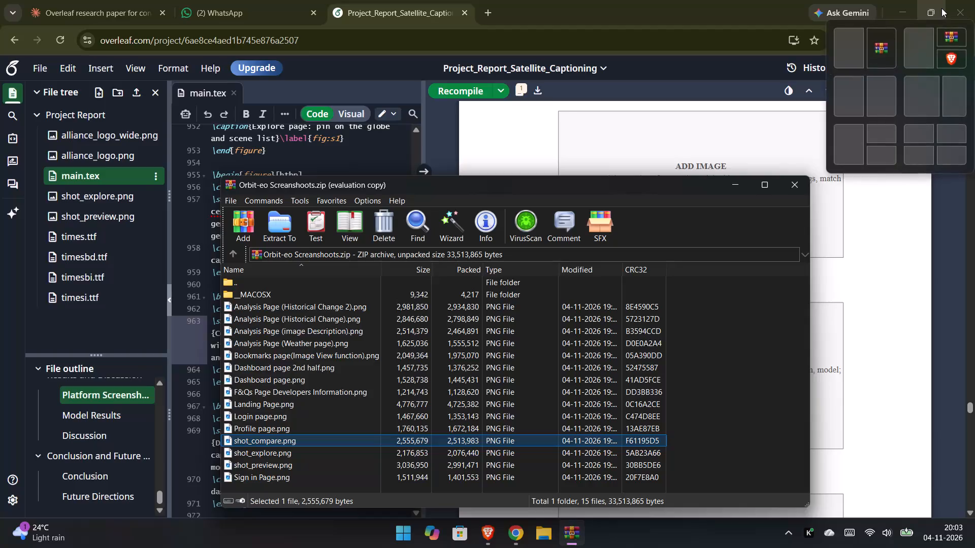
click(842, 63)
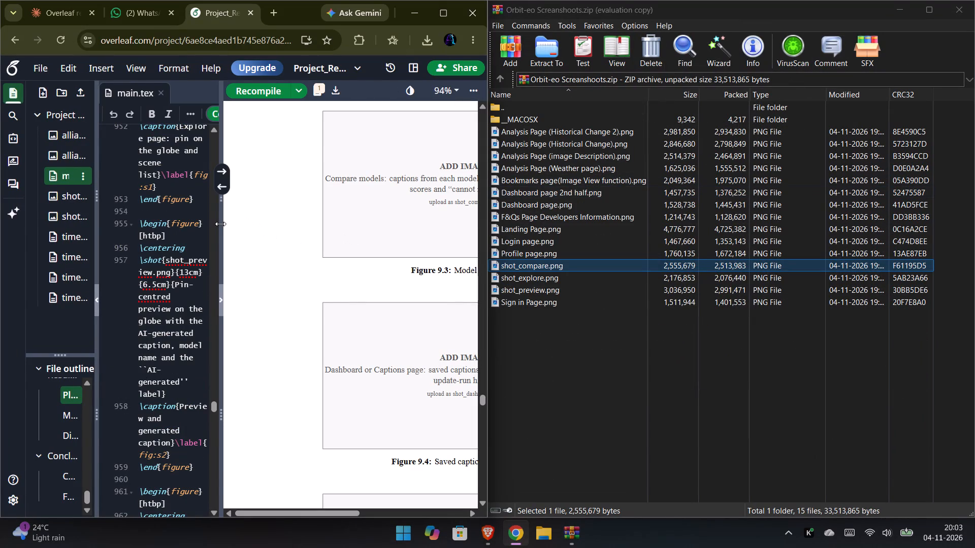
Resize the Overleaf panes to give the PDF preview and file tree more room, with the preview zoomed out to 75%.
drag(220, 224, 150, 236)
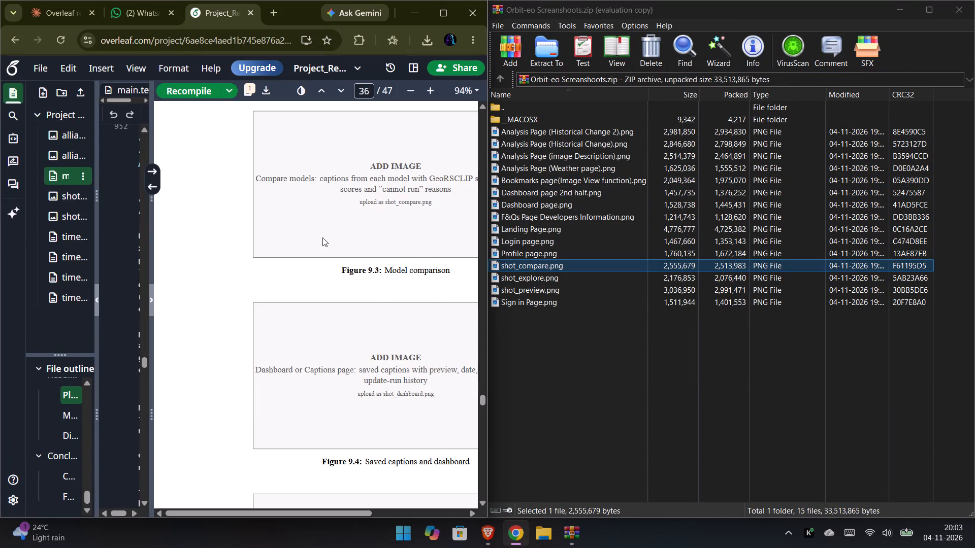
click(409, 99)
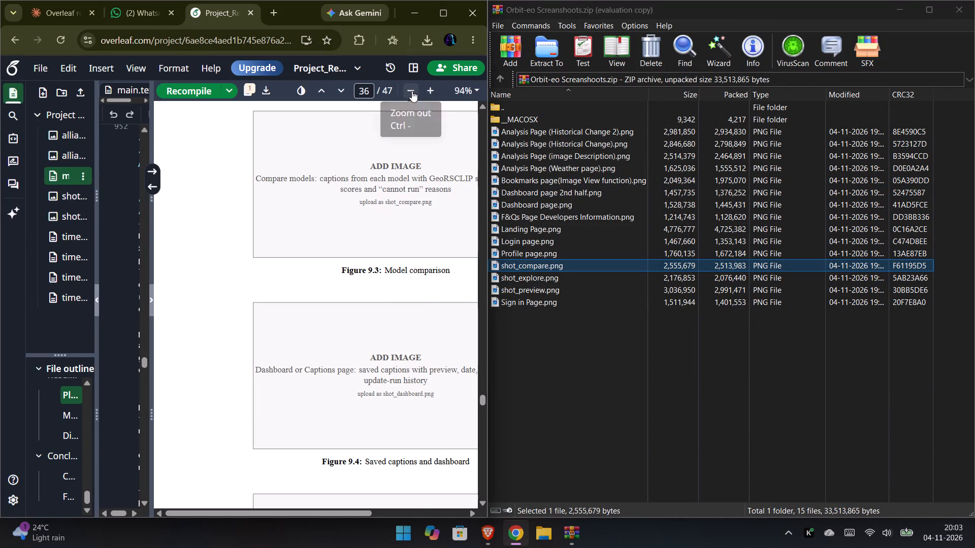
click(412, 91)
scroll(389, 238, left, 1)
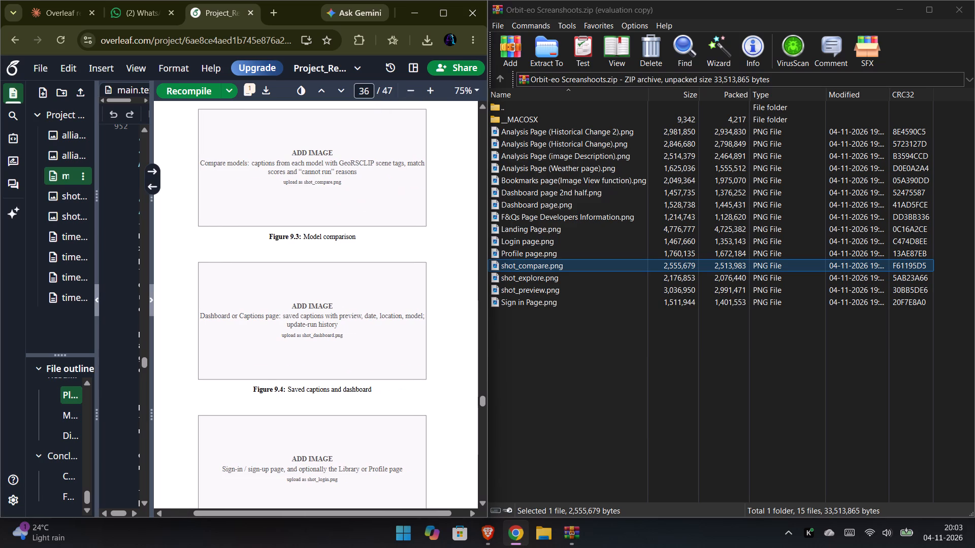
scroll(389, 238, left, 1)
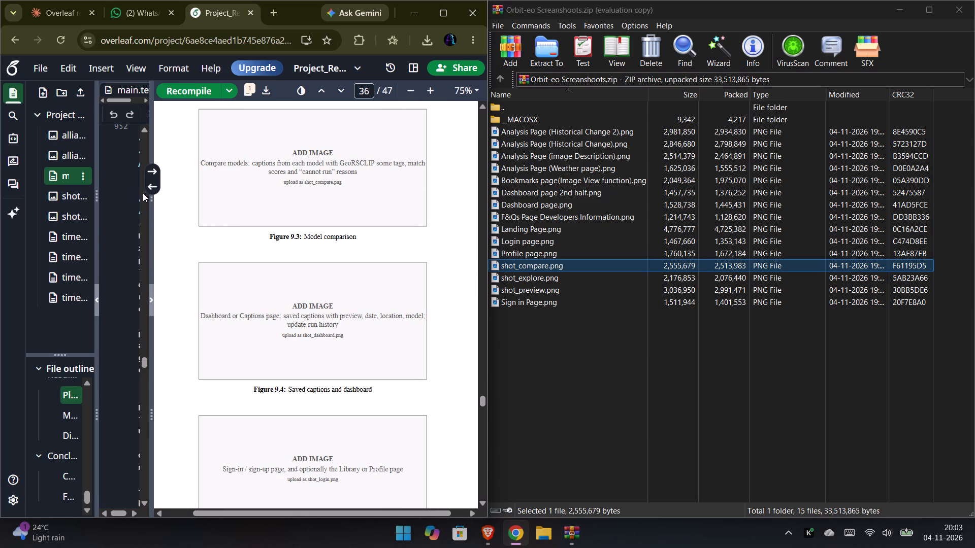
drag(96, 198, 117, 203)
drag(117, 203, 122, 204)
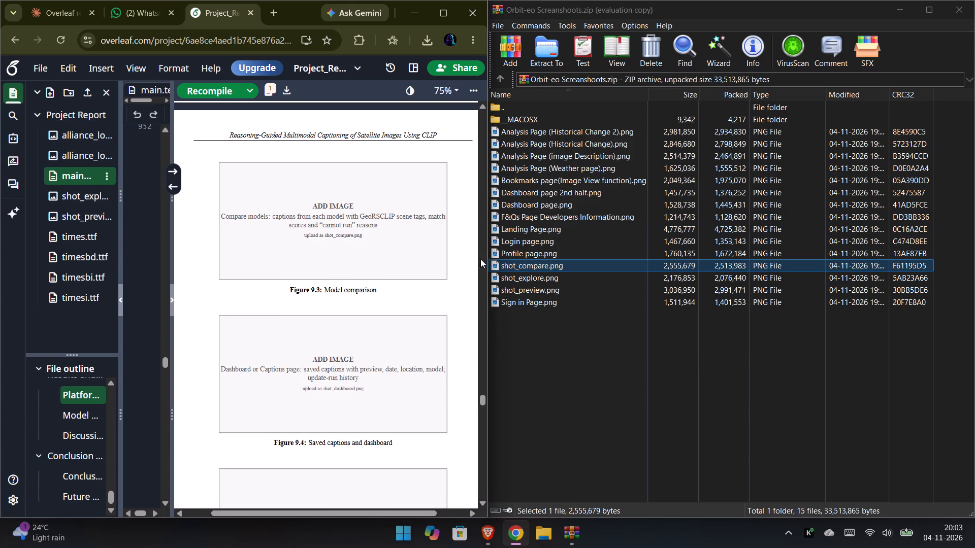
Upload shot_compare.png from the WinRAR archive into the Overleaf Project Report file tree.
drag(504, 263, 131, 235)
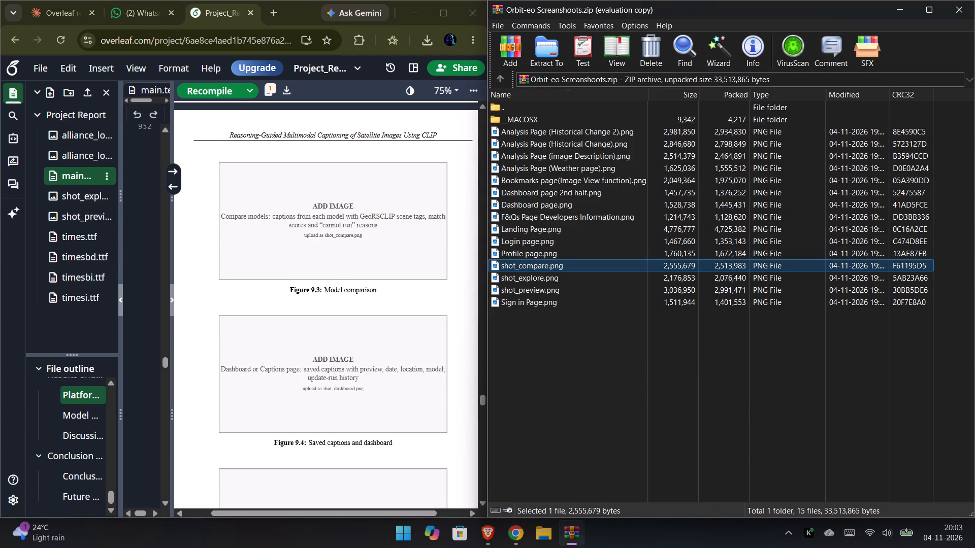
drag(131, 235, 73, 200)
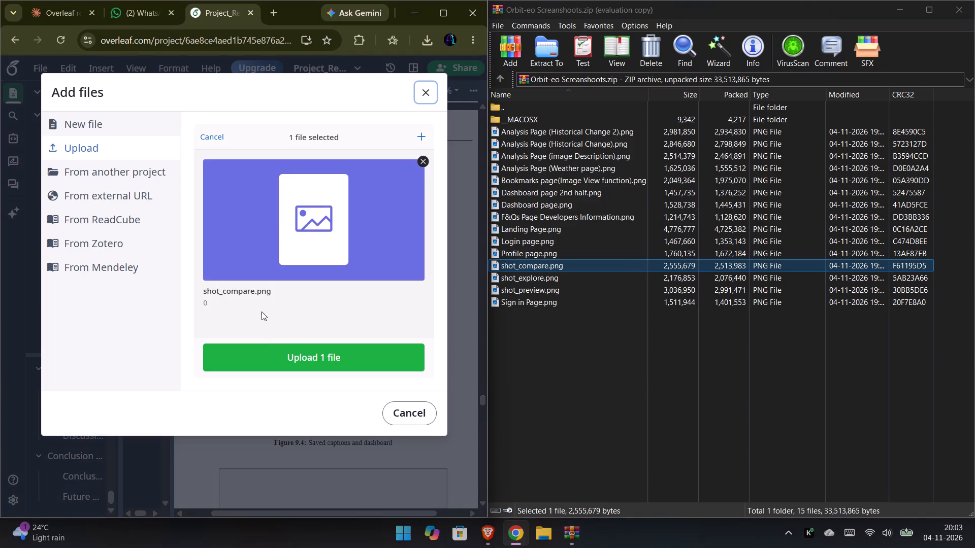
click(263, 343)
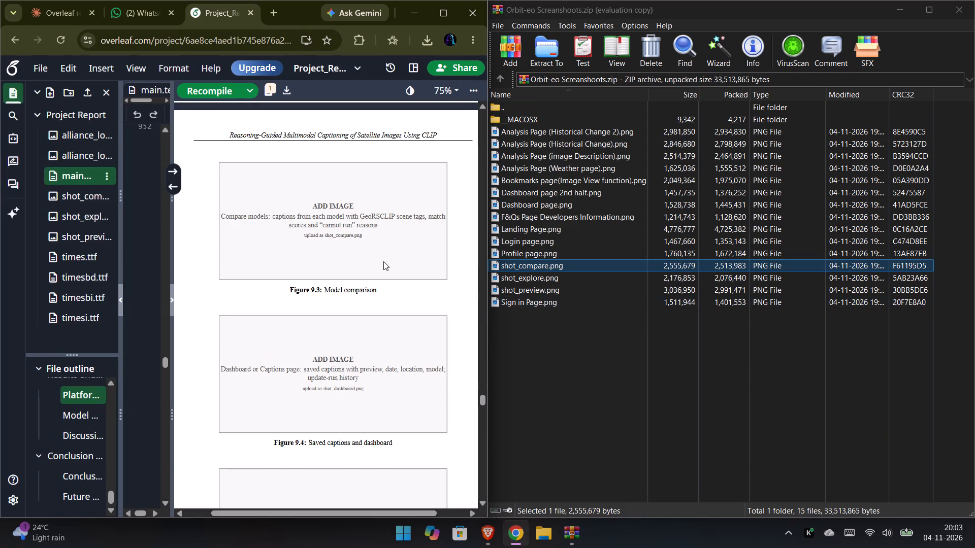
Read the Figure 9.4 placeholder description and view Dashboard page.png and Dashboard page 2nd half.png in Photos, closing each image.
scroll(383, 261, down, 2)
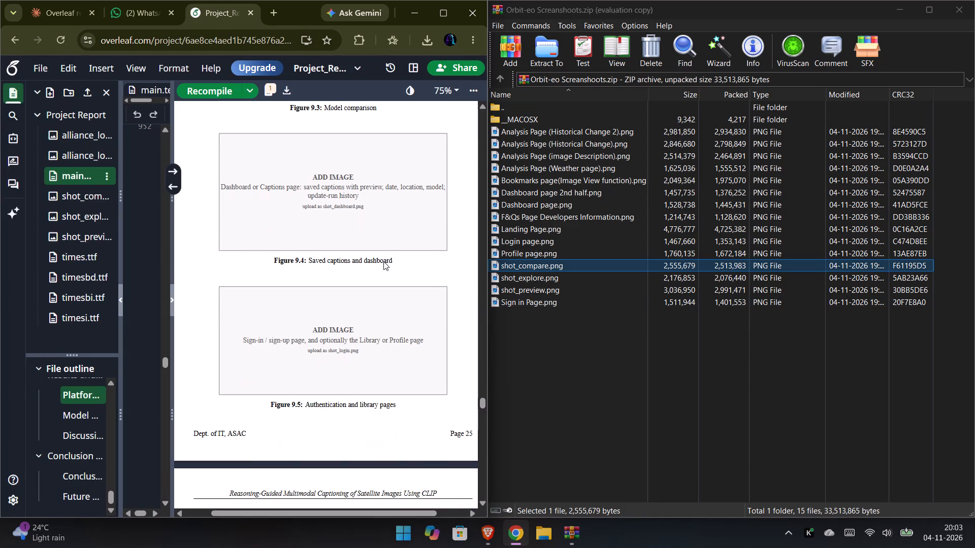
scroll(383, 261, down, 1)
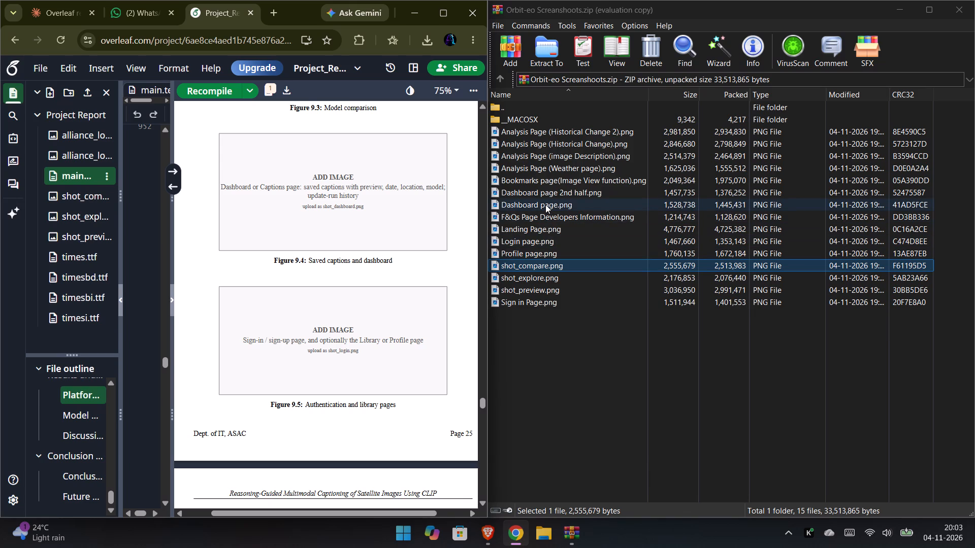
double_click(529, 205)
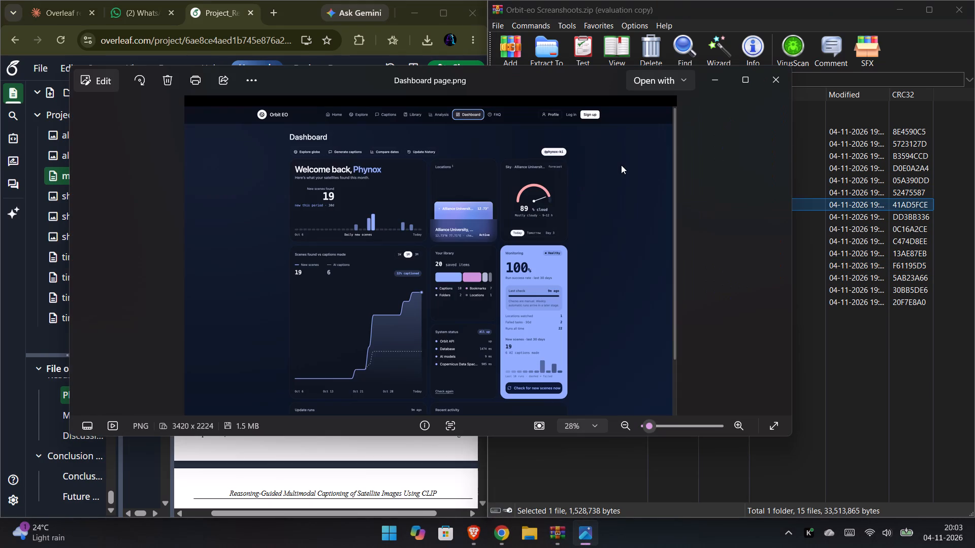
click(781, 78)
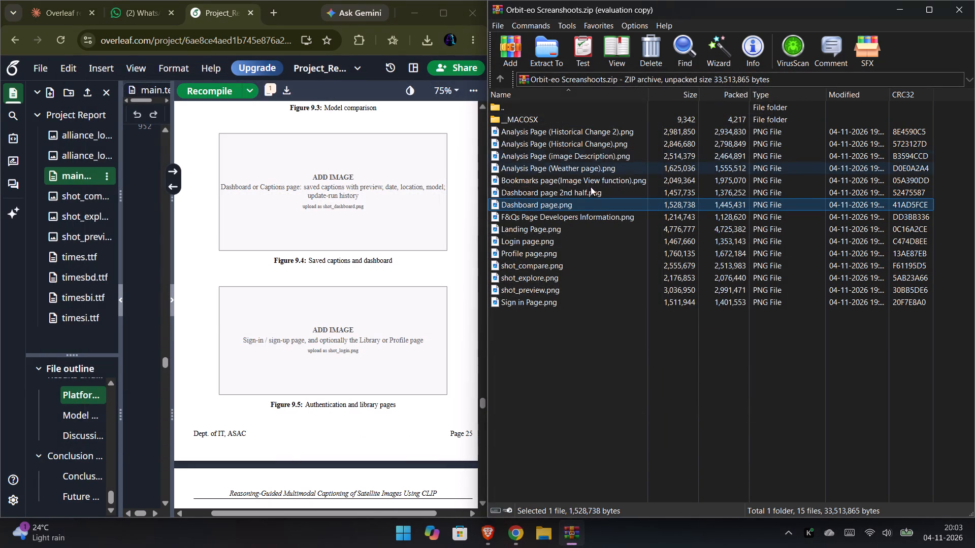
double_click(574, 194)
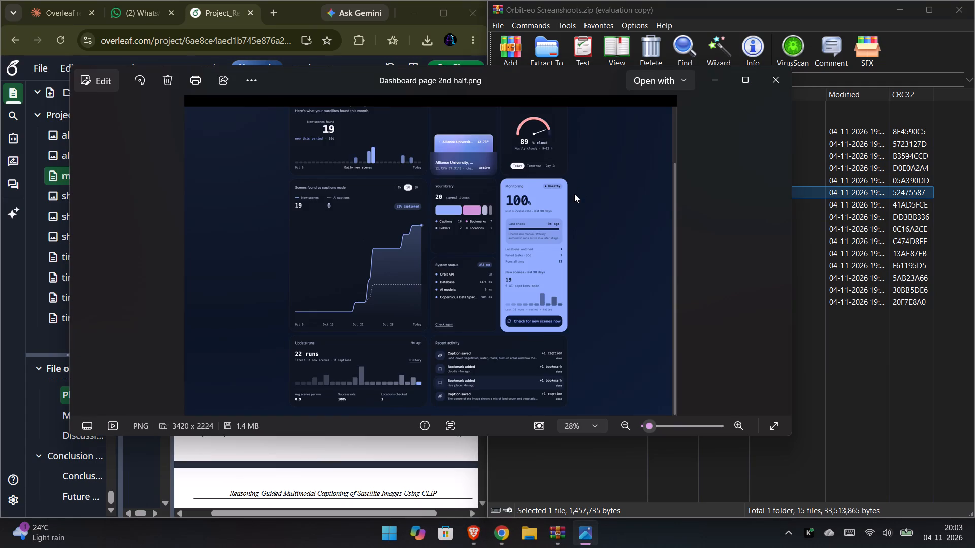
click(785, 84)
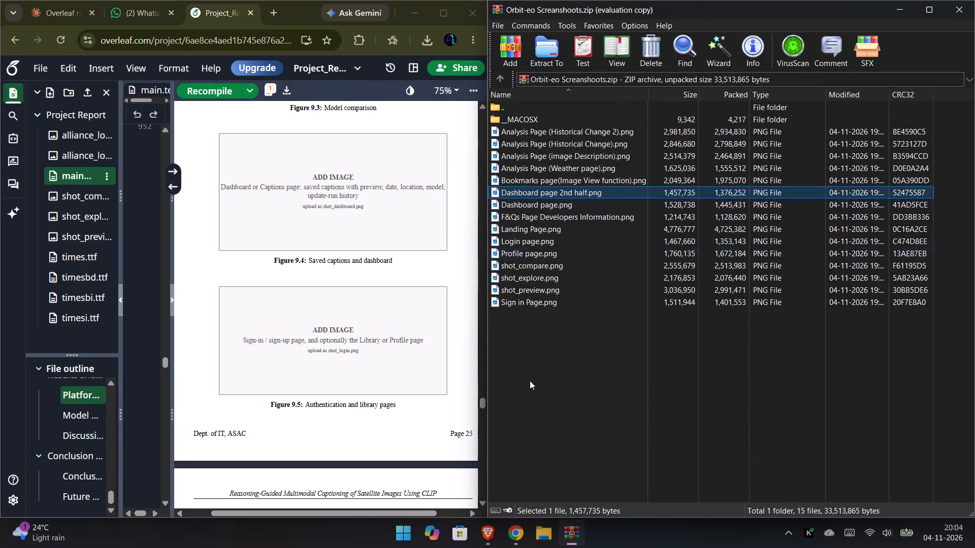
Search Google in a new Chrome tab for "2 in 1 image converter" and open IMGonline's Combine two pictures into one online page.
click(512, 538)
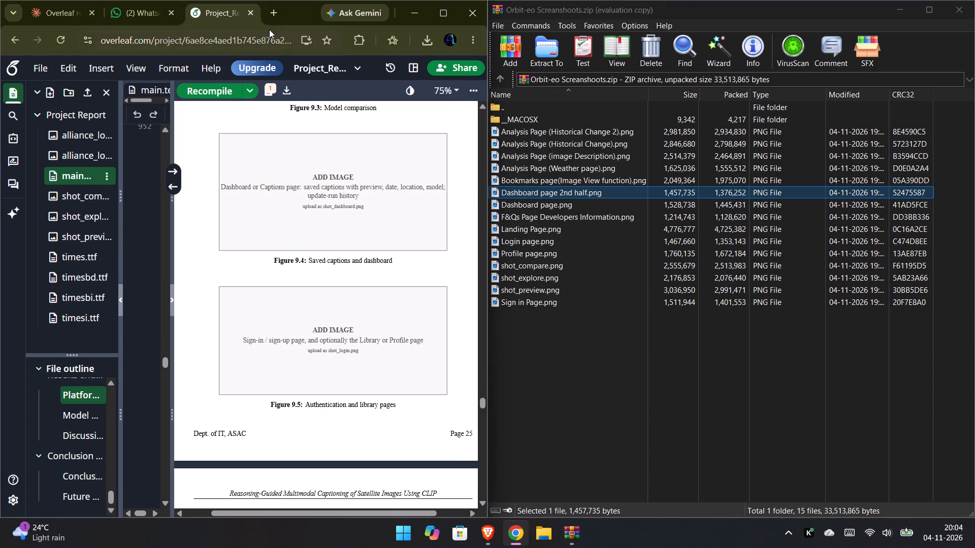
click(274, 16)
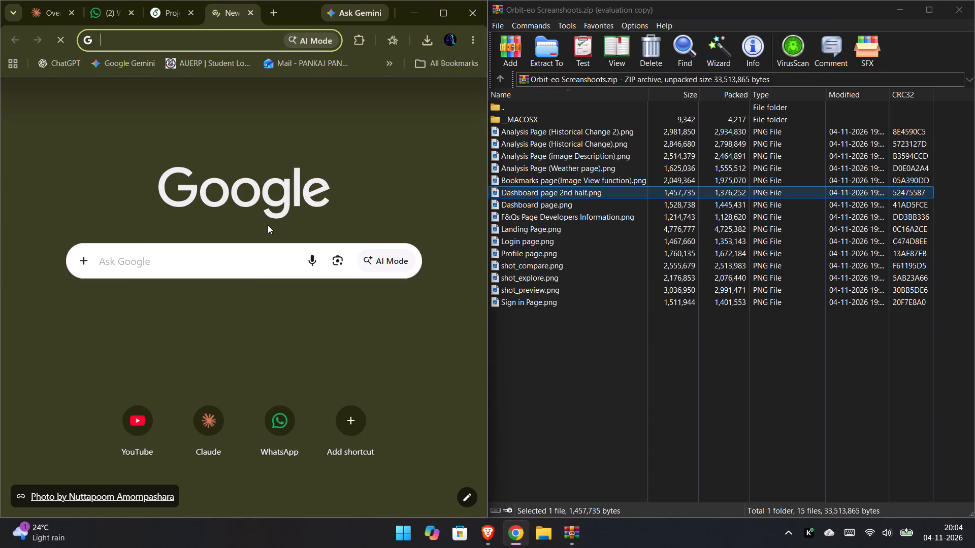
key(2)
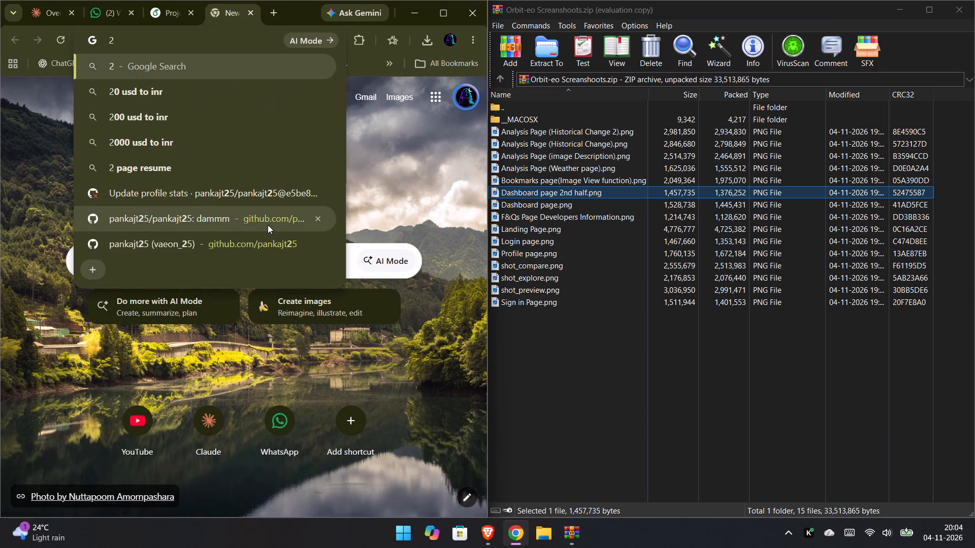
text(in 1 image)
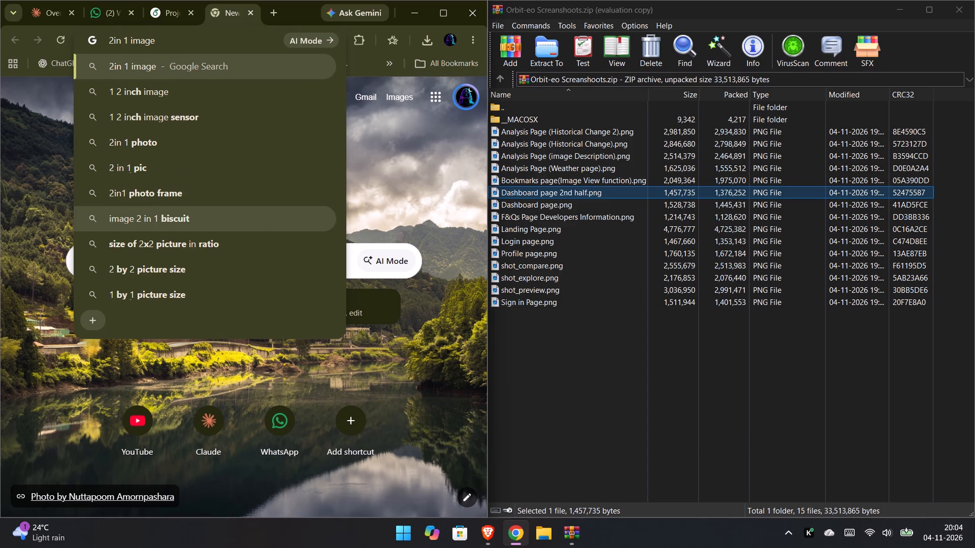
key(space)
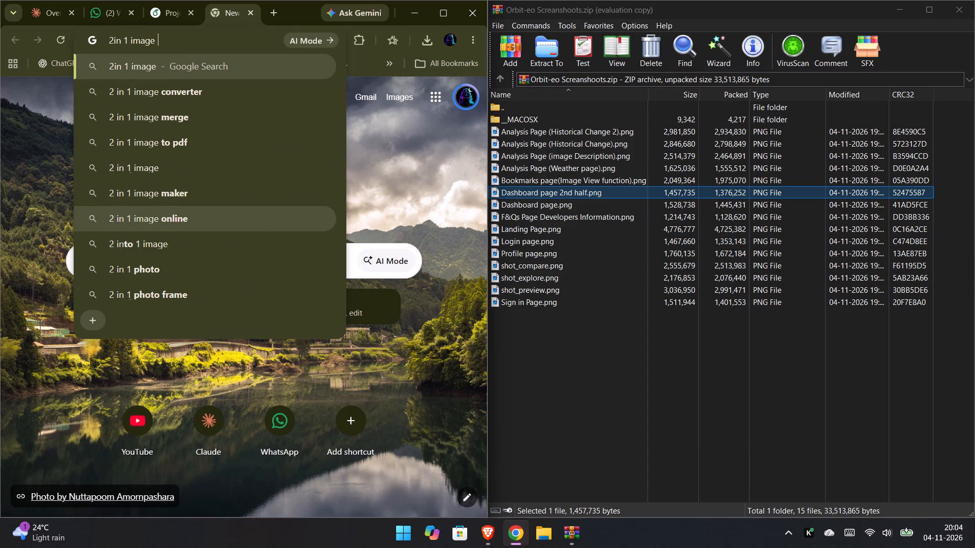
click(298, 91)
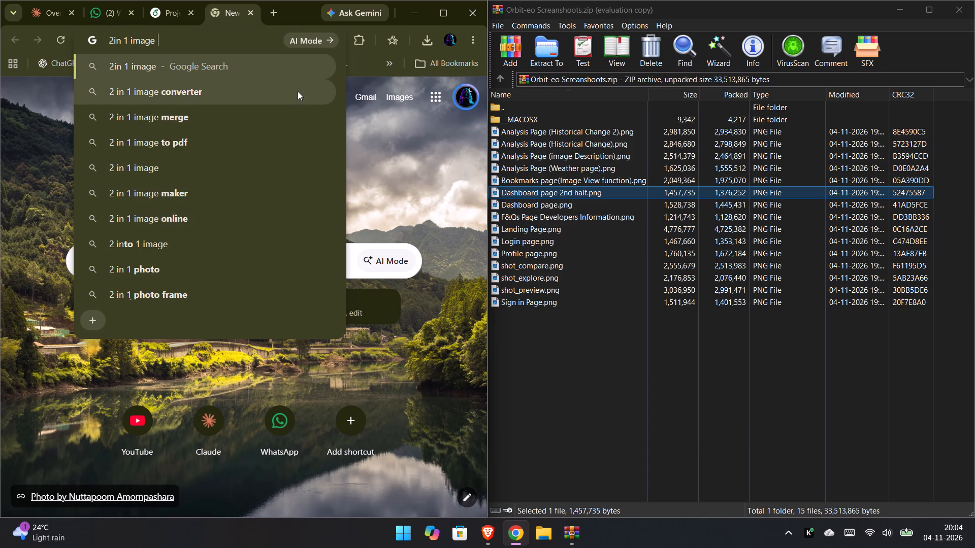
click(138, 188)
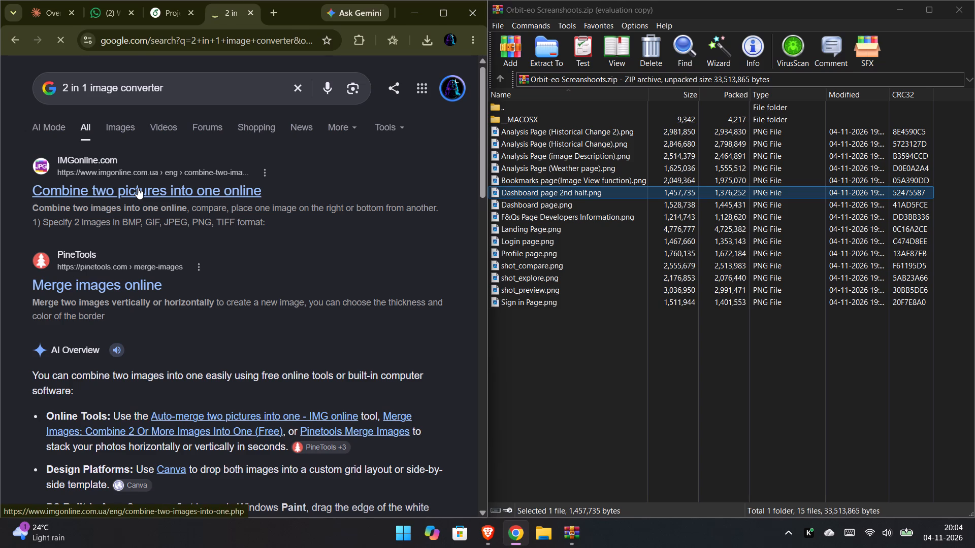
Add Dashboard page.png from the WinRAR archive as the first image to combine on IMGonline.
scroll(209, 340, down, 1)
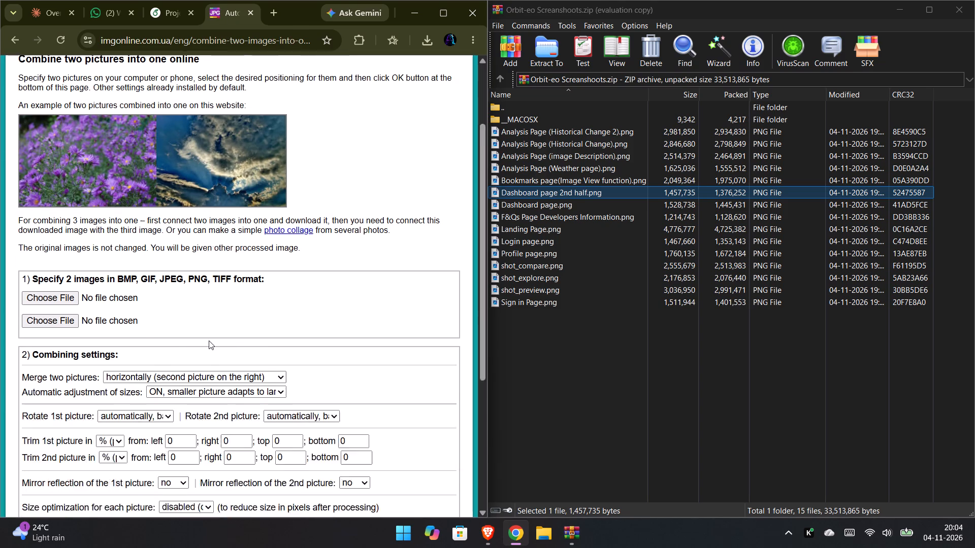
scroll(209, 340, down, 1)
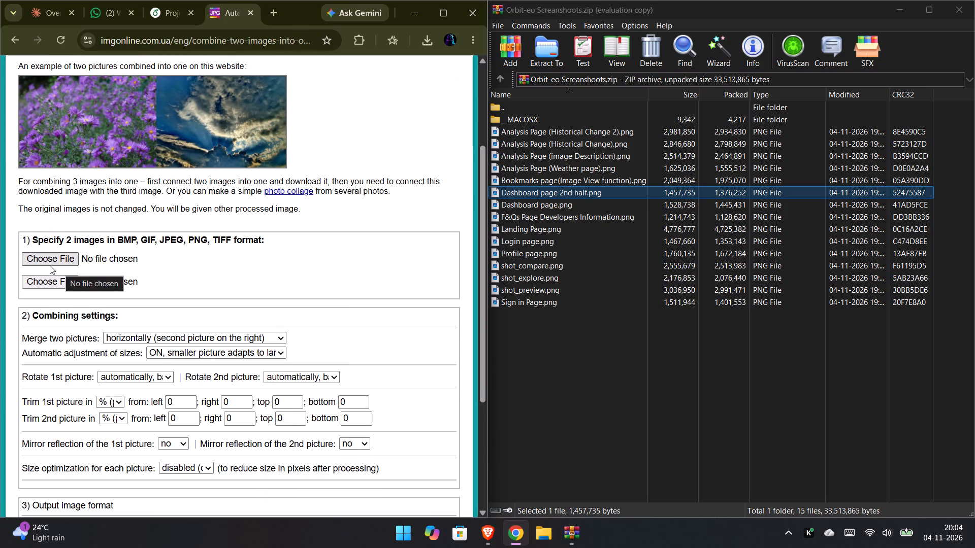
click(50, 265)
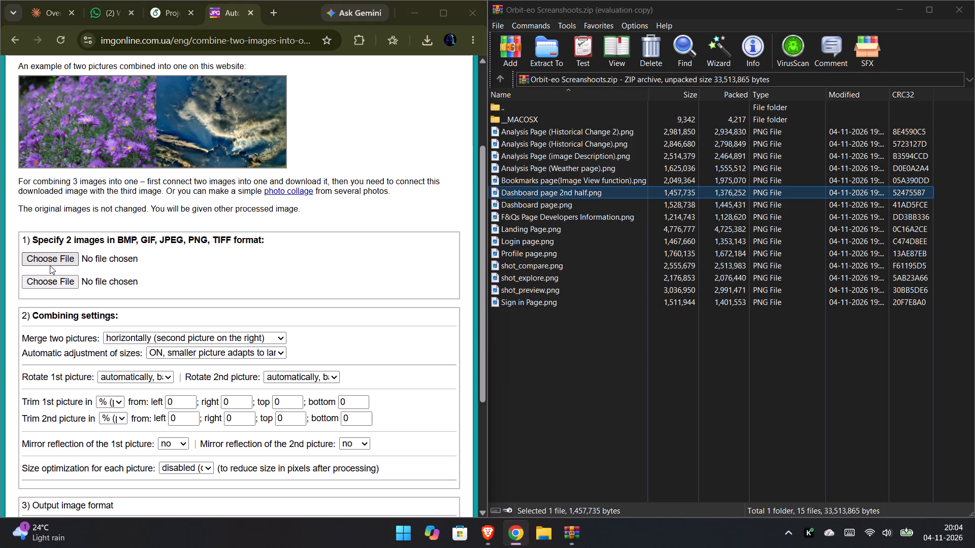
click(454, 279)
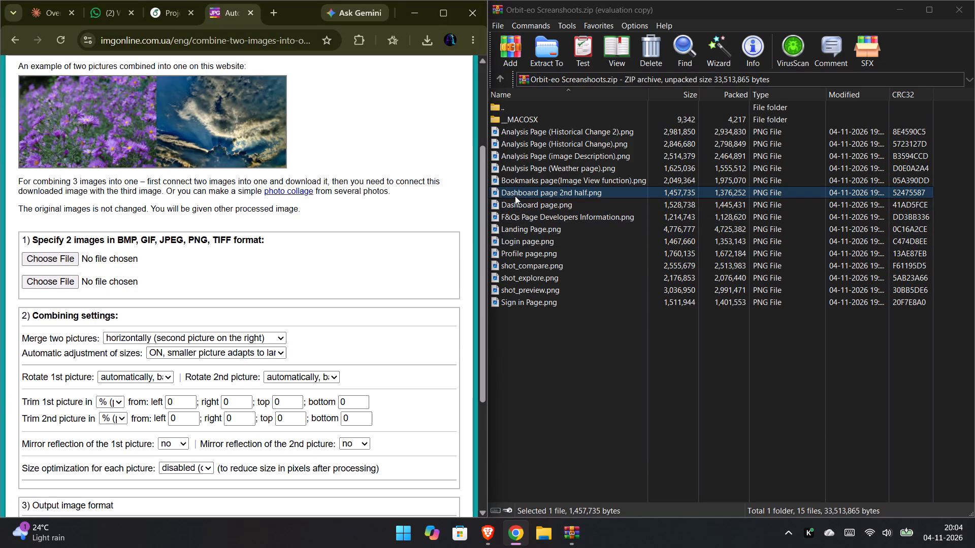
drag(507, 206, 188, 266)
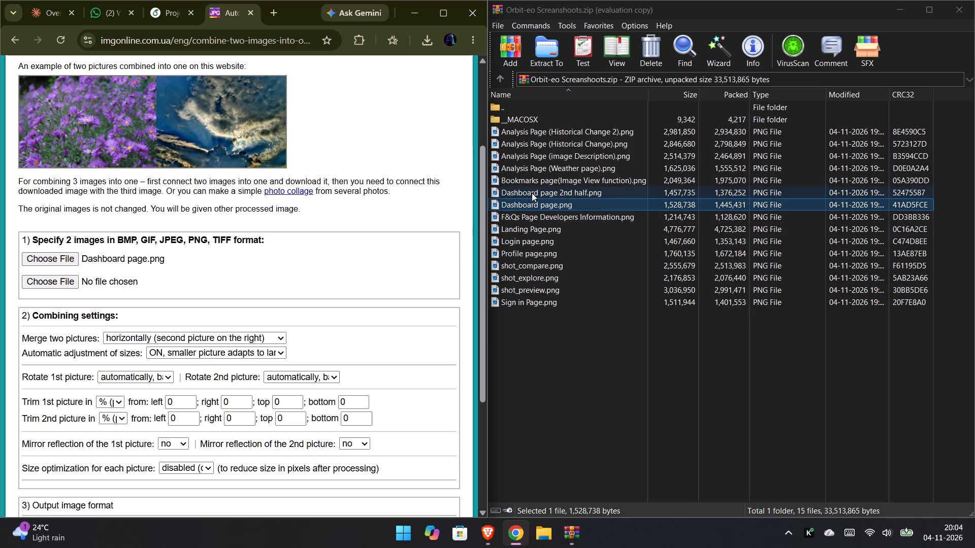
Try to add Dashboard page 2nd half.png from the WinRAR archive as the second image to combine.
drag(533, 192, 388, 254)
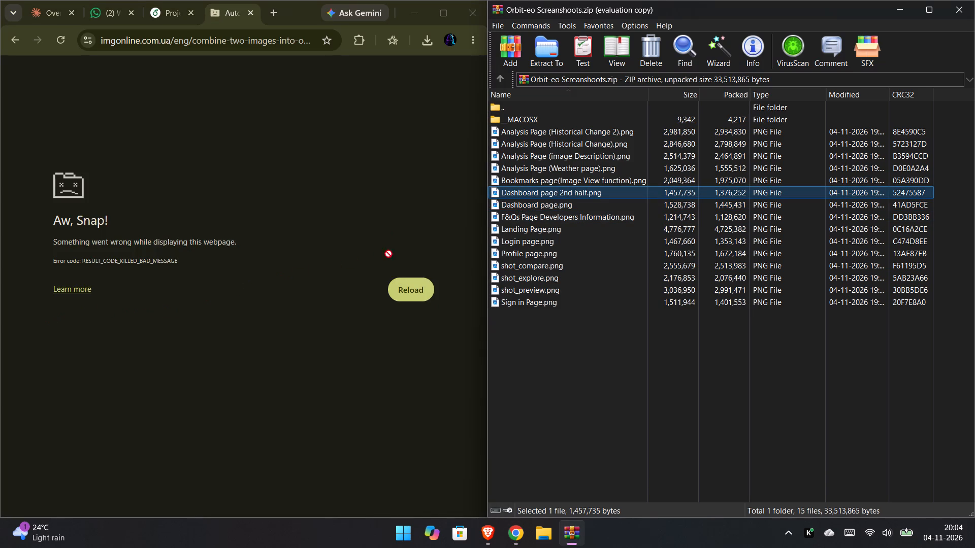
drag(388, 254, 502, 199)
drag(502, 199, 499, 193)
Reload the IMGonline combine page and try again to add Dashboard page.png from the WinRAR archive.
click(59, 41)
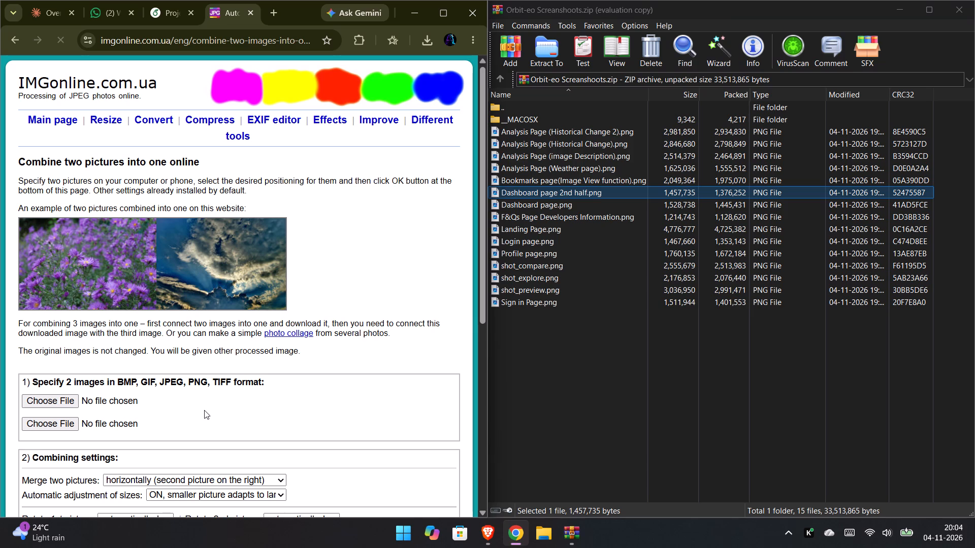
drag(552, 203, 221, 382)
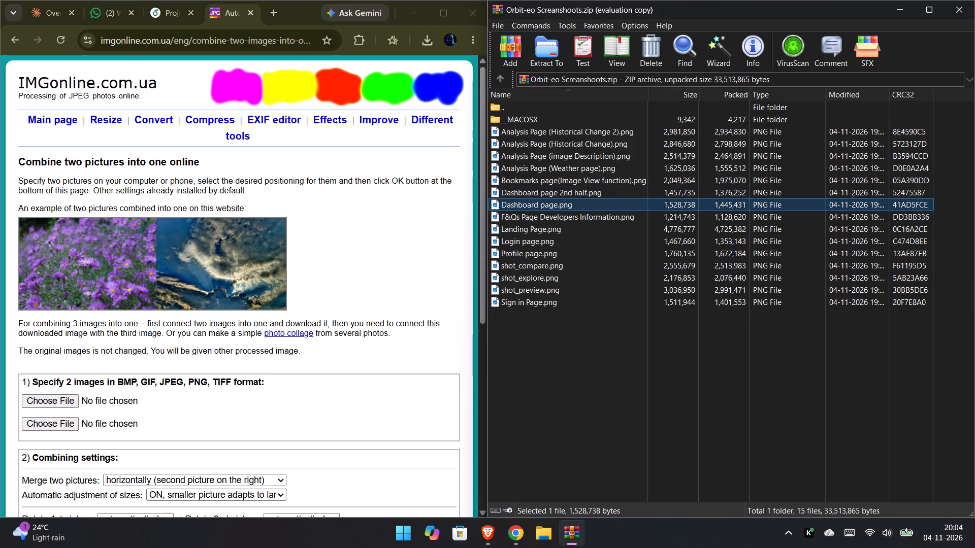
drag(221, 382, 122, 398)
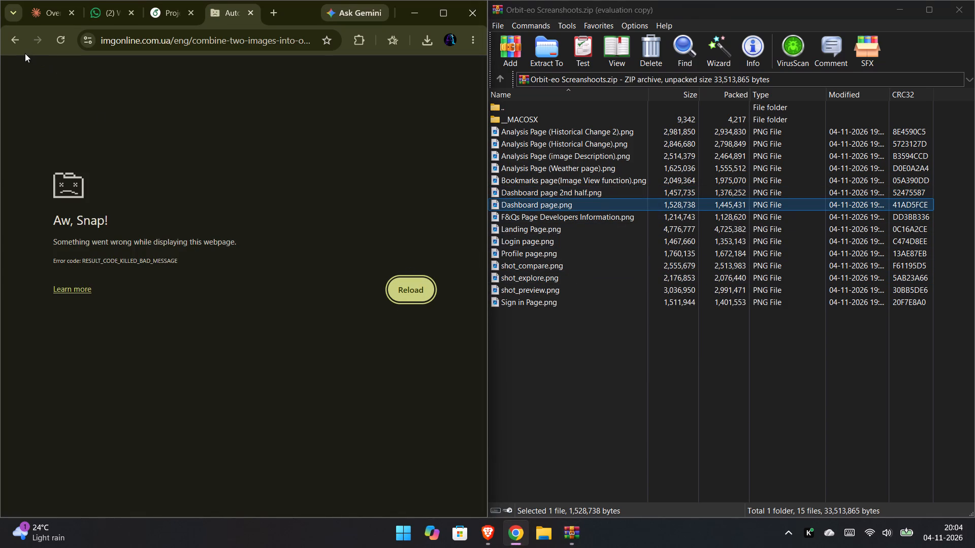
Return to the Google results for "2 in 1 image converter" and open the PineTools Merge images online page.
click(16, 40)
click(16, 40)
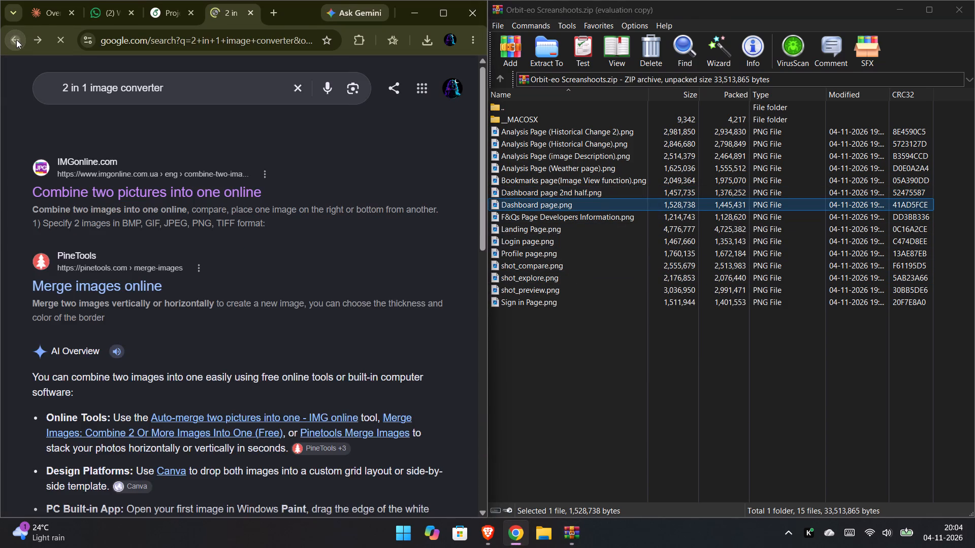
click(28, 39)
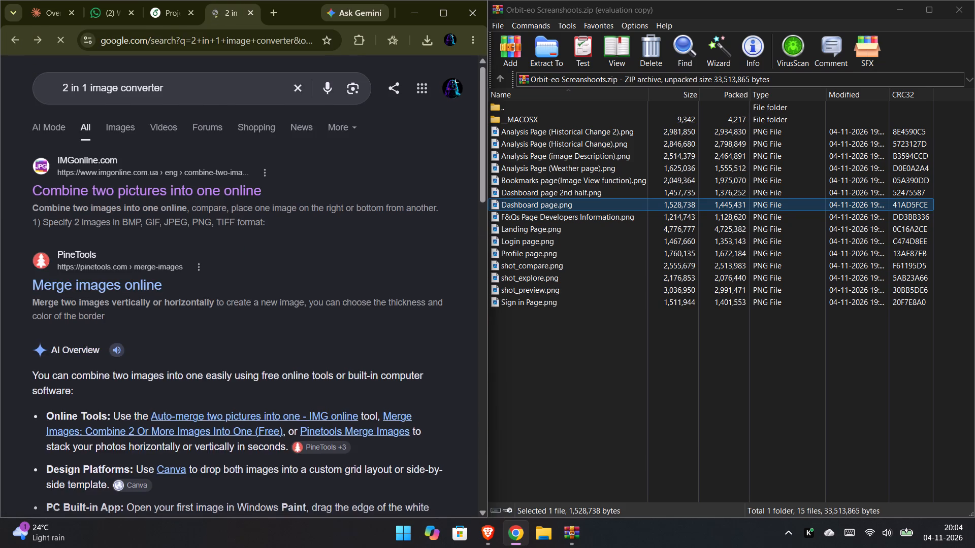
scroll(62, 299, down, 1)
click(90, 242)
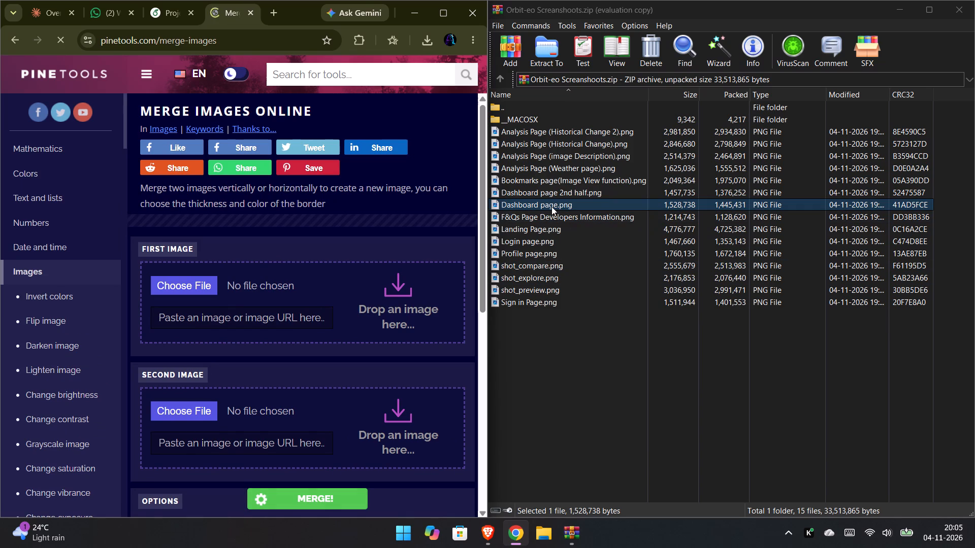
Try to add Dashboard page.png as the first image and Dashboard page 2nd half.png as the second from the WinRAR archive on PineTools.
drag(551, 207, 309, 315)
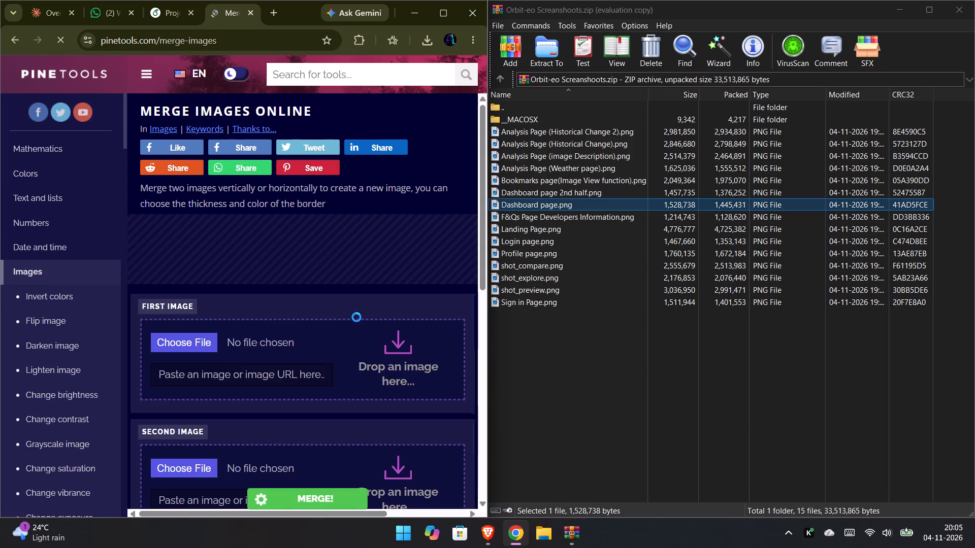
scroll(356, 317, down, 2)
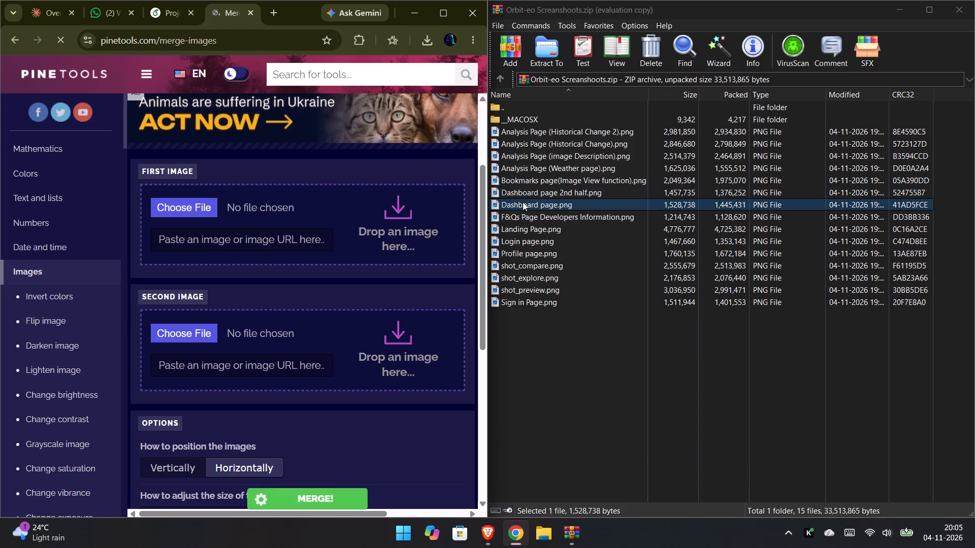
drag(528, 193, 304, 351)
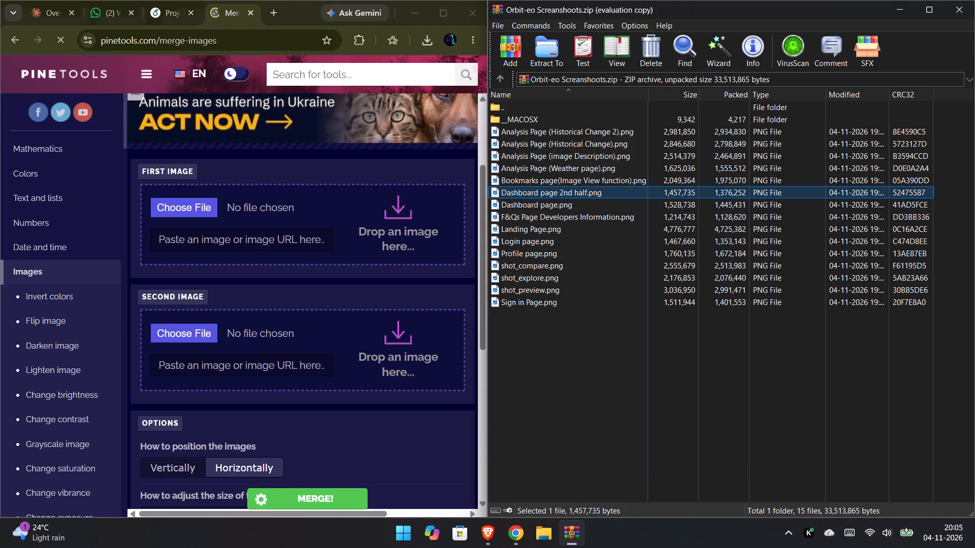
drag(304, 351, 276, 351)
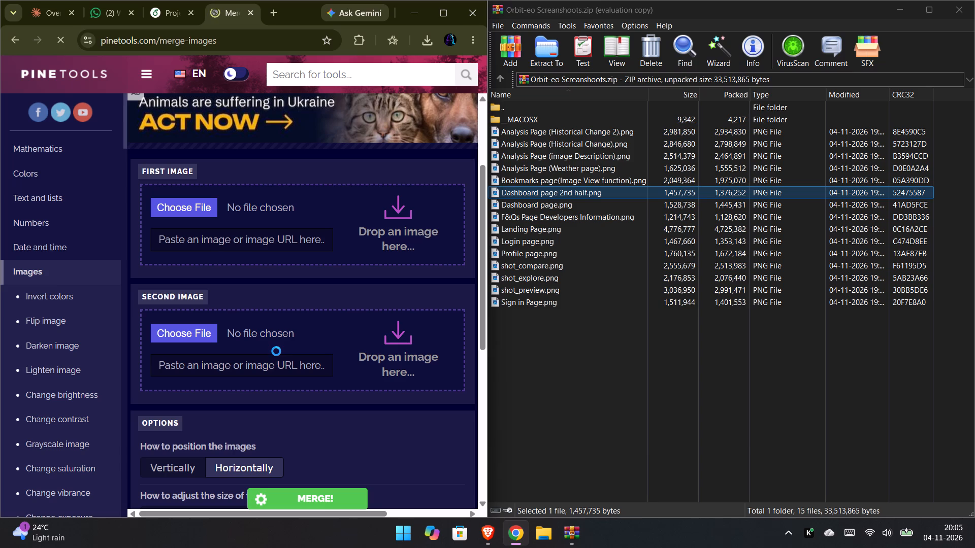
click(237, 16)
click(136, 225)
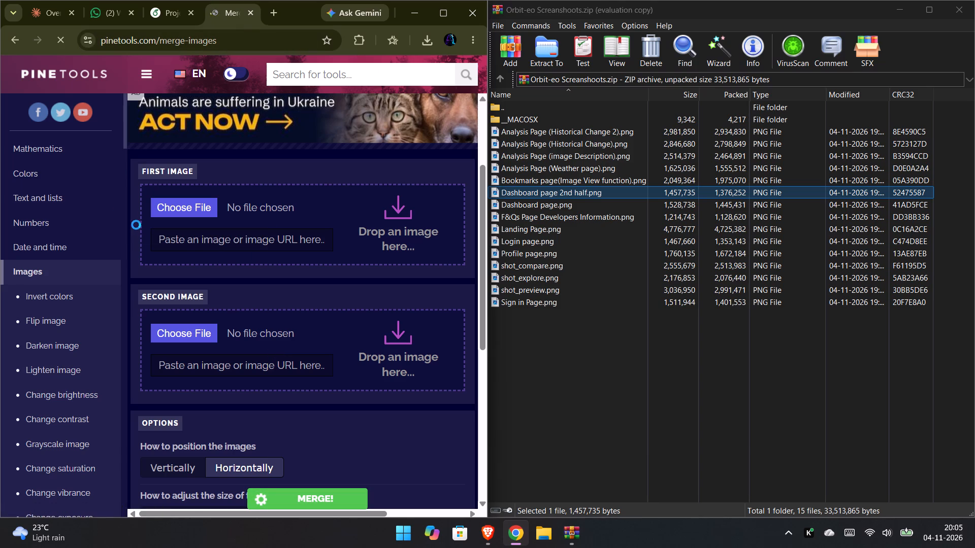
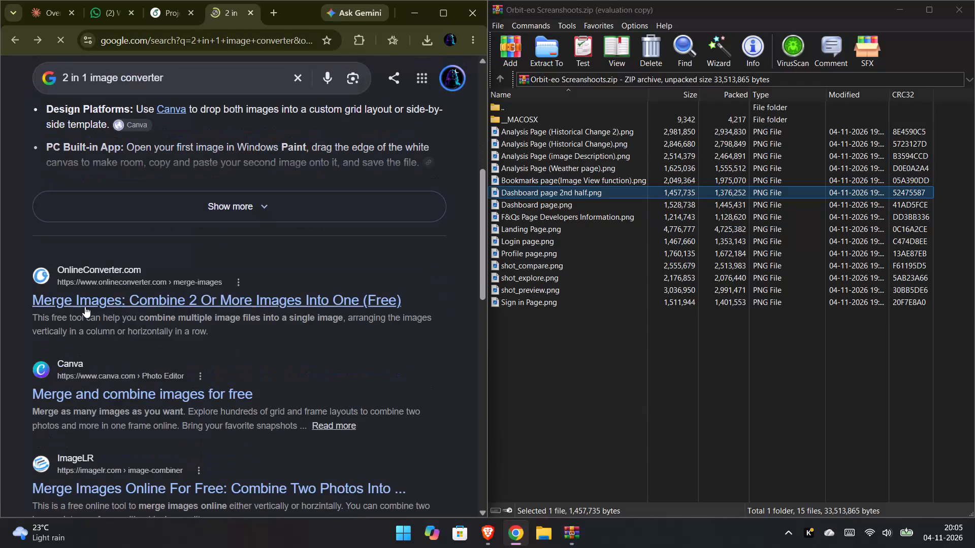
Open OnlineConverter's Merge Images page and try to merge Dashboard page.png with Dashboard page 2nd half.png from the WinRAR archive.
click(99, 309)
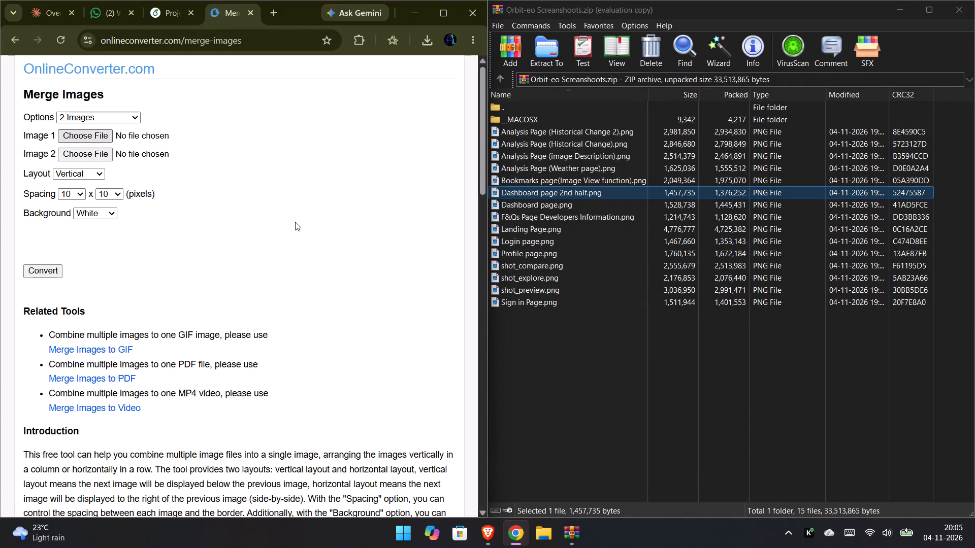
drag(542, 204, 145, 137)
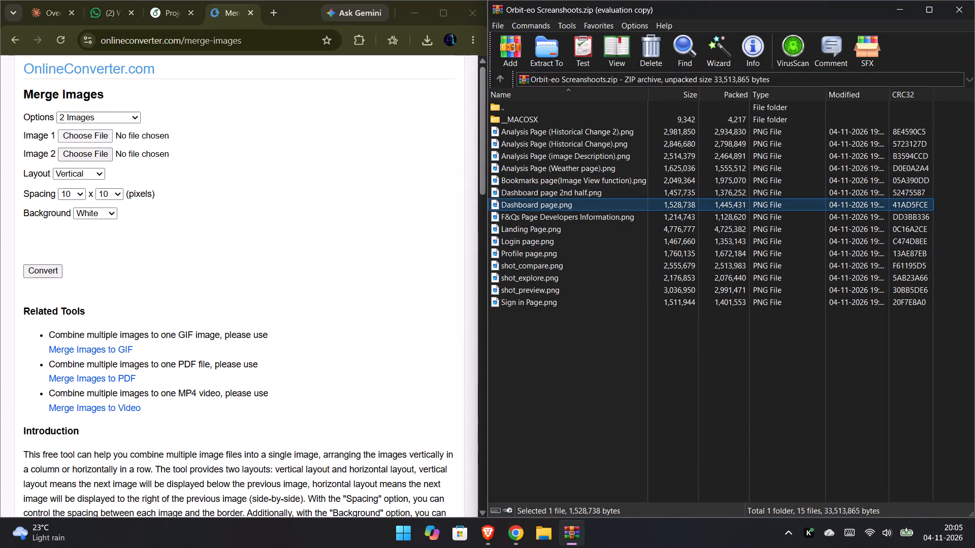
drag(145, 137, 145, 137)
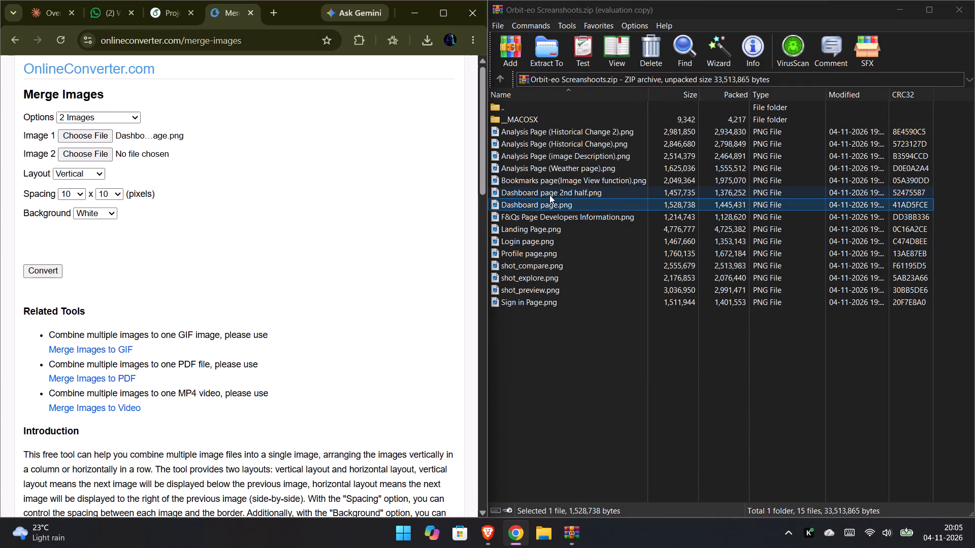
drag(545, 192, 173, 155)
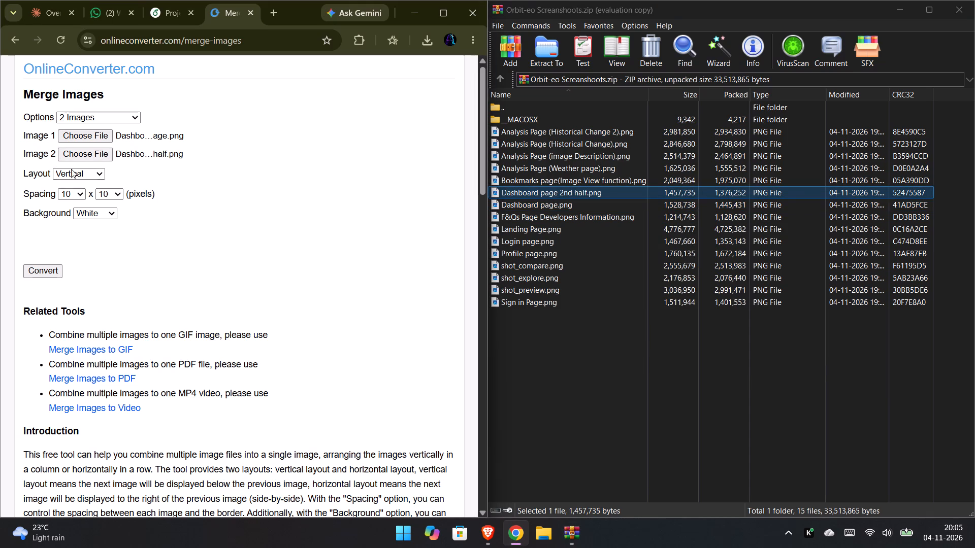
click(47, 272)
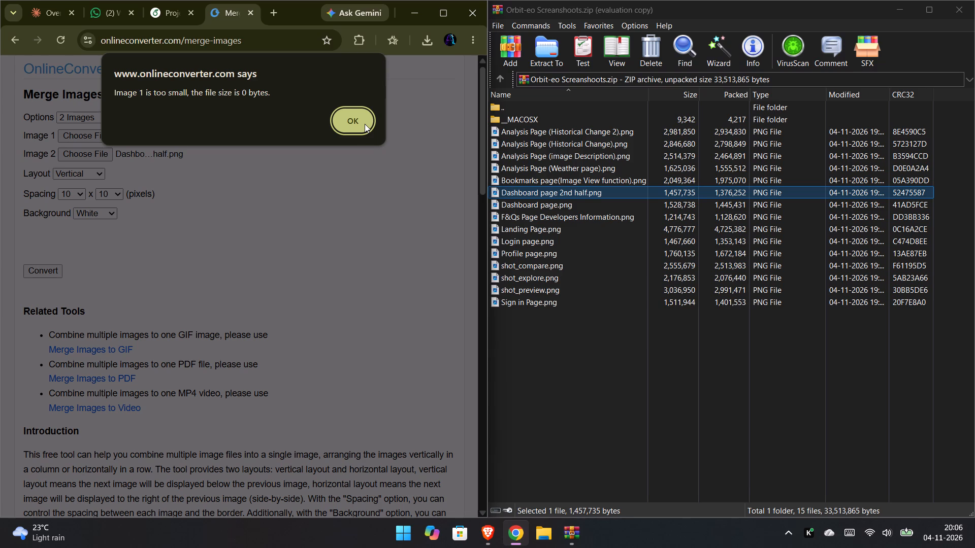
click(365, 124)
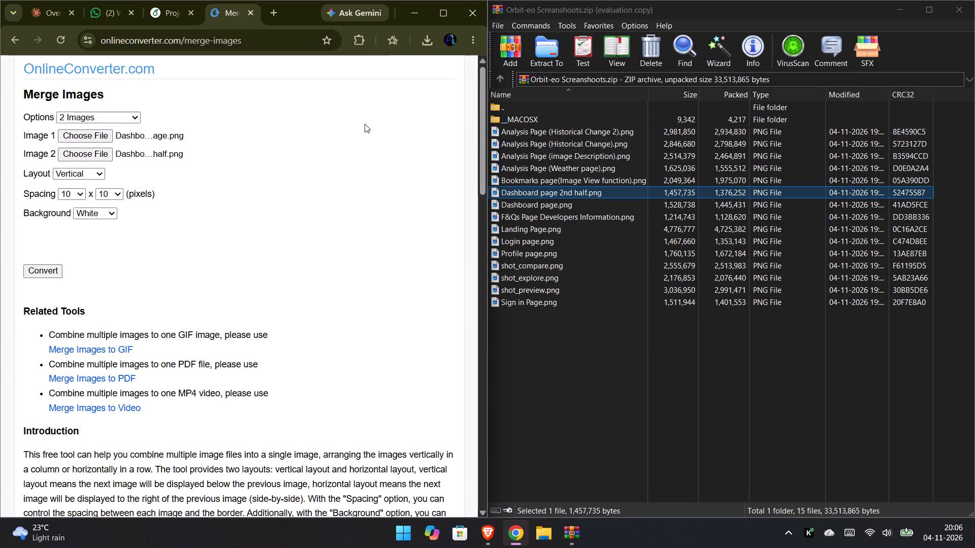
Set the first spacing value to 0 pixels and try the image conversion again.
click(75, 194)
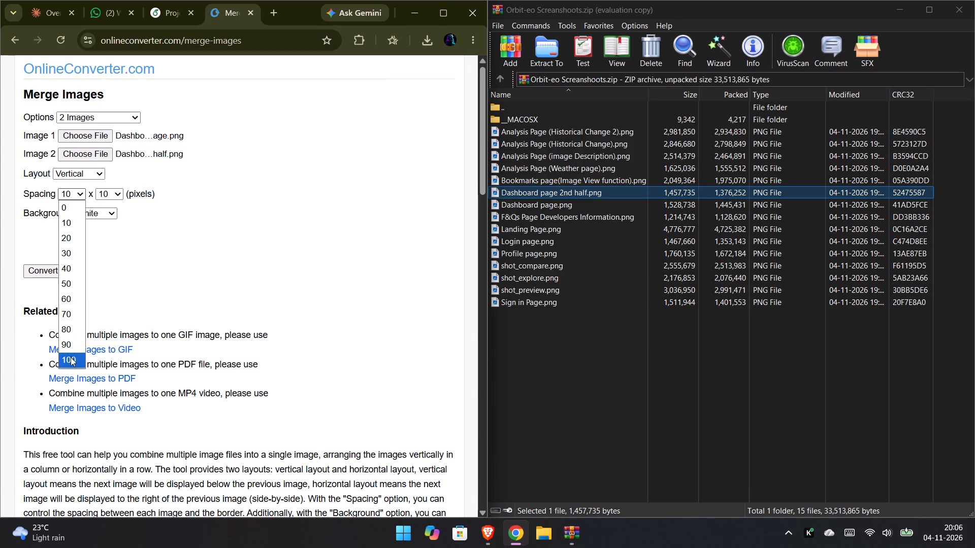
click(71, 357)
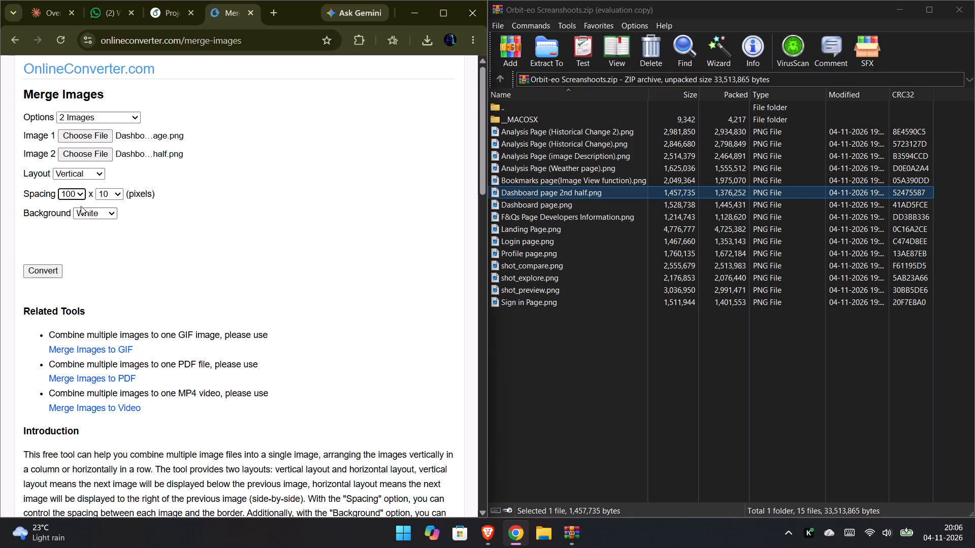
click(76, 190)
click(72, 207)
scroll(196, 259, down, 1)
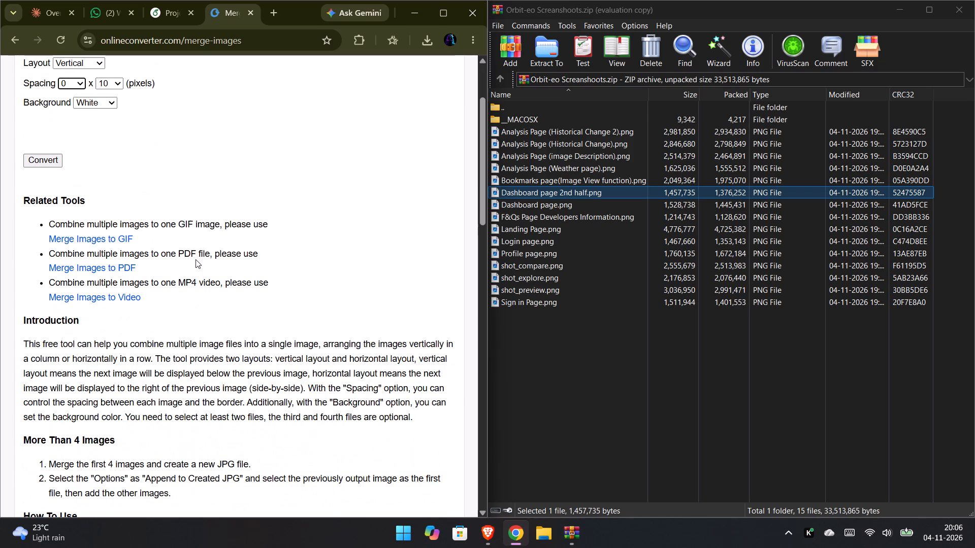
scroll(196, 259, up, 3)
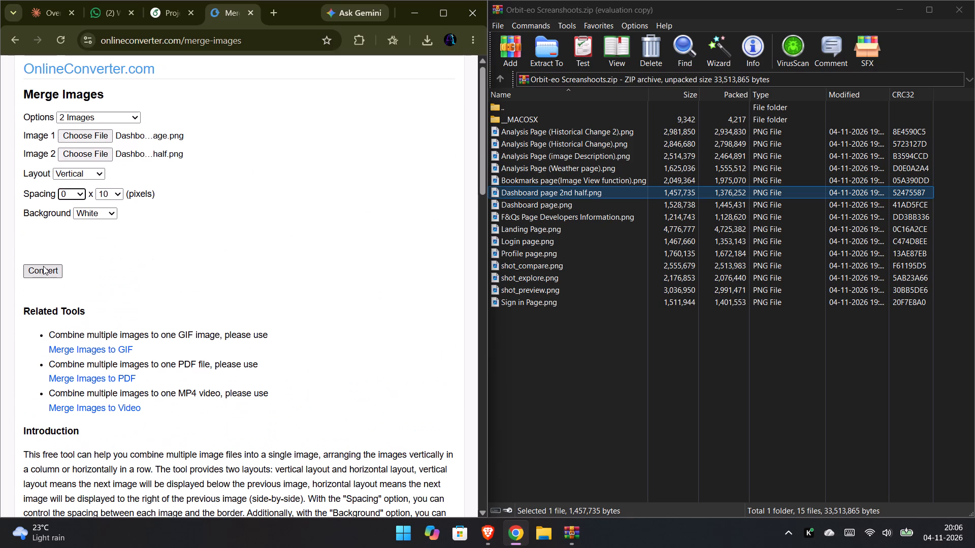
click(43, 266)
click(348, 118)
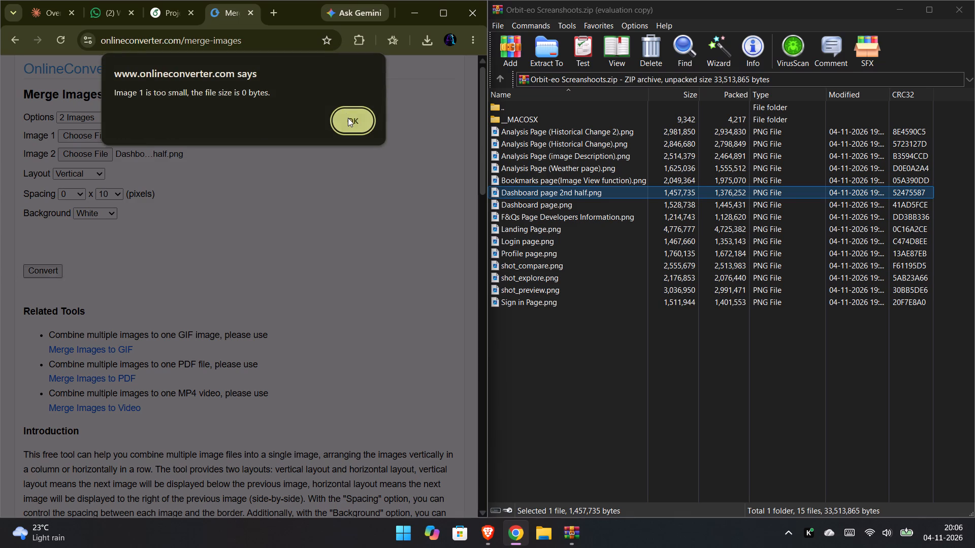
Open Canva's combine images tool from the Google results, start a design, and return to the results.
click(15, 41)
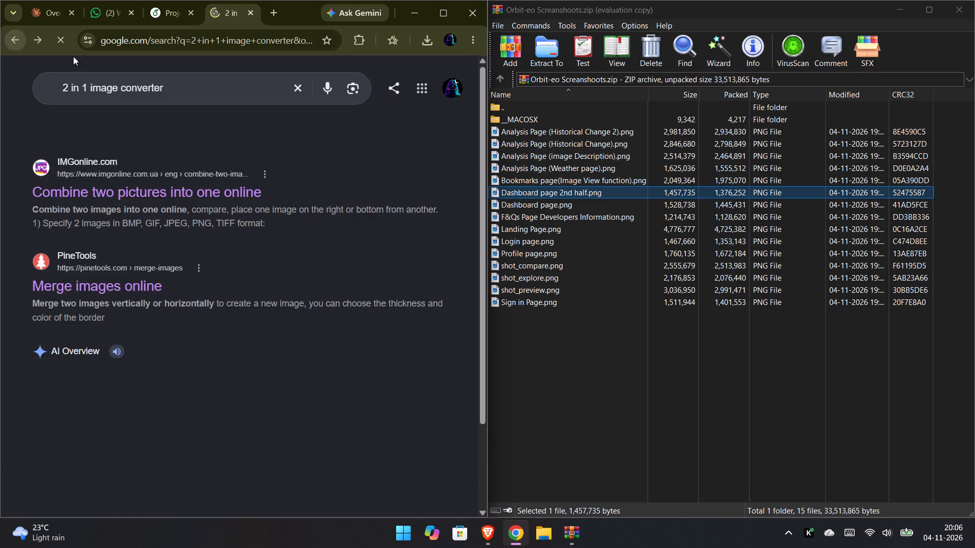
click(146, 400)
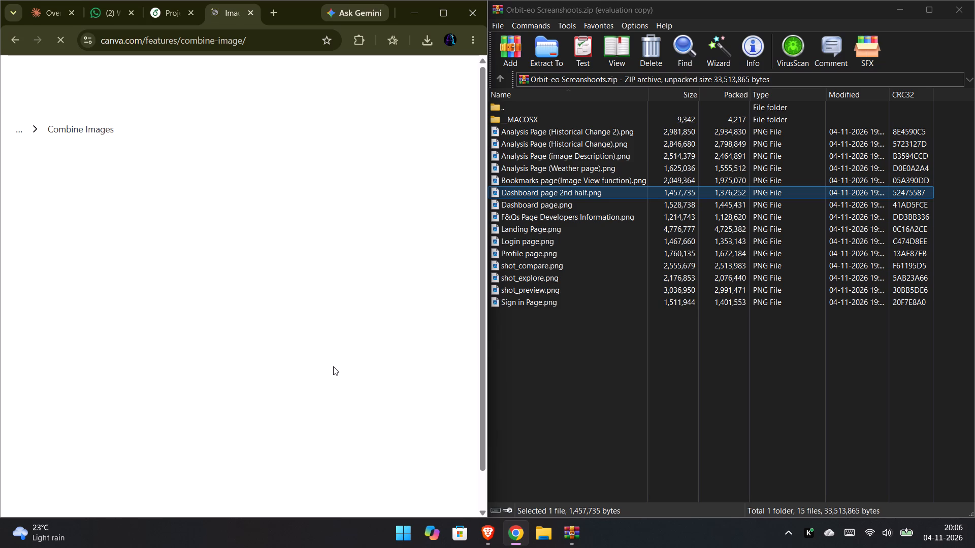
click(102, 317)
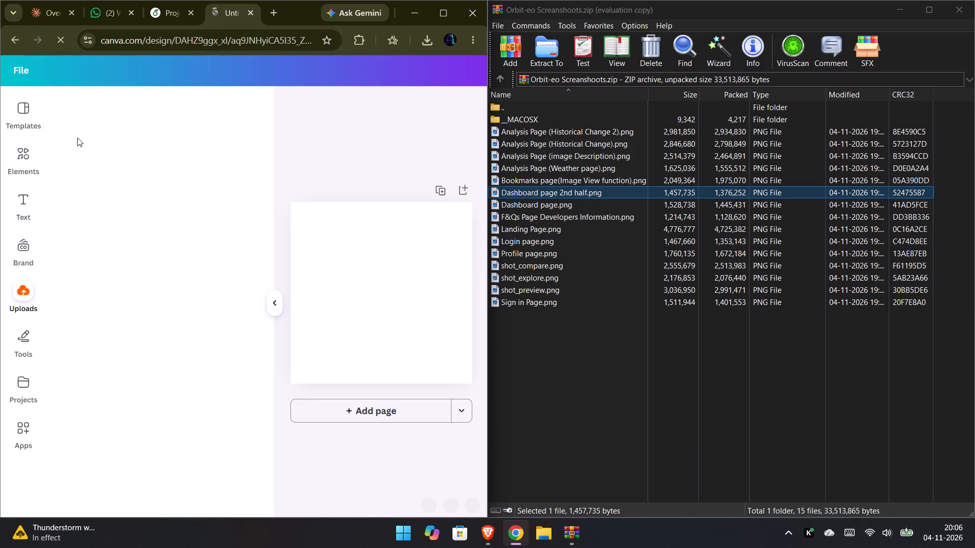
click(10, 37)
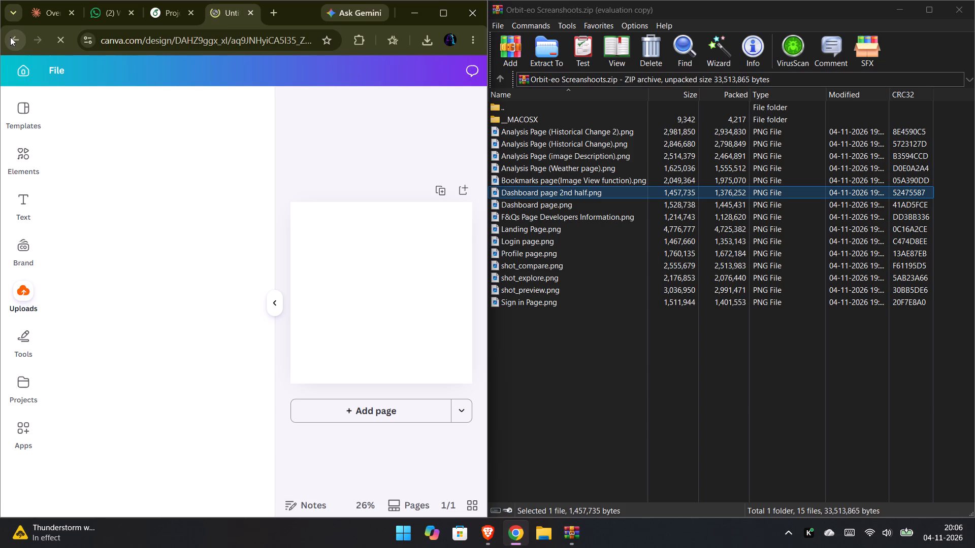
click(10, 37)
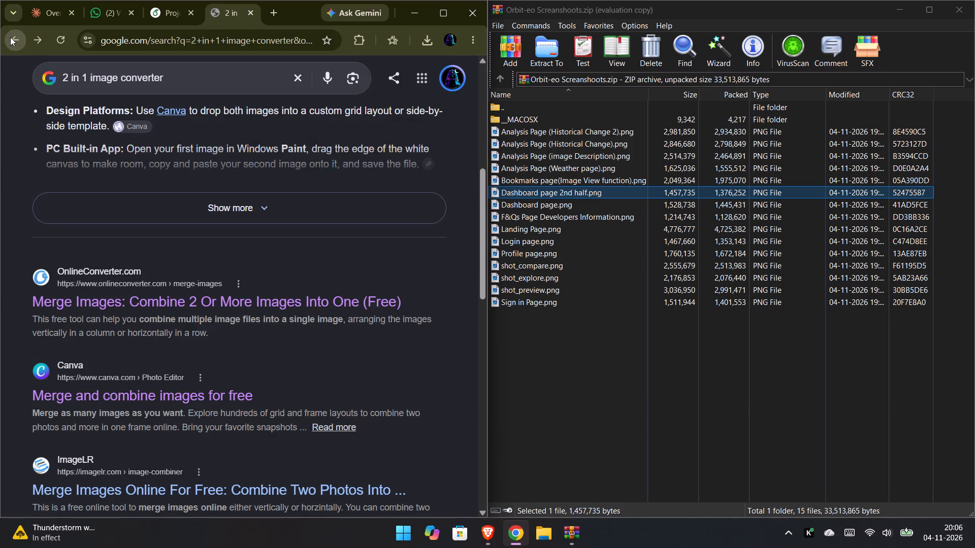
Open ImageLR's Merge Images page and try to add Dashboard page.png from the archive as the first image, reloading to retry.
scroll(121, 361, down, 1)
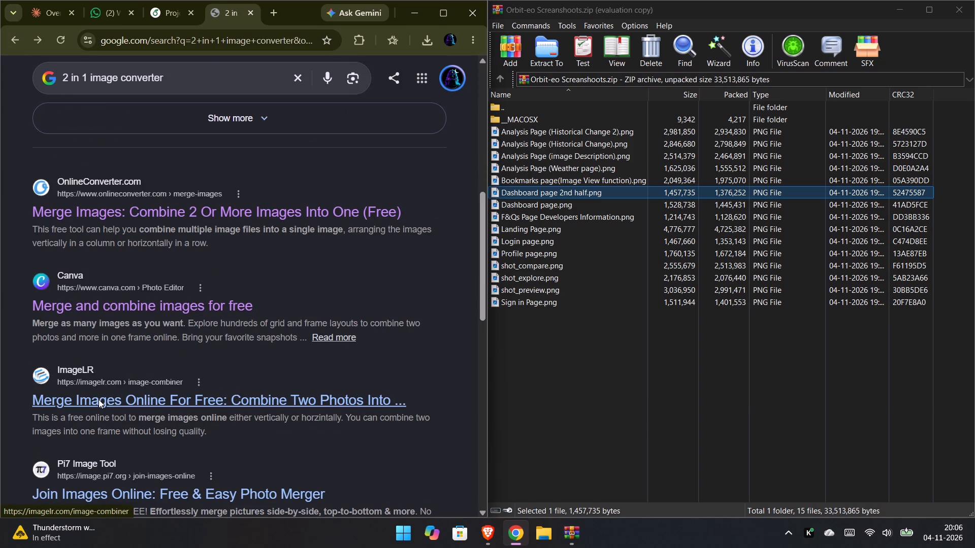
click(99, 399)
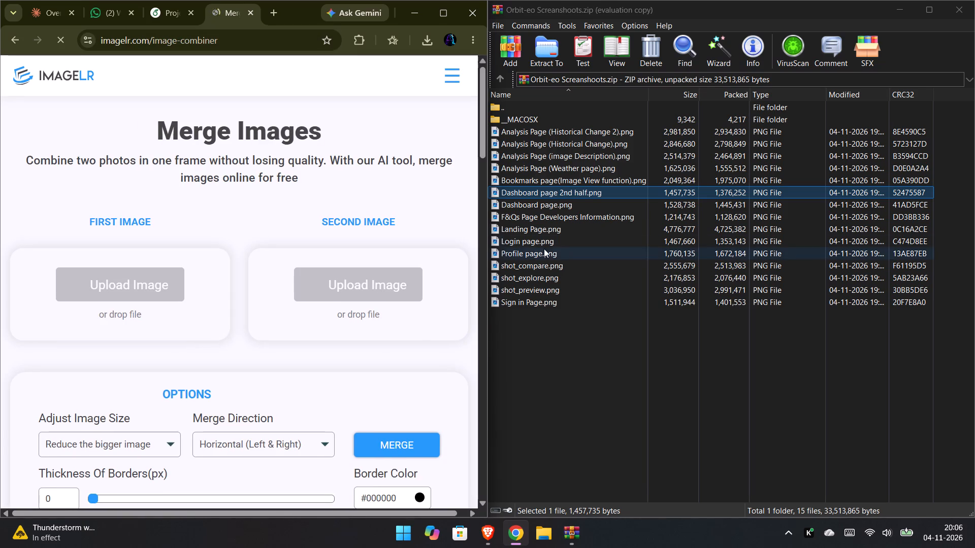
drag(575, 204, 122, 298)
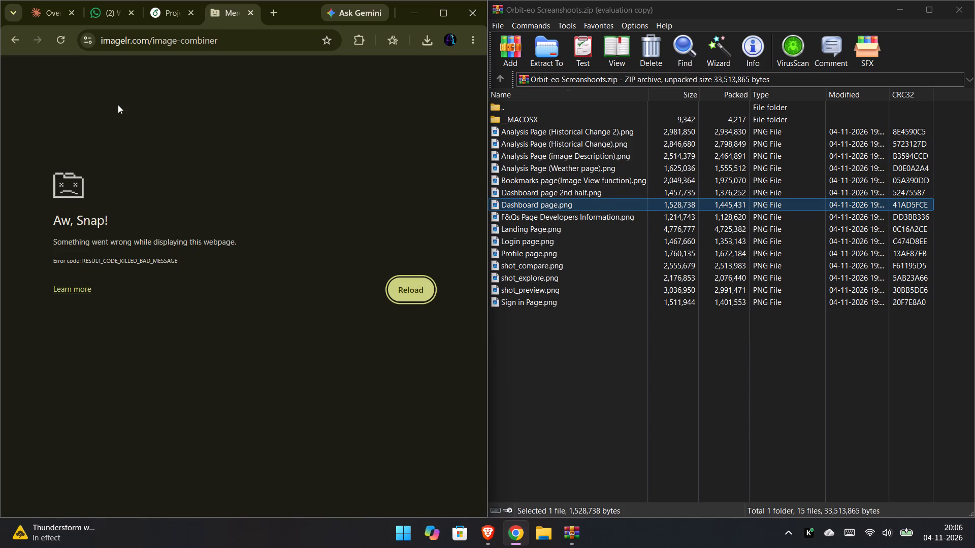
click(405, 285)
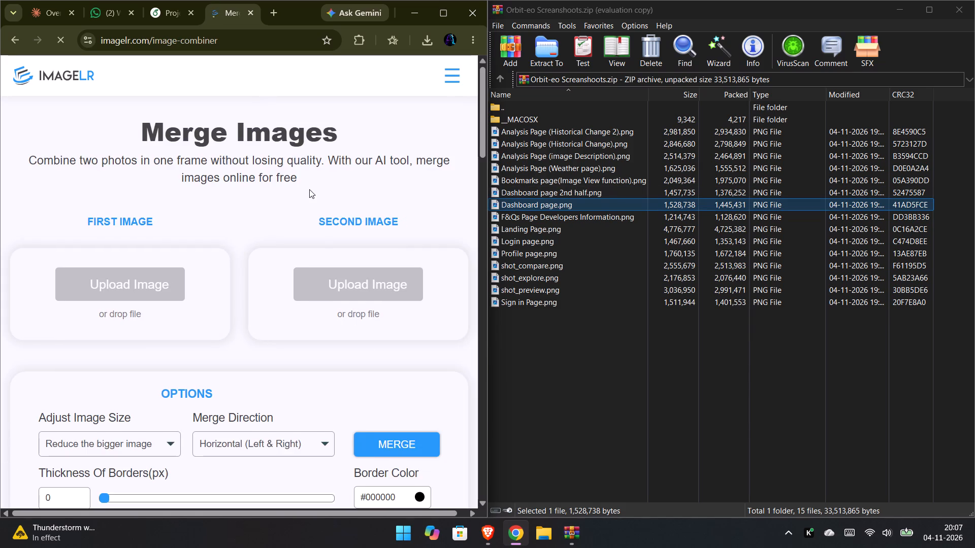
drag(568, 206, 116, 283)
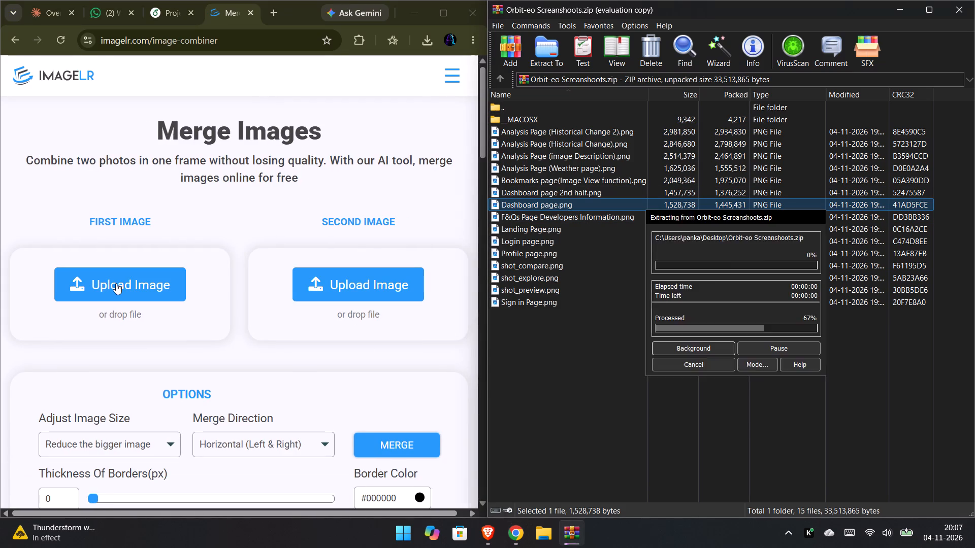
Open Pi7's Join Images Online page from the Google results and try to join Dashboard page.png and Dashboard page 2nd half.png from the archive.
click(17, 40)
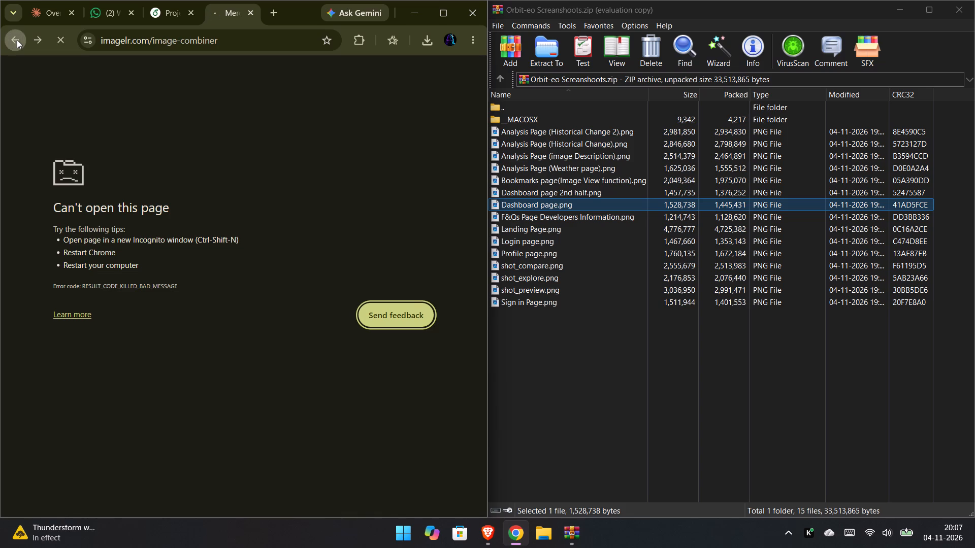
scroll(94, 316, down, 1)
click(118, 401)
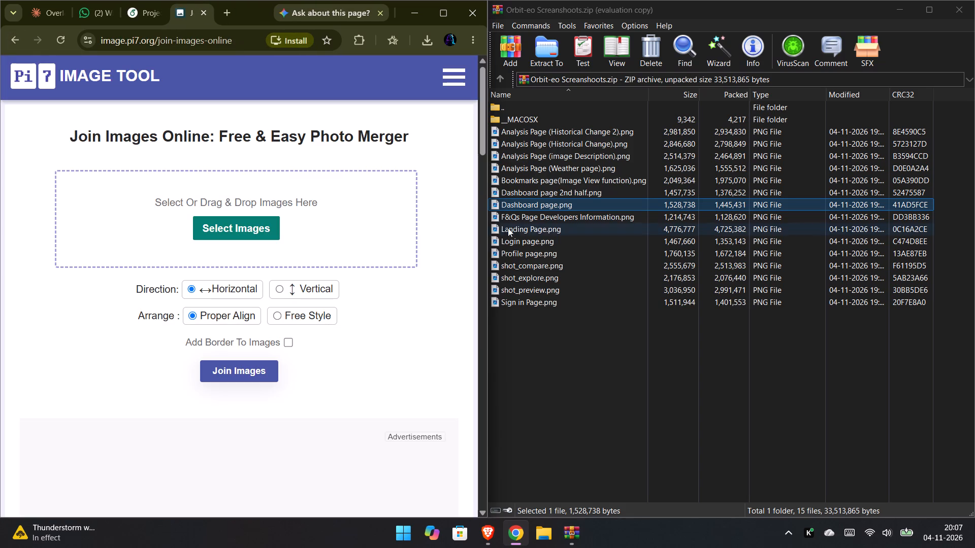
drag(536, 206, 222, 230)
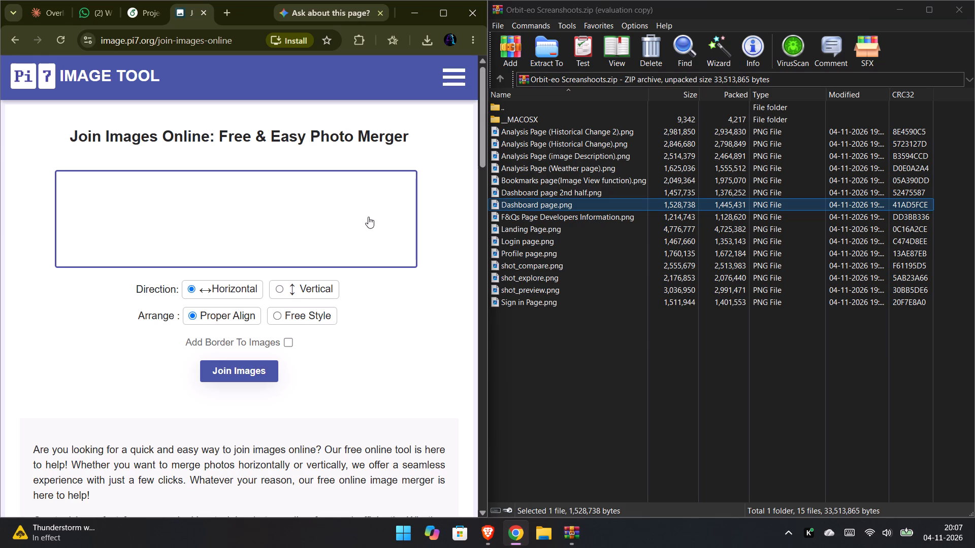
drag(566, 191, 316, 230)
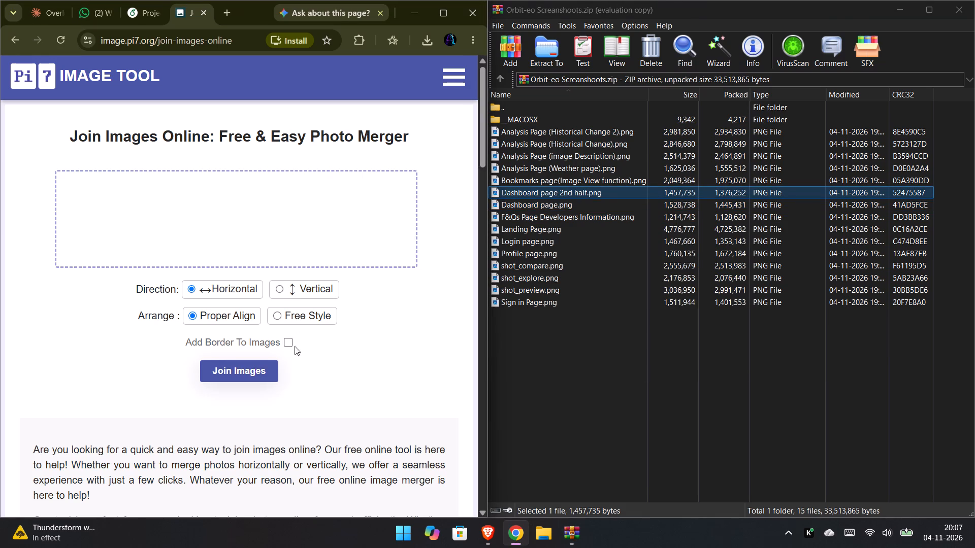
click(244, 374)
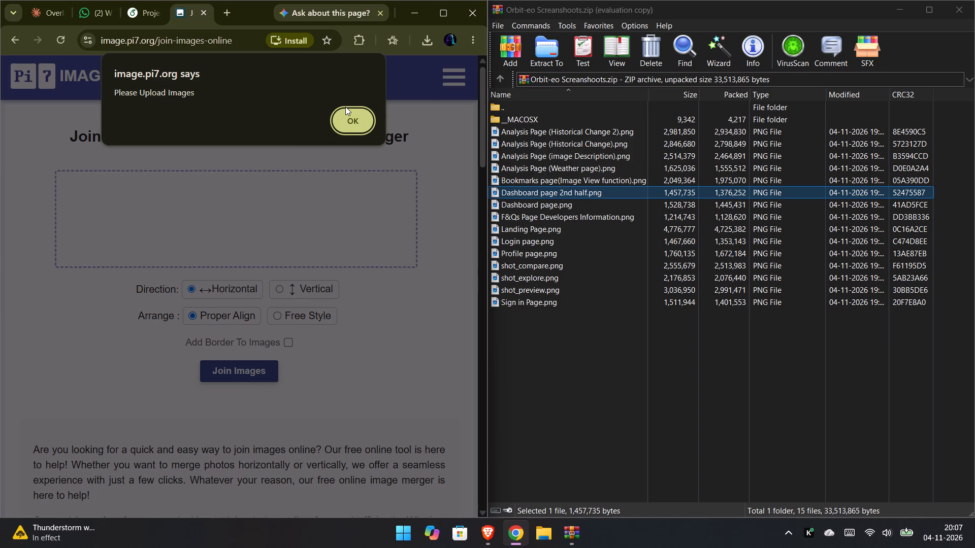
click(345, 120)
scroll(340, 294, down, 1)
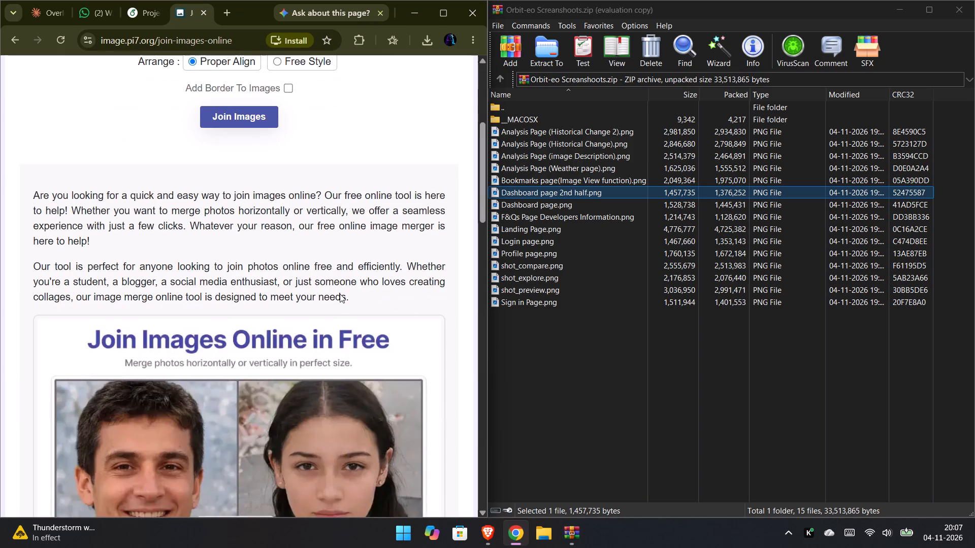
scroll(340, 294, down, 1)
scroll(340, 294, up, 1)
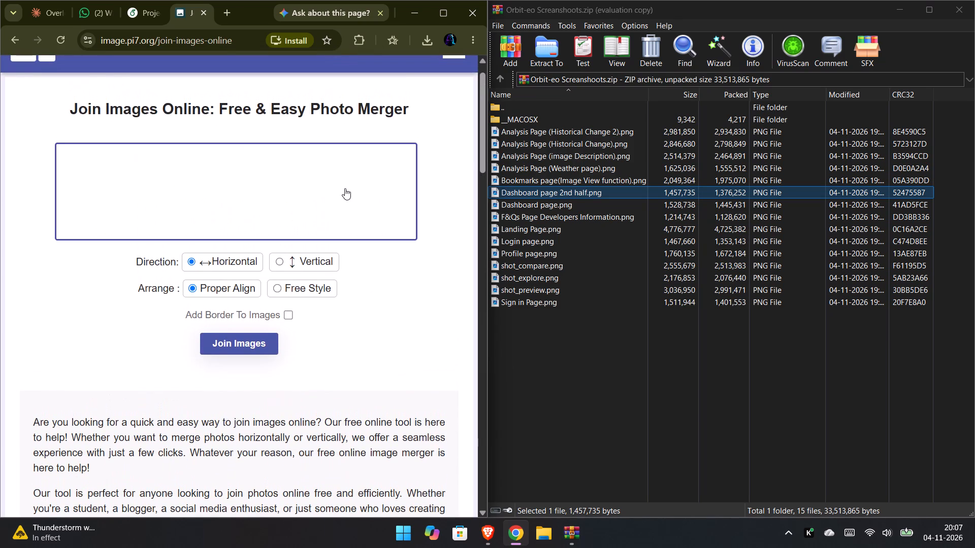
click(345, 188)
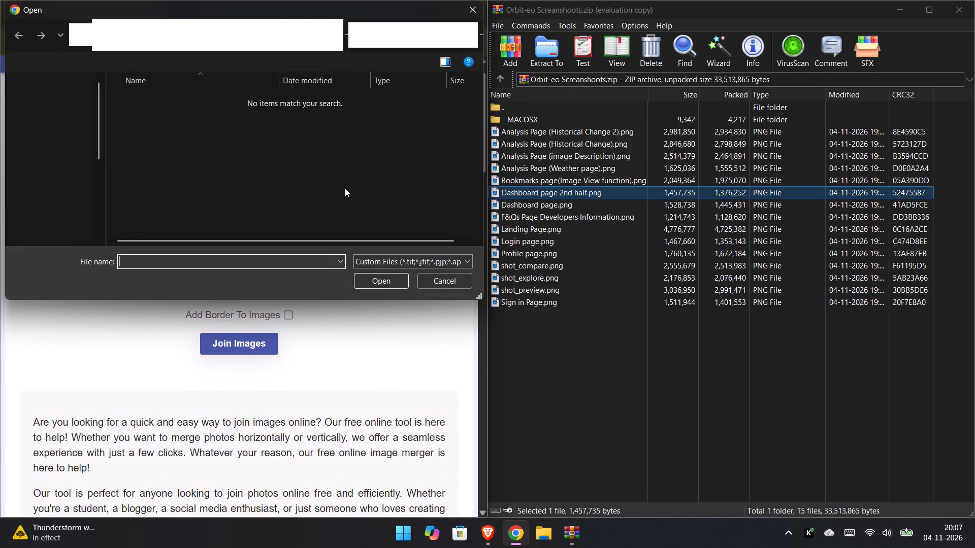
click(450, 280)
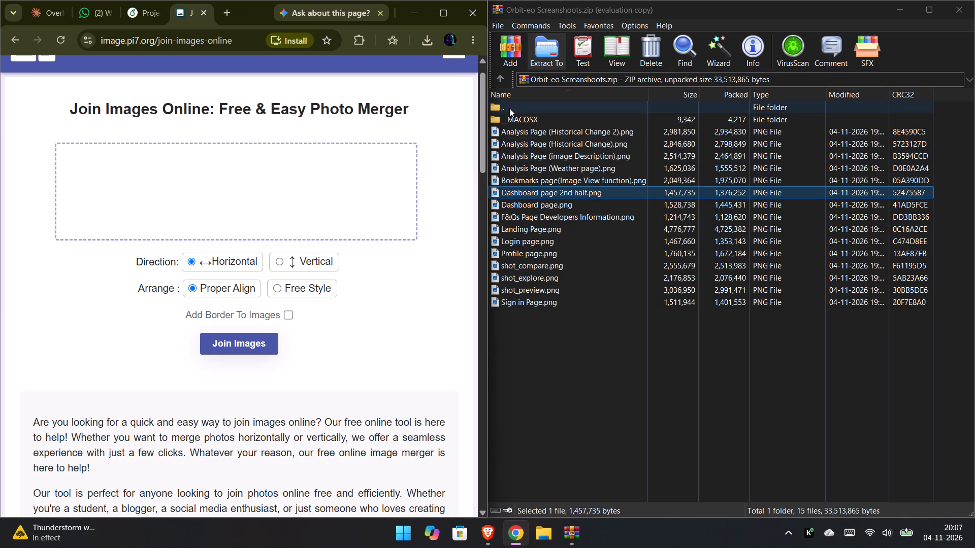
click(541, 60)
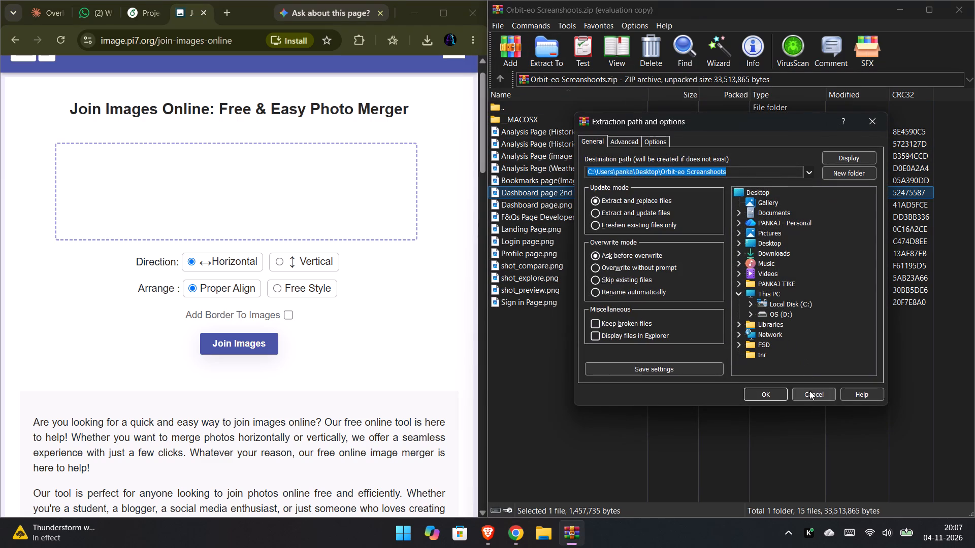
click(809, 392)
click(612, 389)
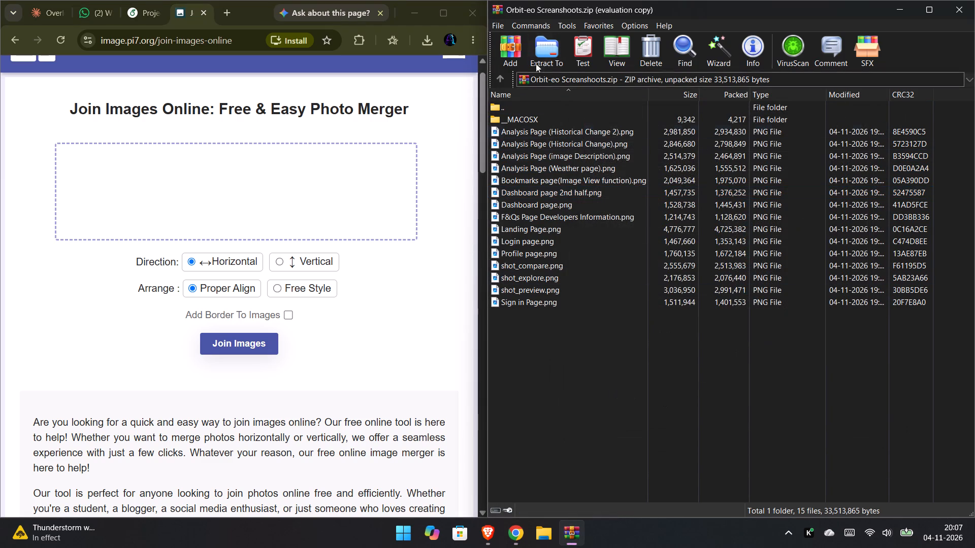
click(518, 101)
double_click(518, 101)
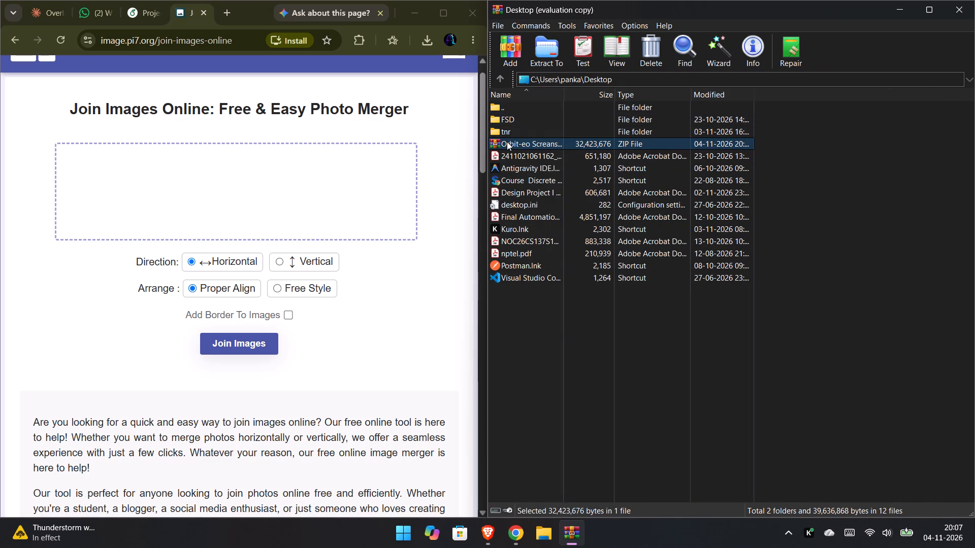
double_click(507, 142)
Extract the Orbit-eo Screanshoots.zip archive to D:\Users\Dell\Desktop and close the archive window.
click(548, 44)
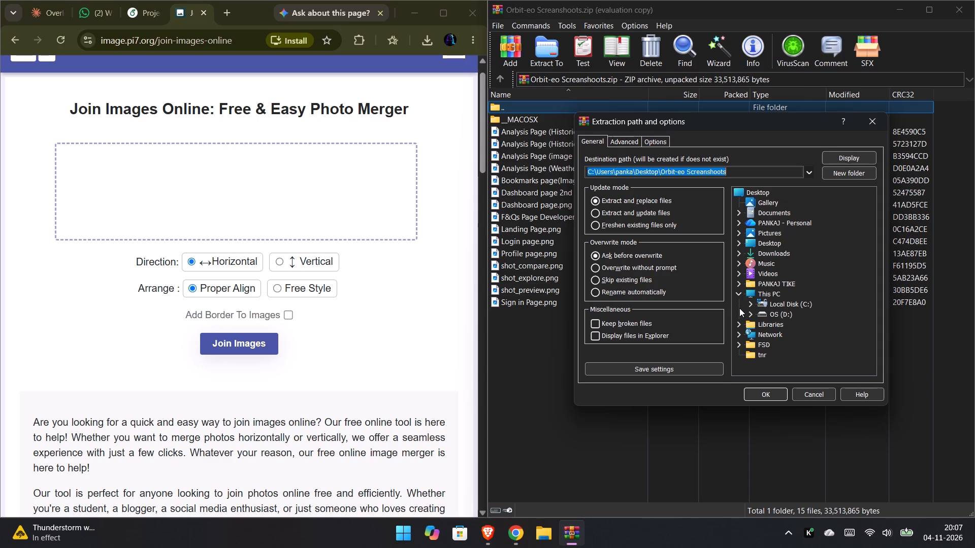
click(754, 313)
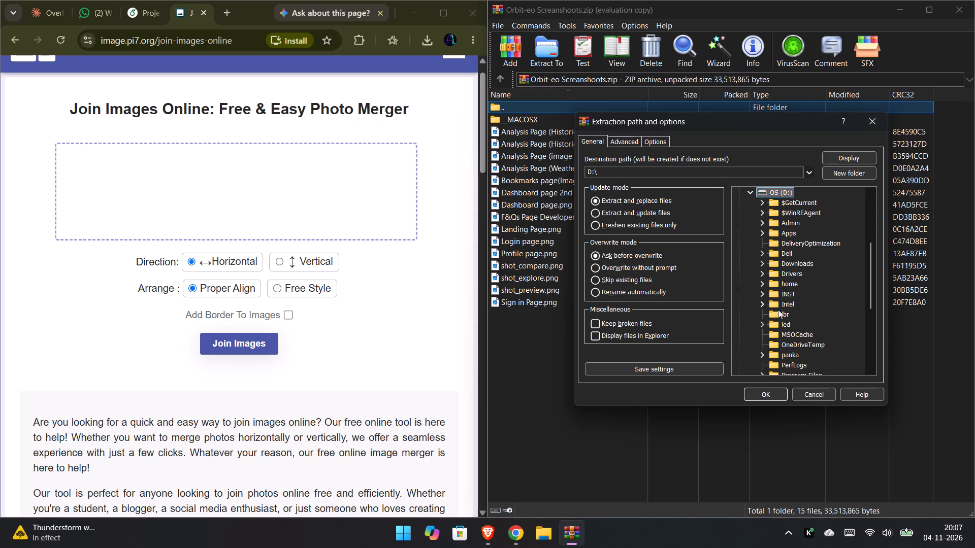
scroll(793, 325, down, 1)
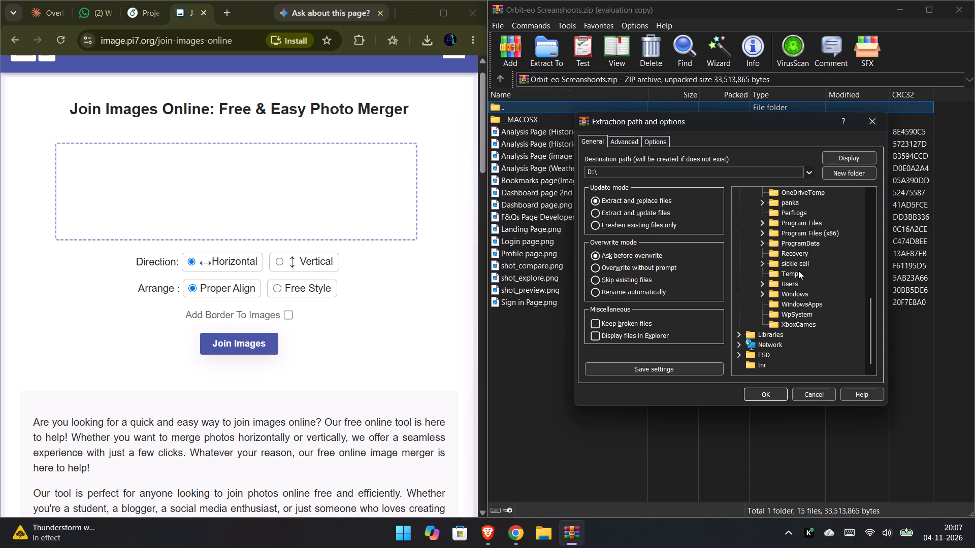
click(766, 286)
click(776, 303)
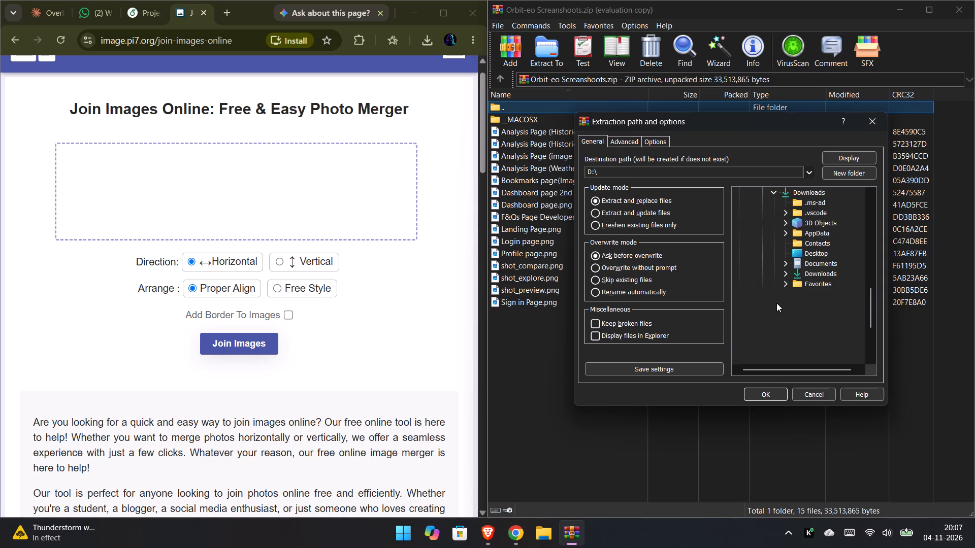
click(787, 272)
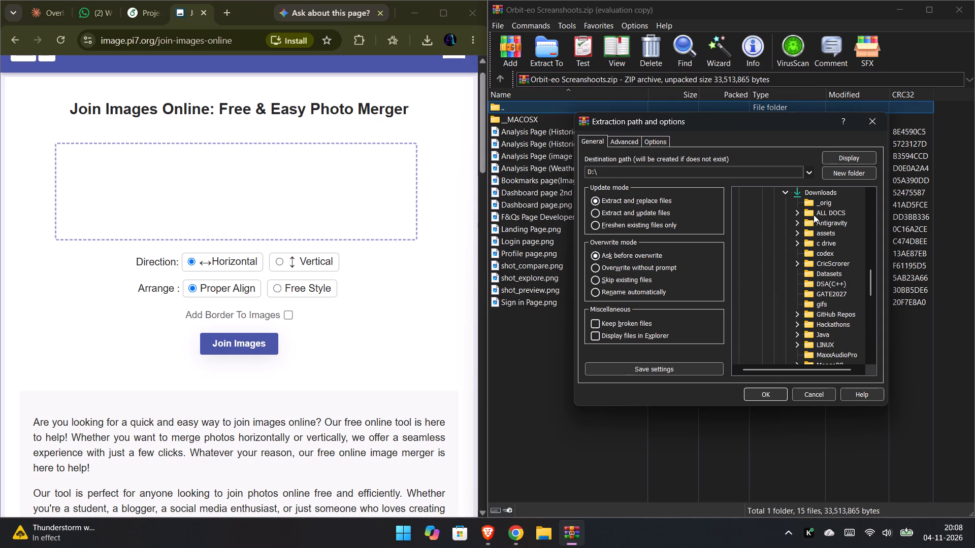
click(787, 193)
scroll(797, 214, up, 1)
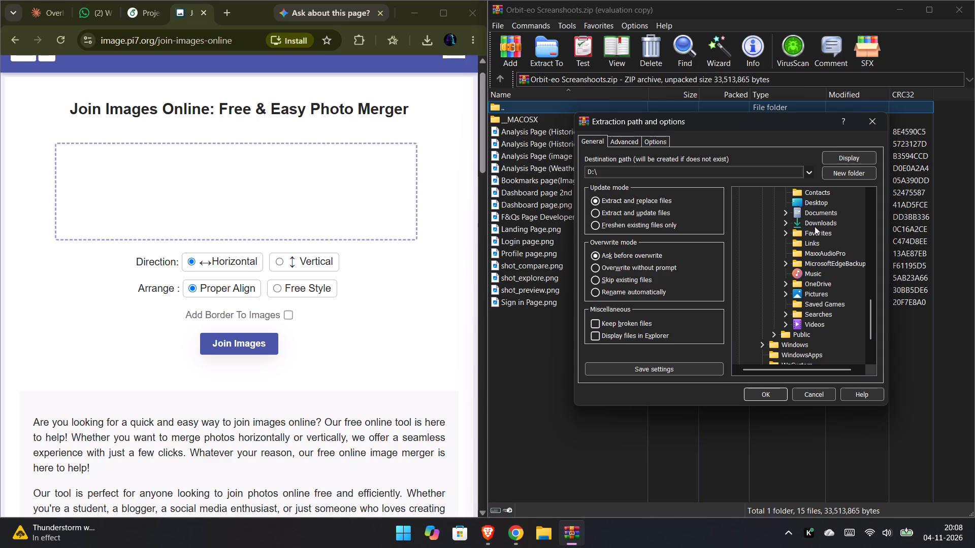
click(815, 200)
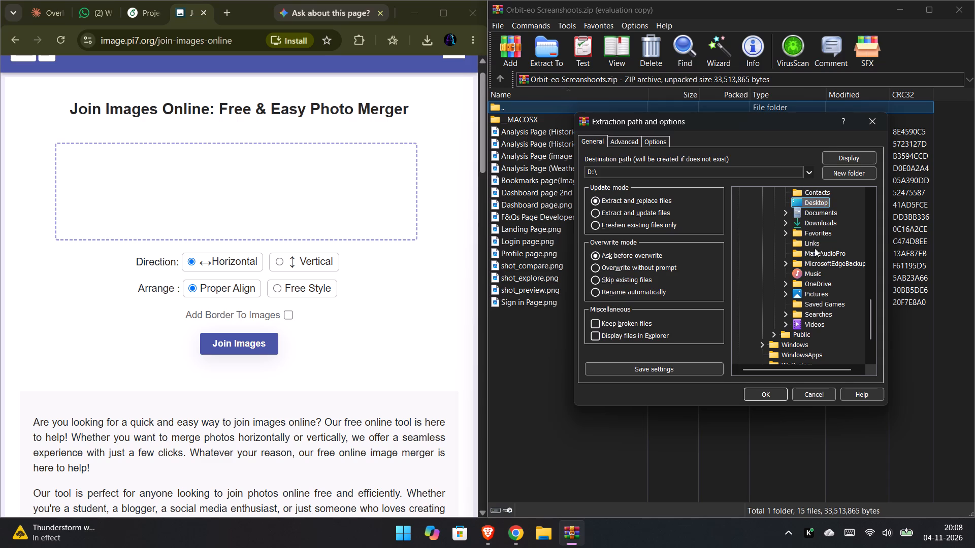
click(766, 391)
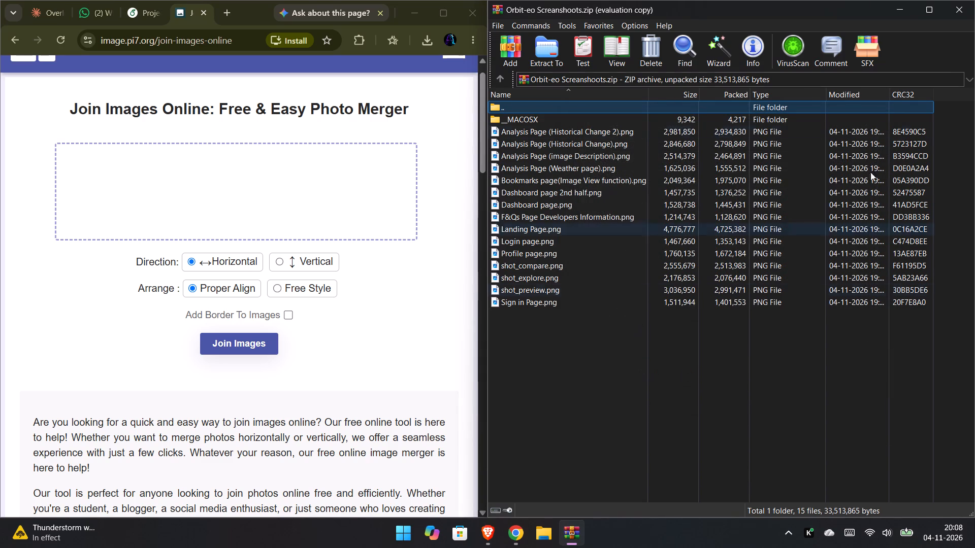
click(961, 17)
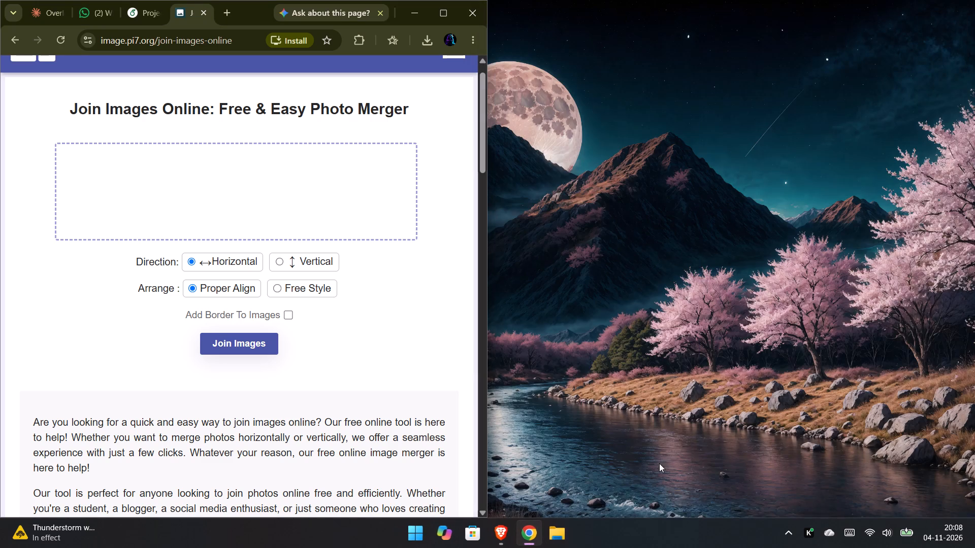
Open File Explorer beside the browser and browse to the extracted screenshots in OS (D:), Users, Downloads, Desktop.
click(558, 537)
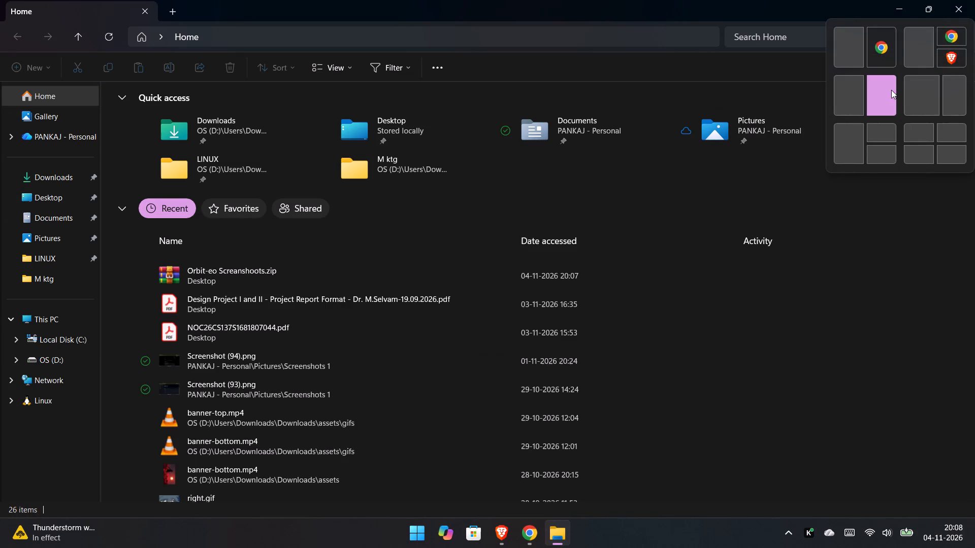
click(891, 90)
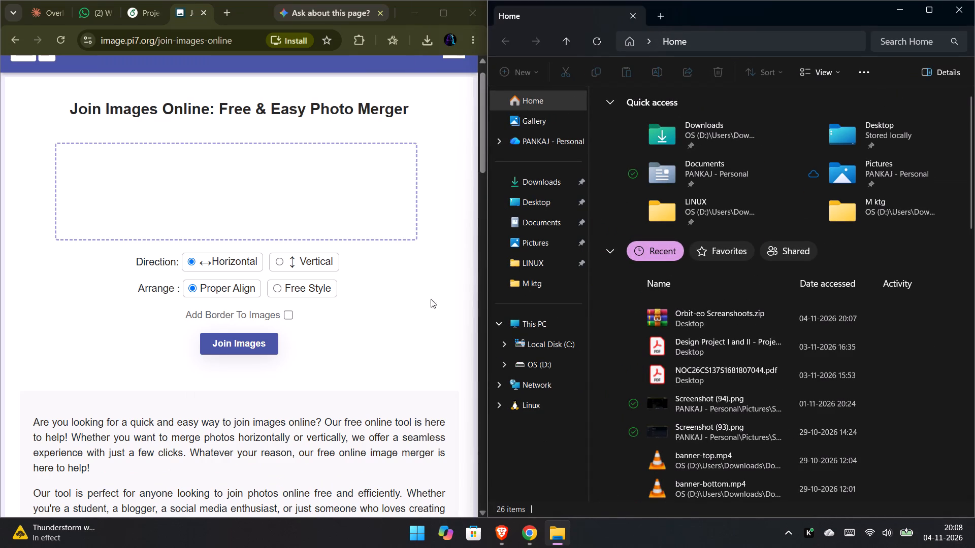
click(527, 204)
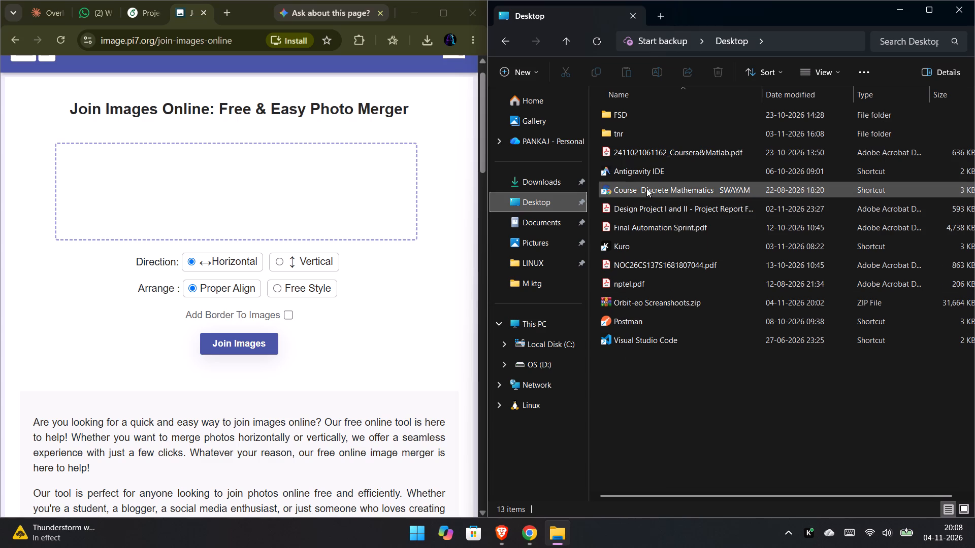
click(550, 348)
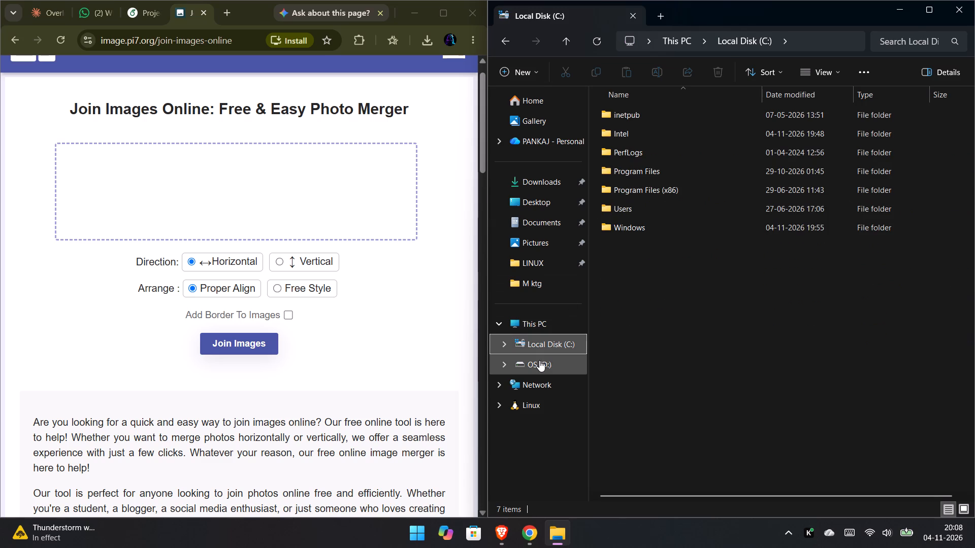
click(539, 362)
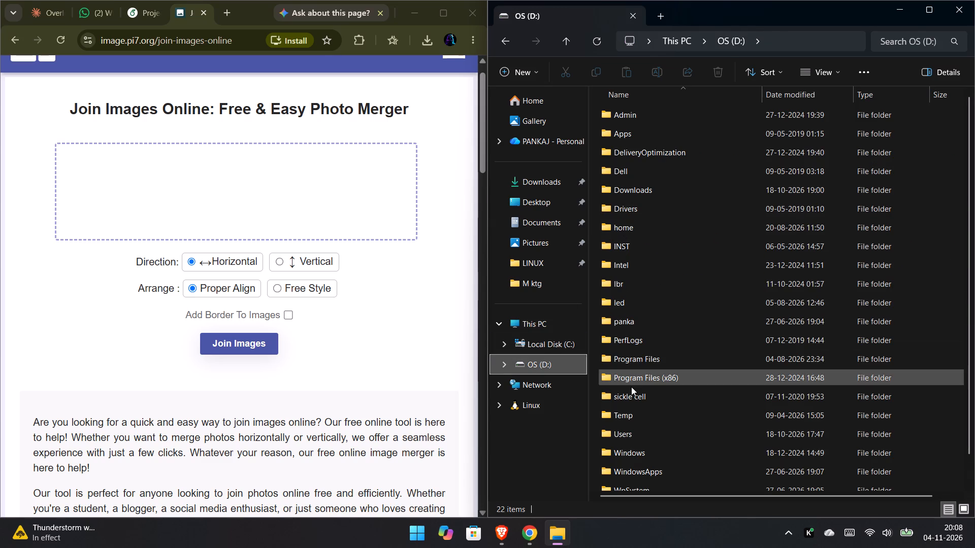
scroll(631, 387, down, 1)
double_click(628, 405)
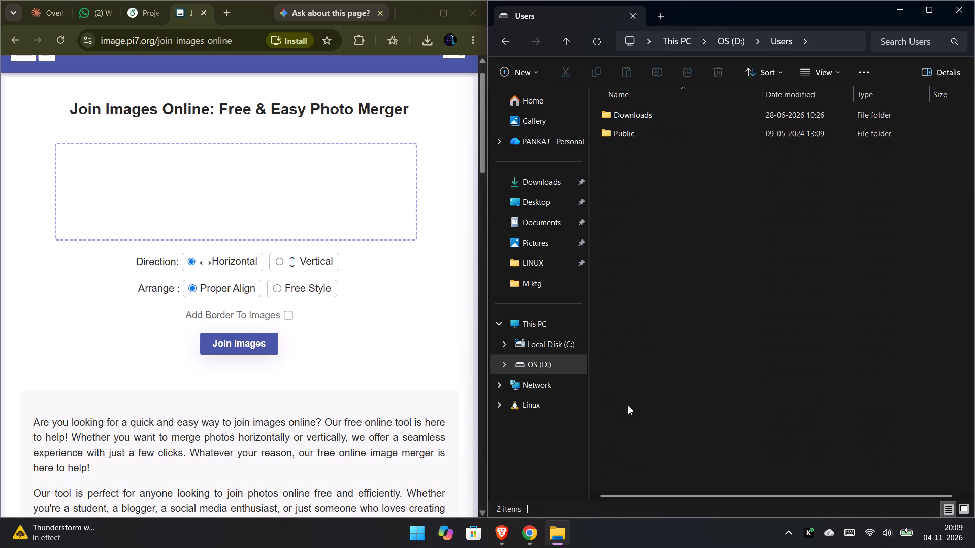
double_click(631, 117)
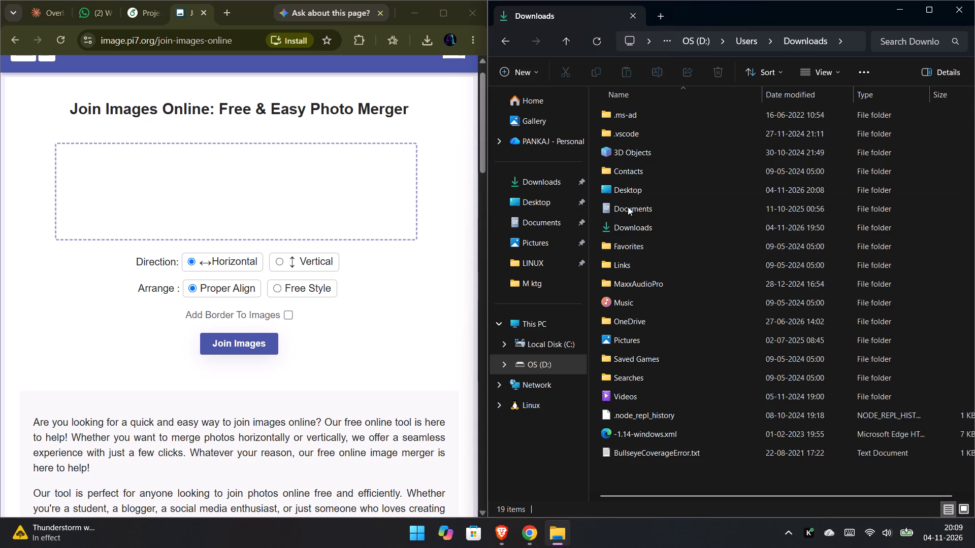
double_click(639, 188)
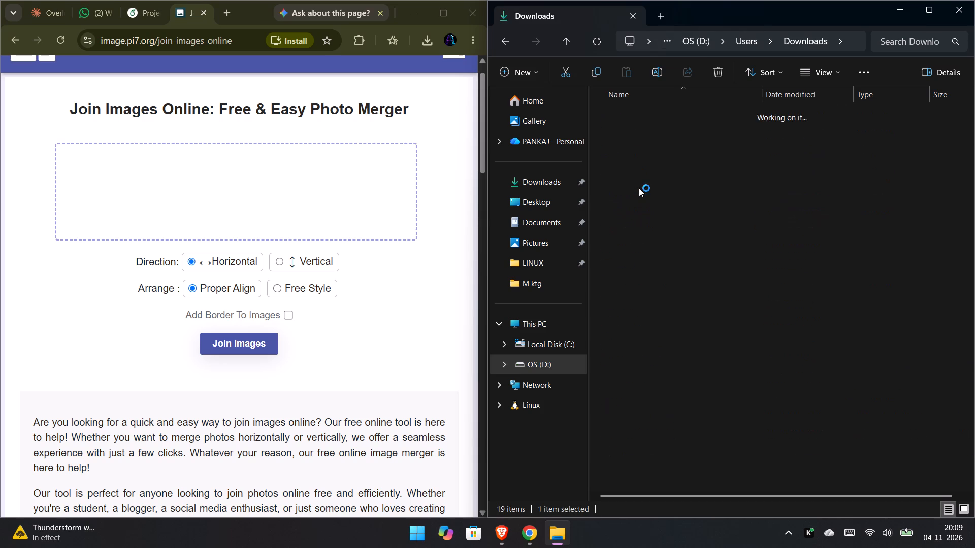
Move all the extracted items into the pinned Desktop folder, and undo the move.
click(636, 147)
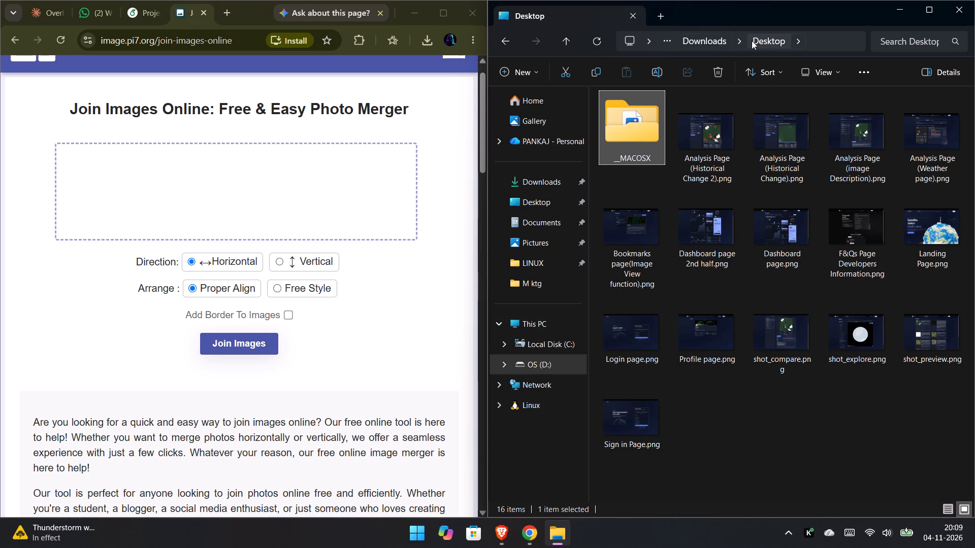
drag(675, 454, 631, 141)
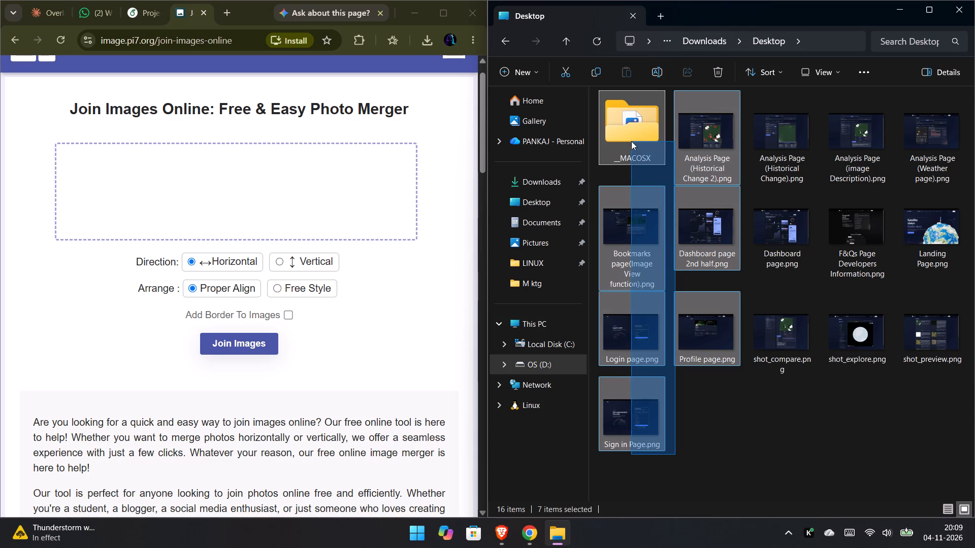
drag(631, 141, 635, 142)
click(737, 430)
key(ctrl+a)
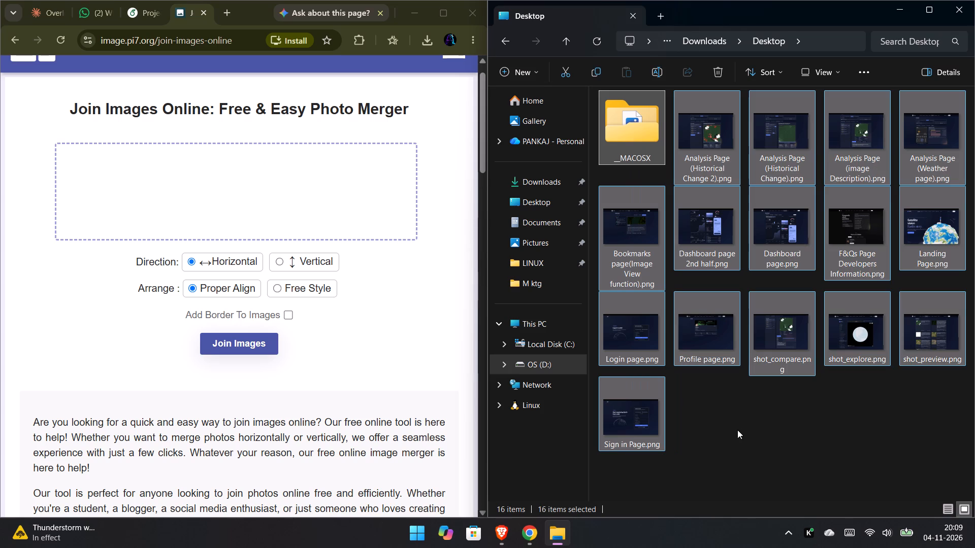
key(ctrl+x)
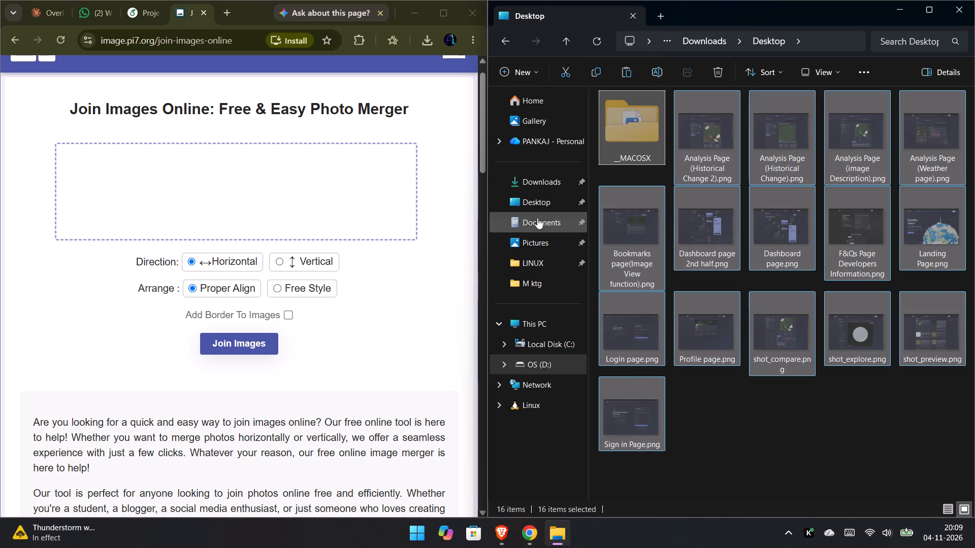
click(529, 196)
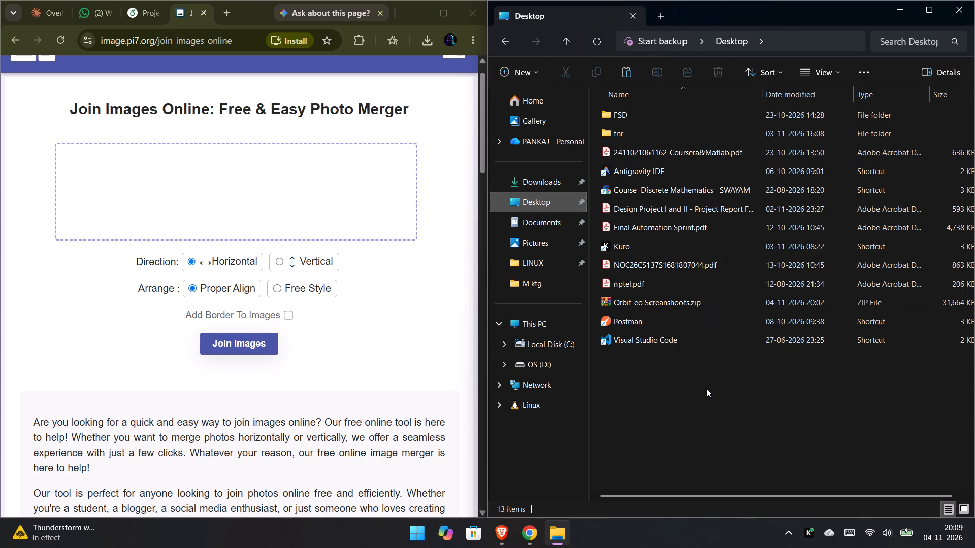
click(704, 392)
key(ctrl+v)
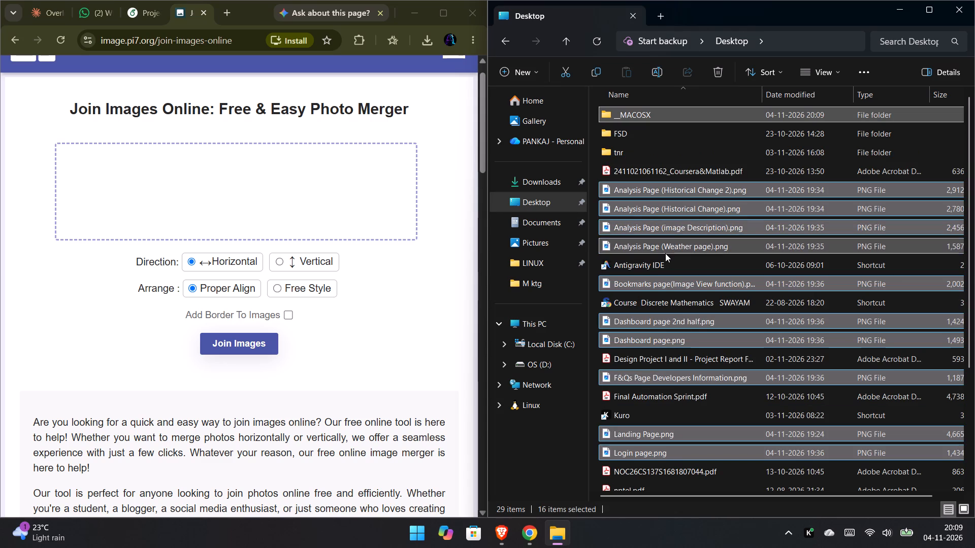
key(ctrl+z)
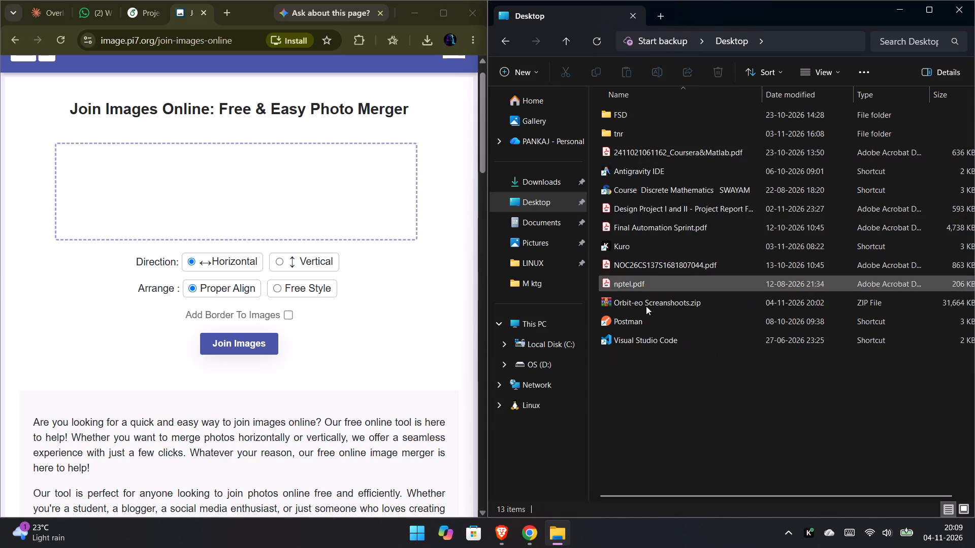
Create a new folder named ss in the pinned Desktop folder.
right_click(657, 413)
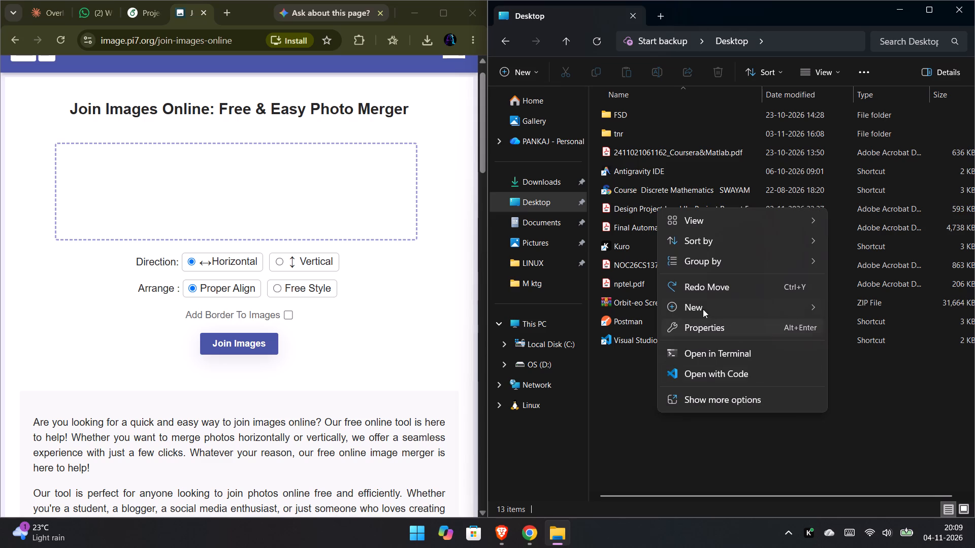
click(606, 306)
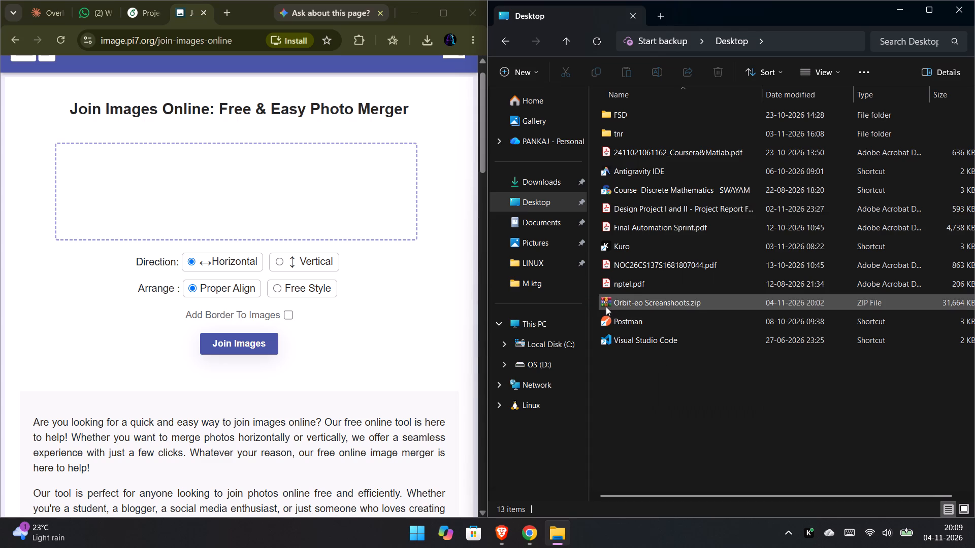
text(ss)
key(Return)
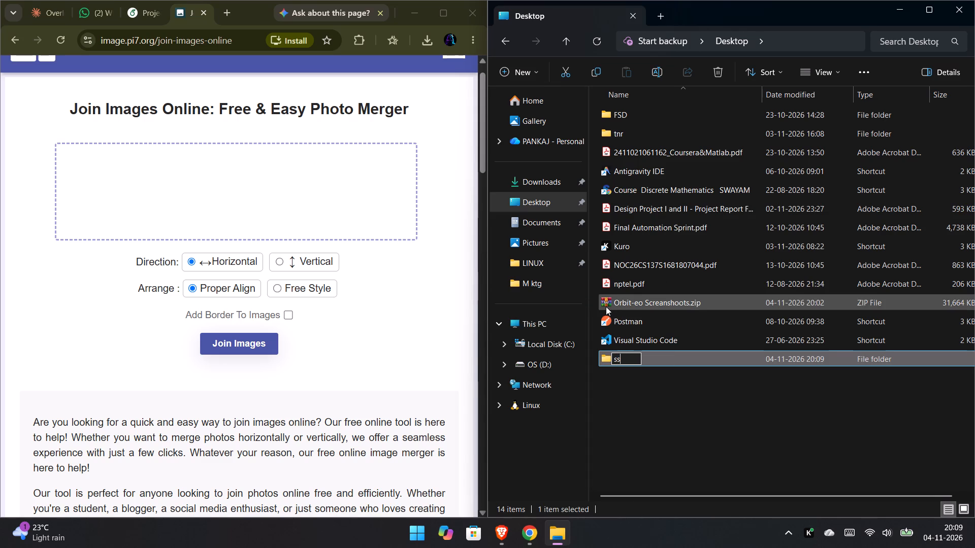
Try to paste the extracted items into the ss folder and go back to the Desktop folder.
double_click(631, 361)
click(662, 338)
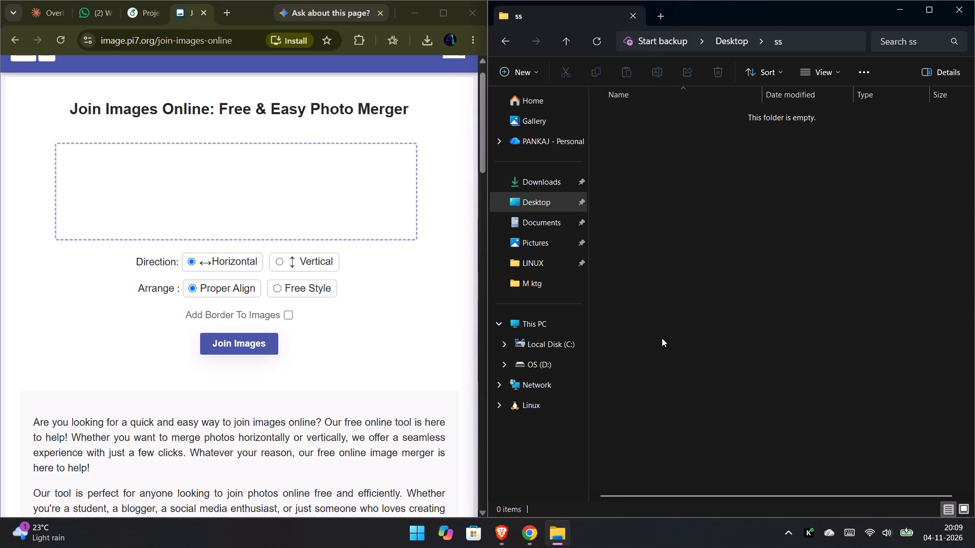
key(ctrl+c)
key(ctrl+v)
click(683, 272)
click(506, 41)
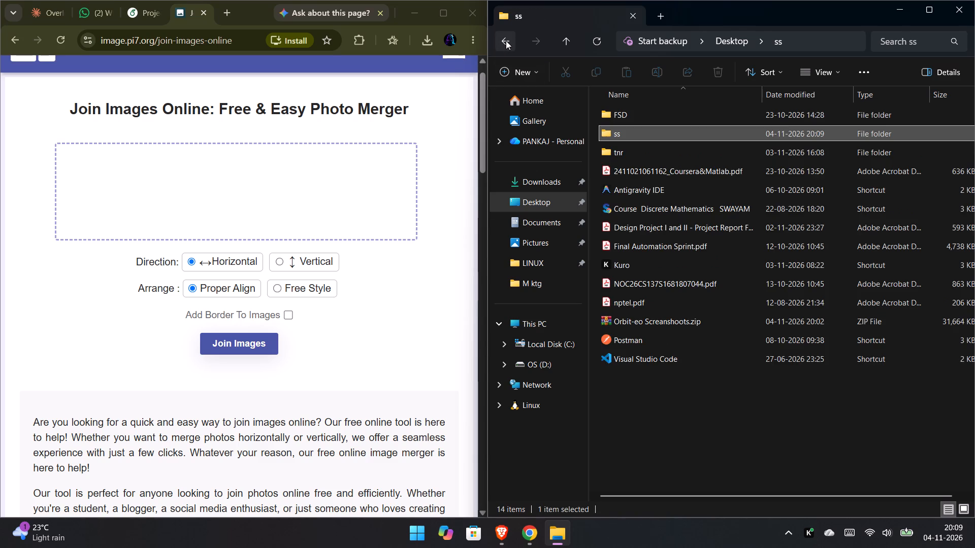
Move all the extracted items, including the __MACOSX folder, from the Desktop folder inside Downloads into the ss folder.
click(506, 41)
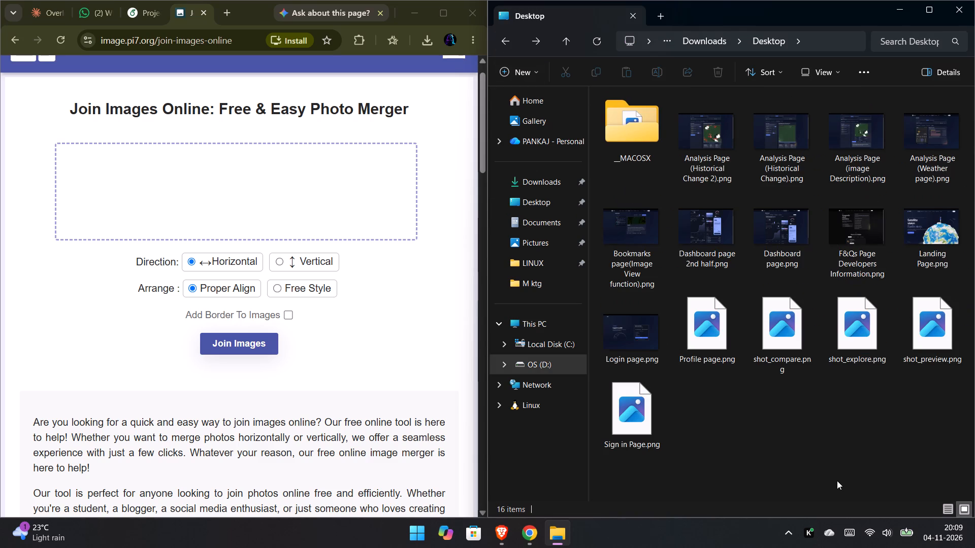
click(837, 481)
key(ctrl+a)
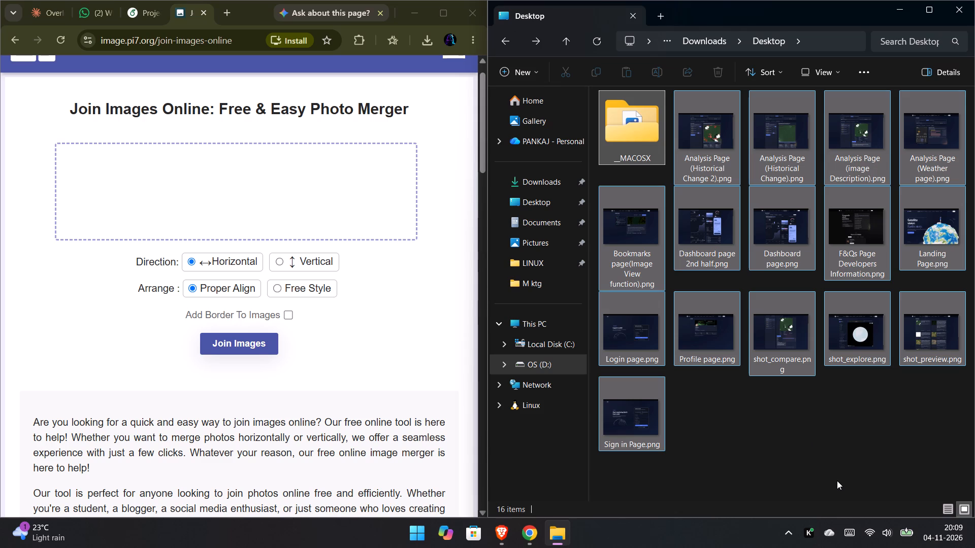
key(ctrl+x)
click(538, 51)
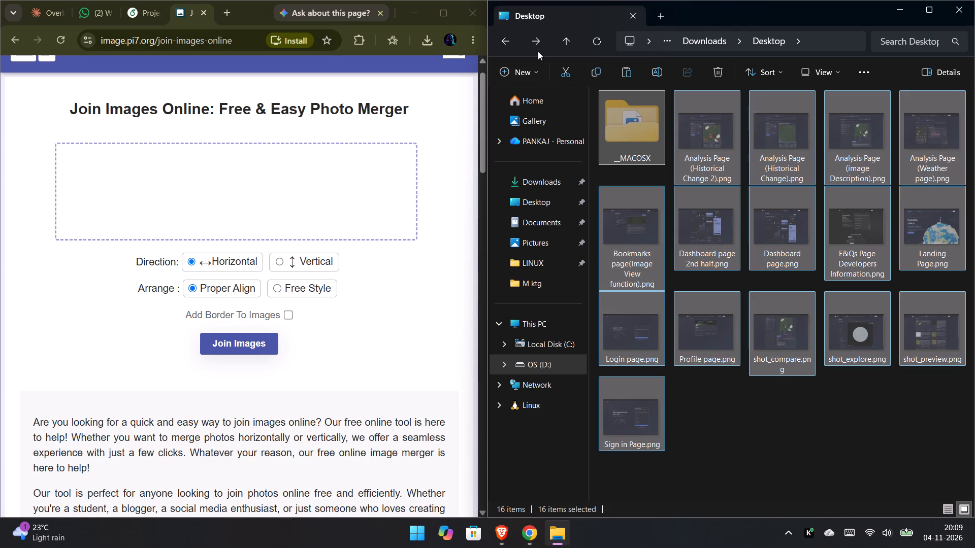
click(535, 46)
click(535, 46)
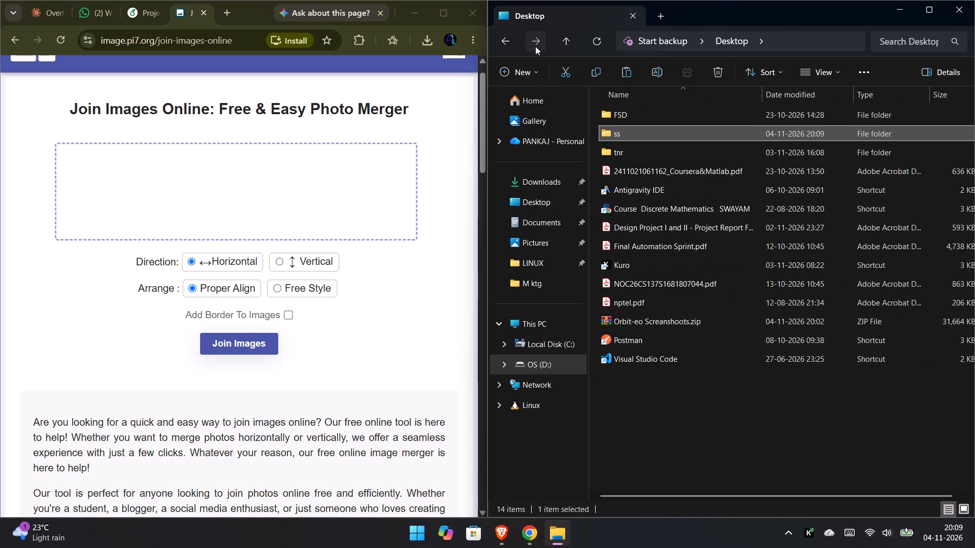
click(770, 367)
key(ctrl+v)
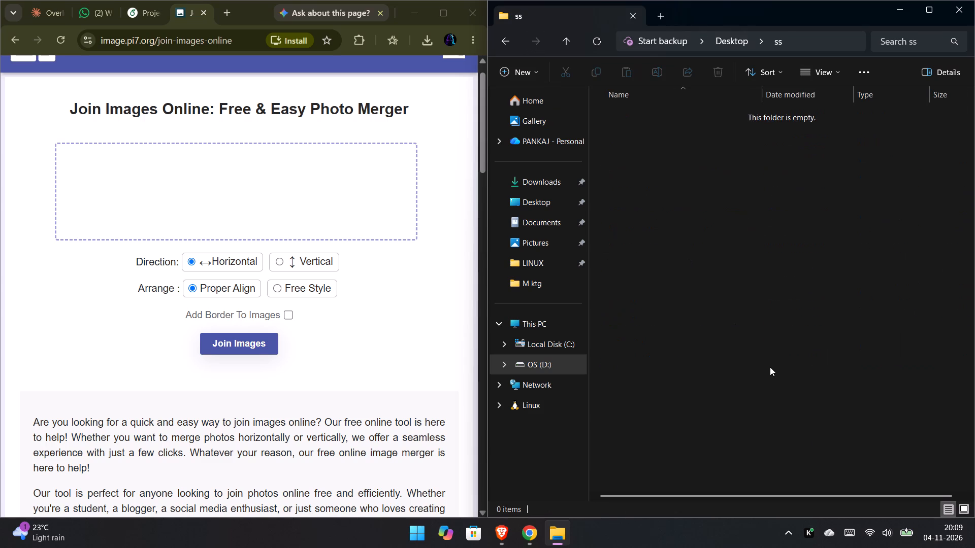
click(806, 384)
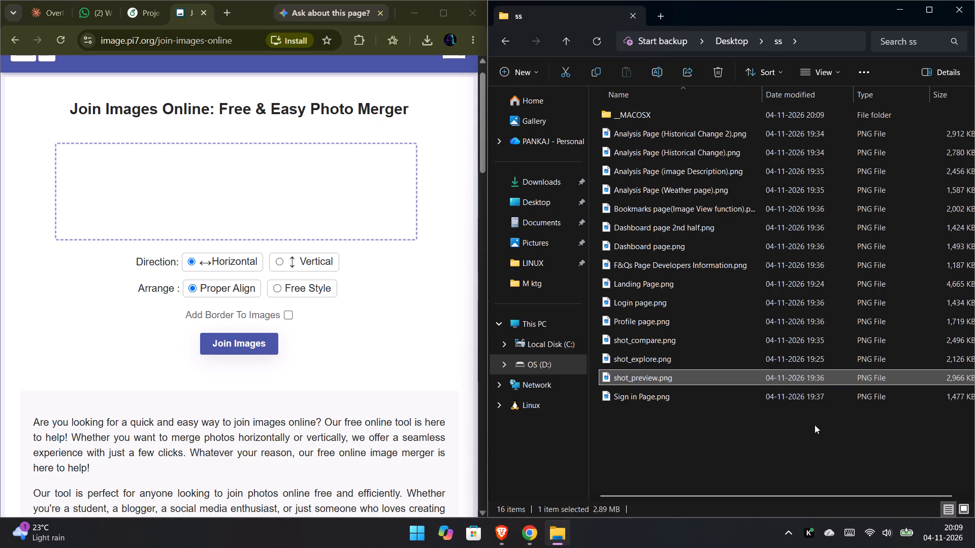
click(815, 425)
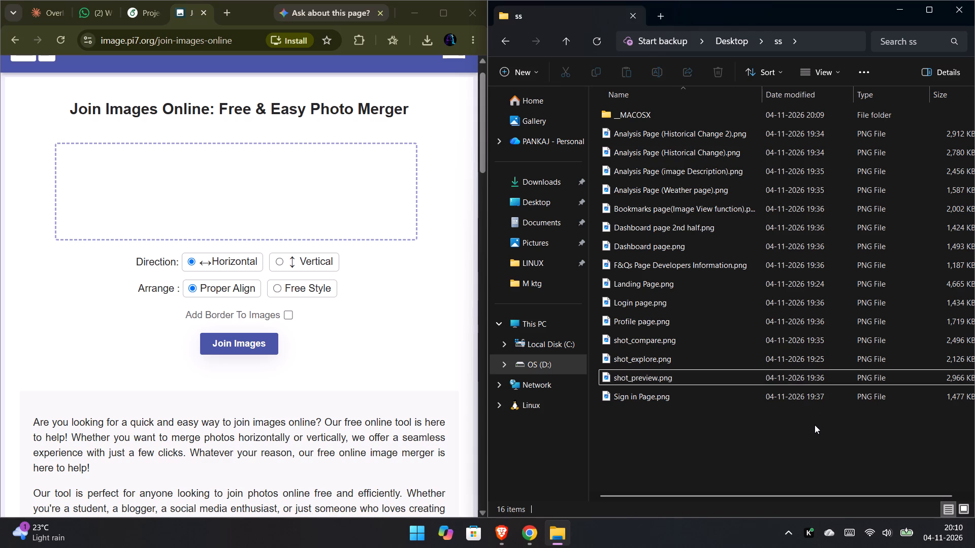
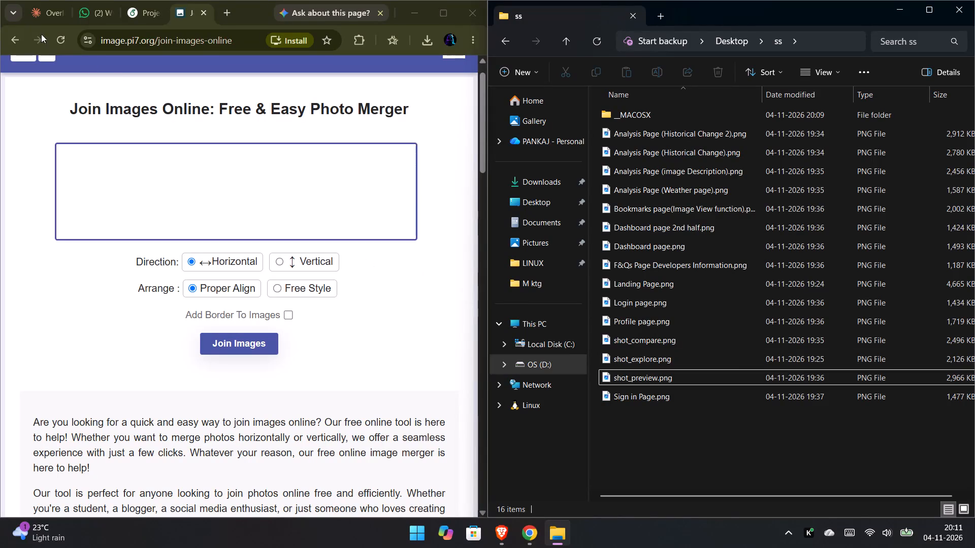
Examine the remaining image placeholders in the Overleaf report and the file names they ask for.
click(57, 41)
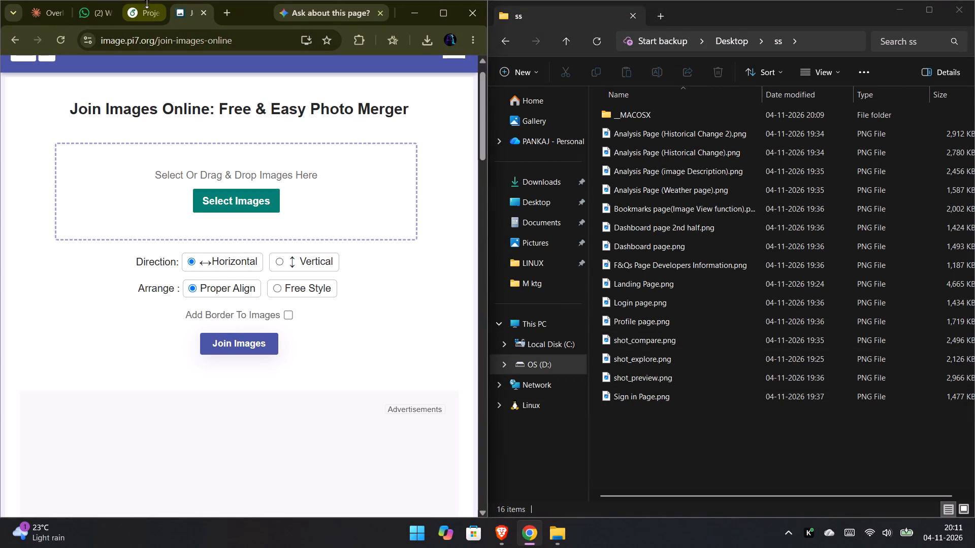
click(148, 18)
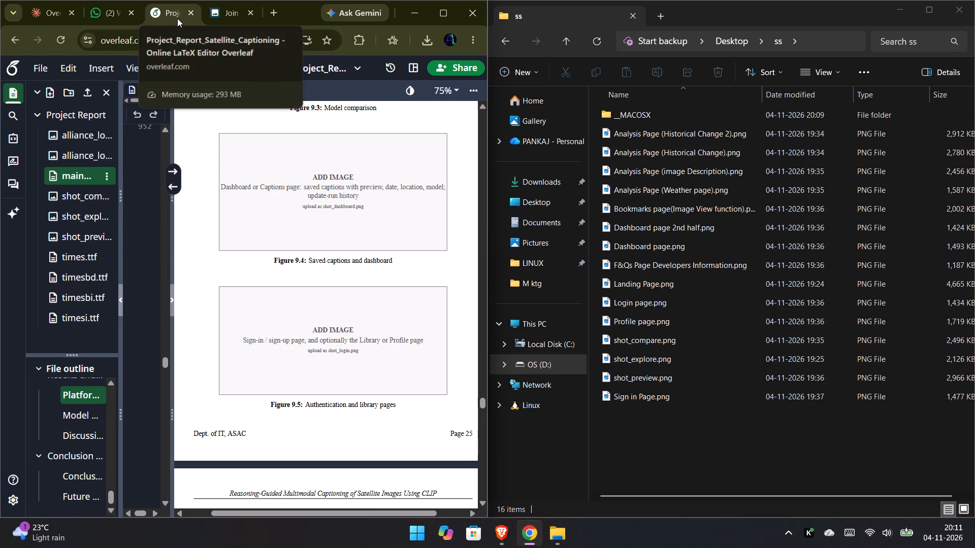
scroll(285, 295, down, 1)
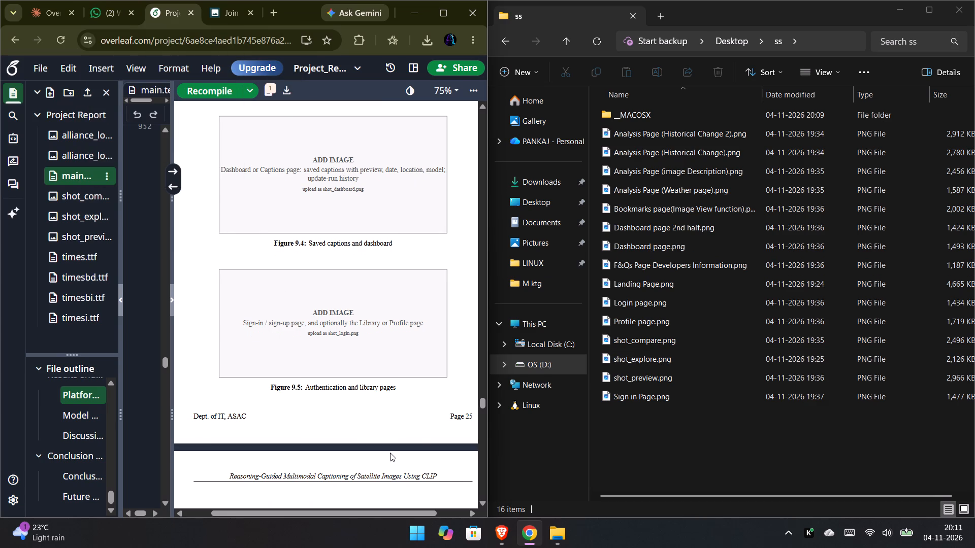
scroll(390, 453, down, 3)
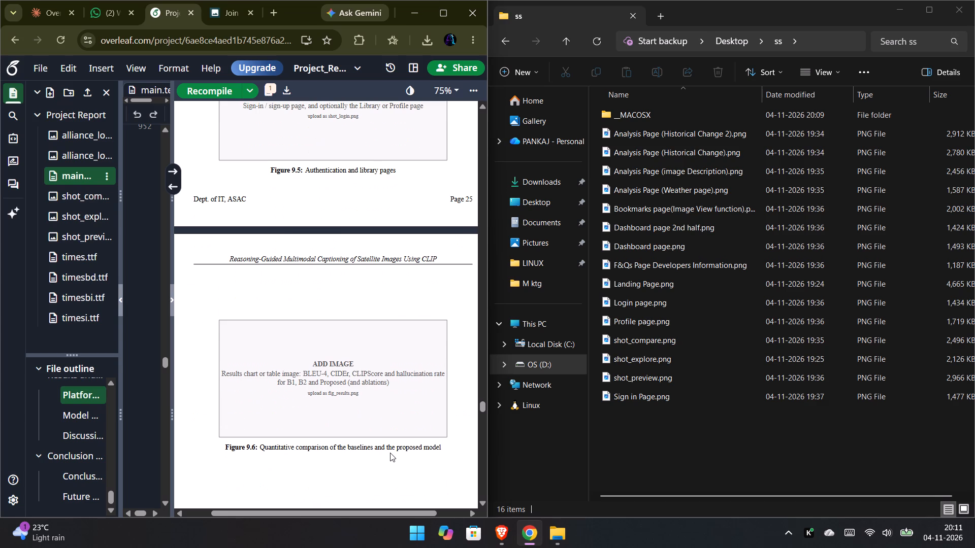
scroll(390, 453, up, 1)
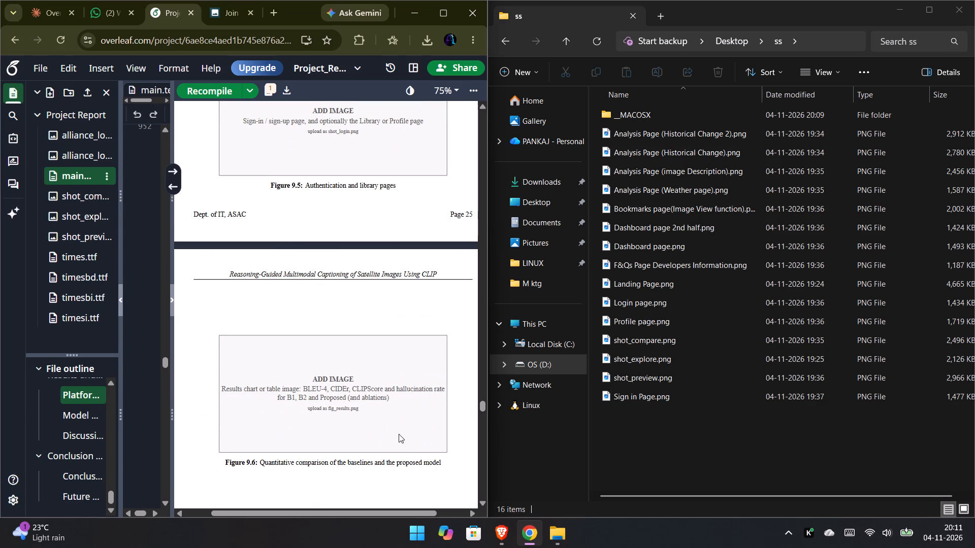
scroll(399, 434, up, 2)
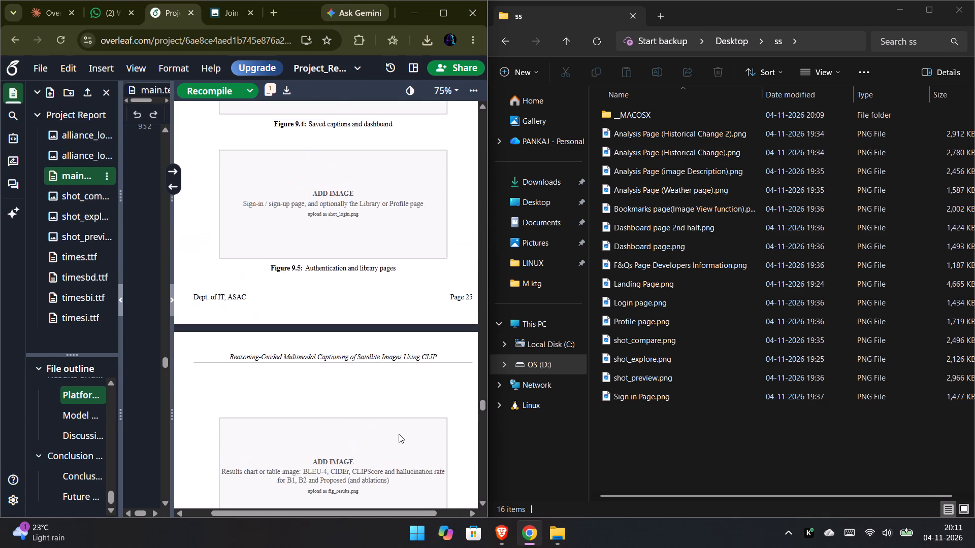
scroll(399, 434, up, 1)
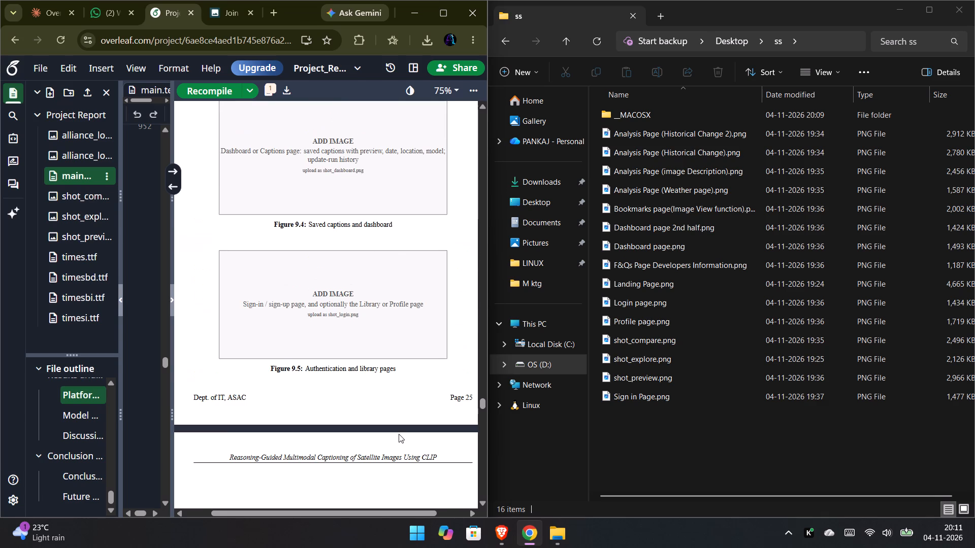
scroll(399, 434, up, 1)
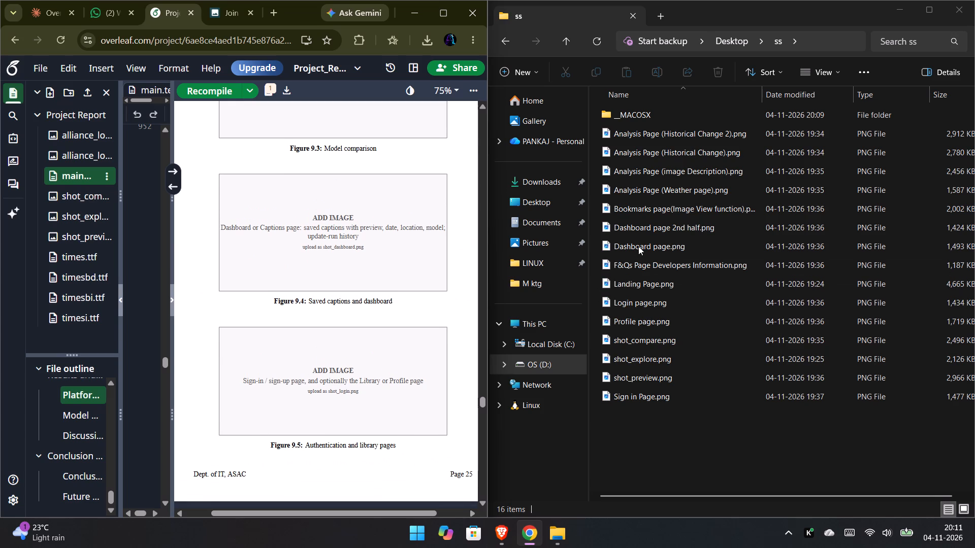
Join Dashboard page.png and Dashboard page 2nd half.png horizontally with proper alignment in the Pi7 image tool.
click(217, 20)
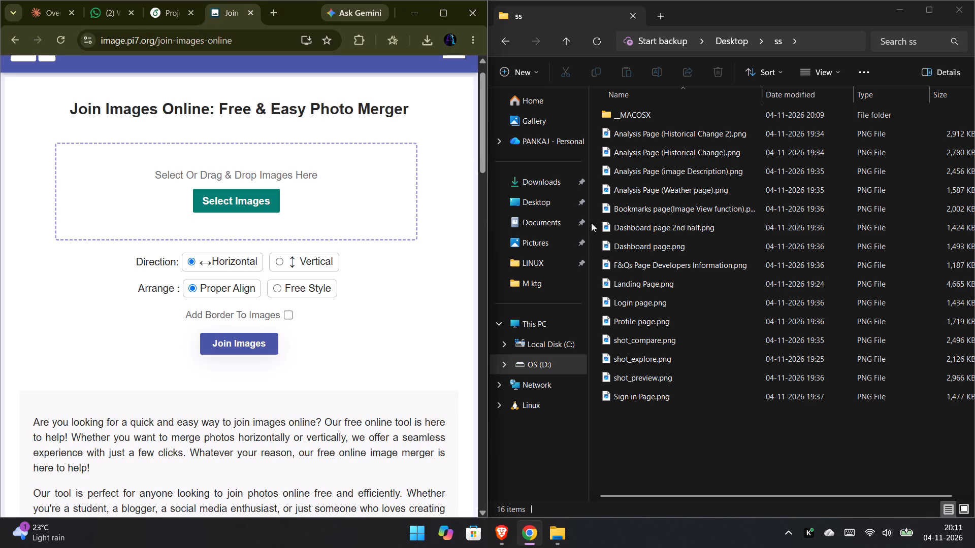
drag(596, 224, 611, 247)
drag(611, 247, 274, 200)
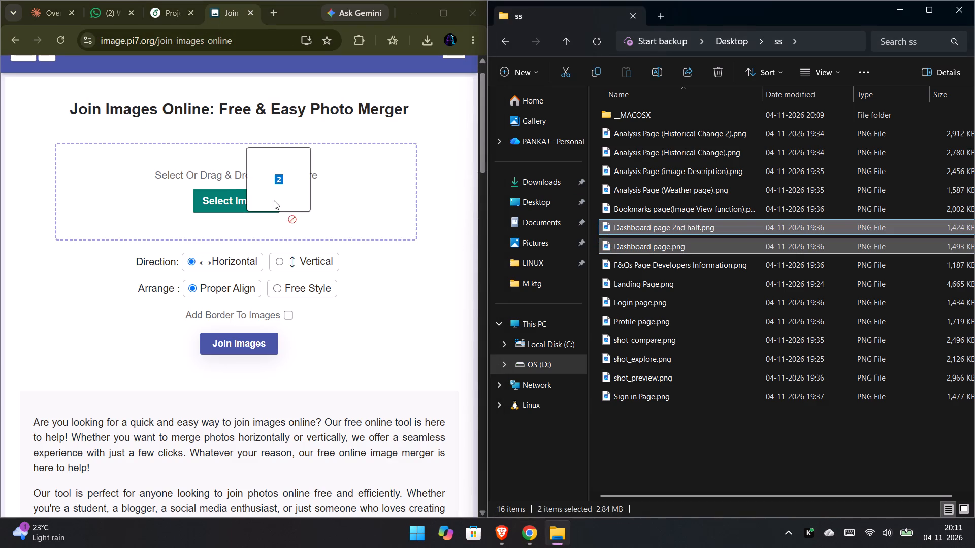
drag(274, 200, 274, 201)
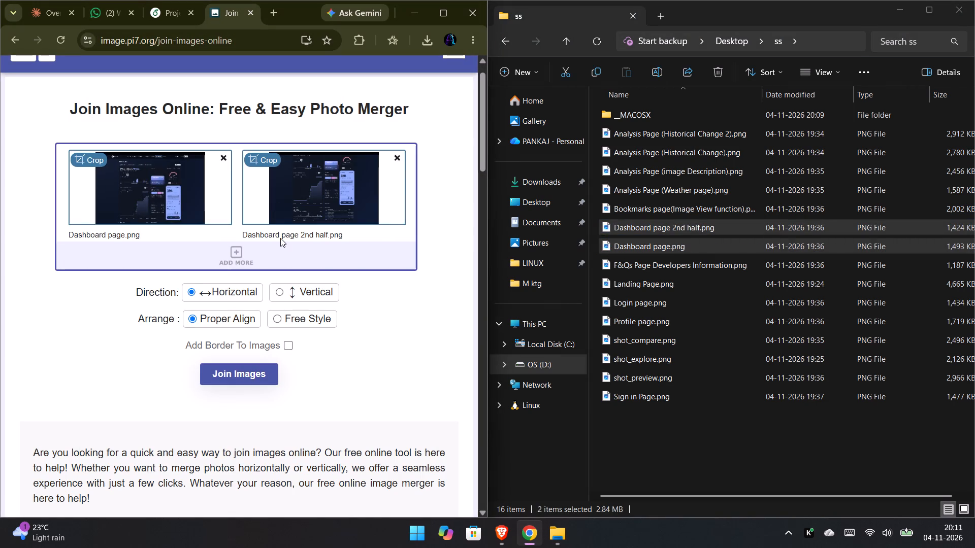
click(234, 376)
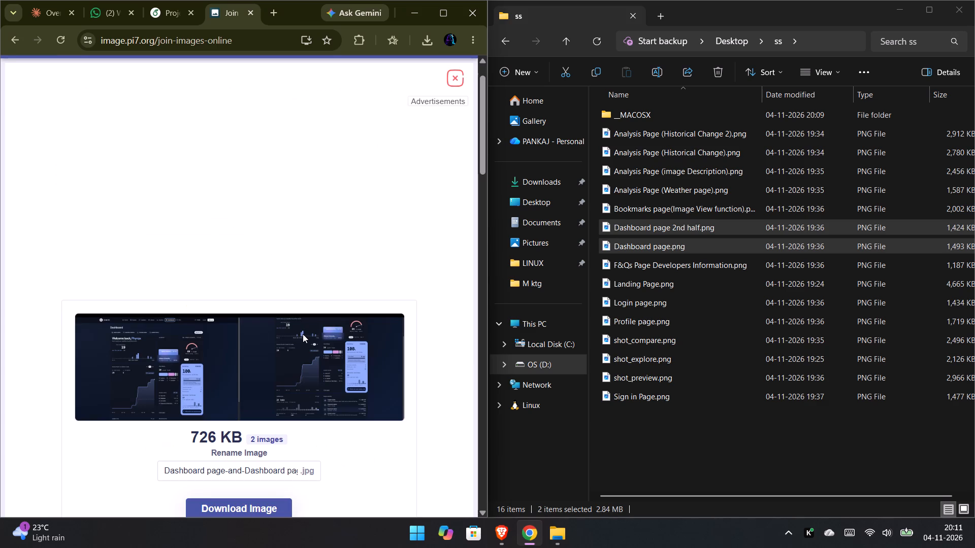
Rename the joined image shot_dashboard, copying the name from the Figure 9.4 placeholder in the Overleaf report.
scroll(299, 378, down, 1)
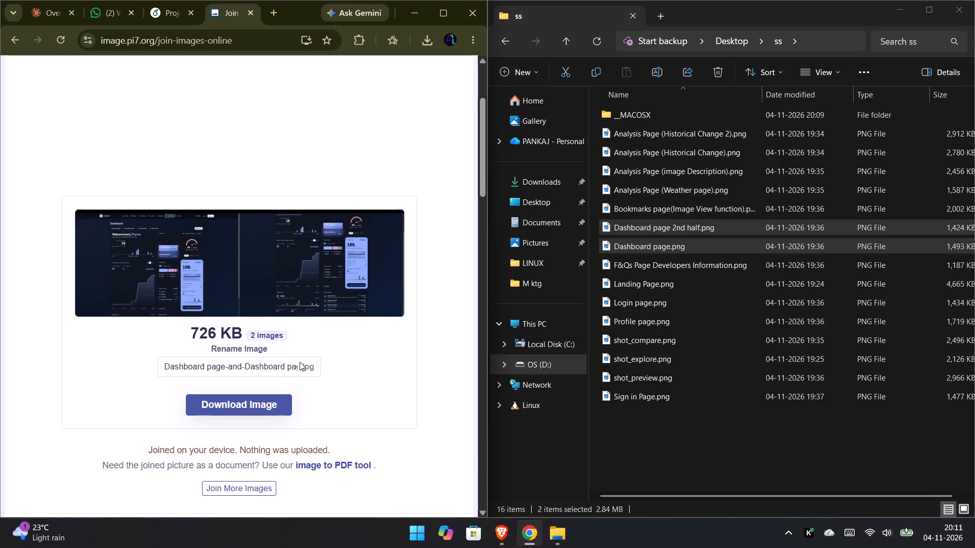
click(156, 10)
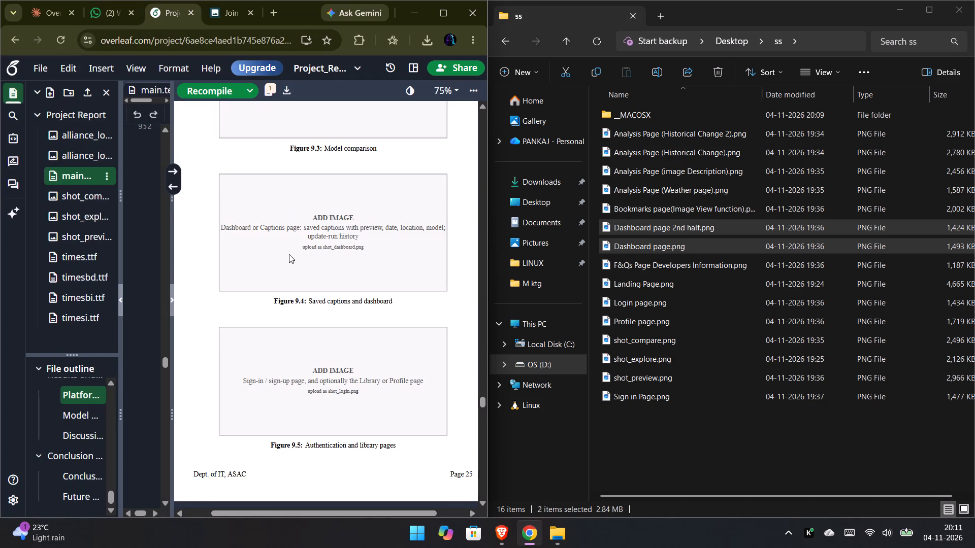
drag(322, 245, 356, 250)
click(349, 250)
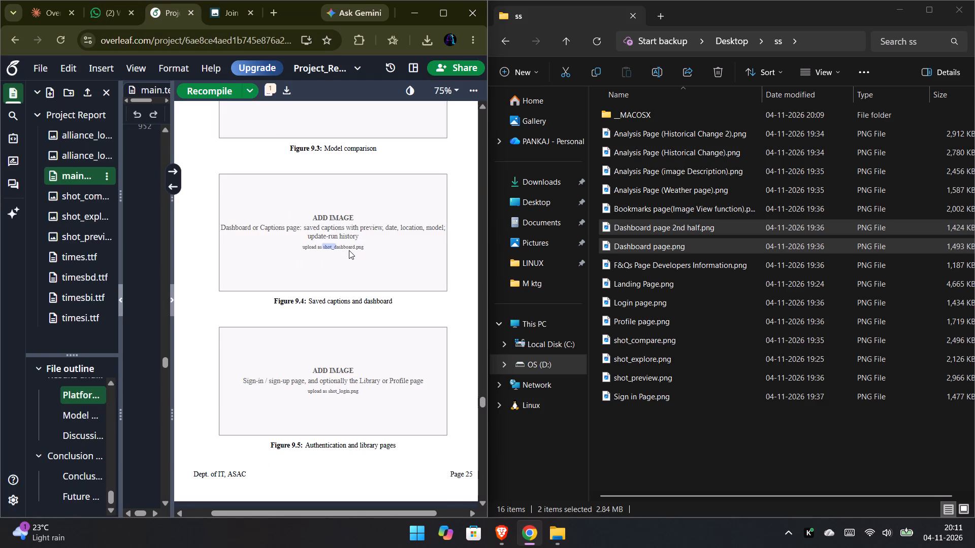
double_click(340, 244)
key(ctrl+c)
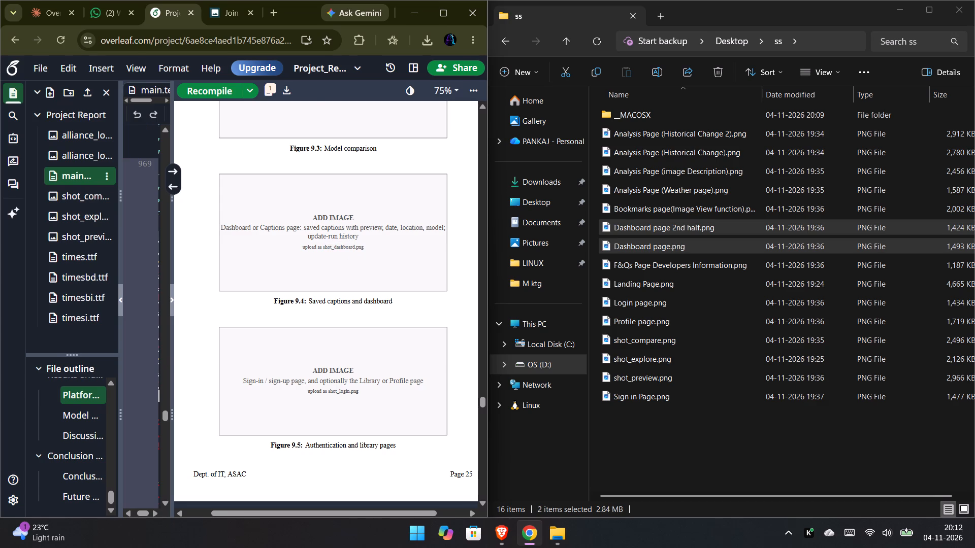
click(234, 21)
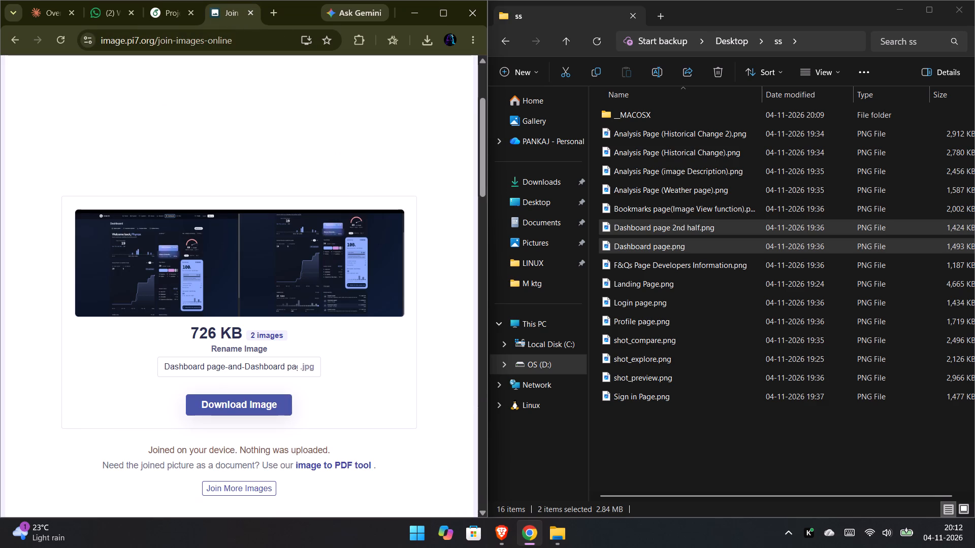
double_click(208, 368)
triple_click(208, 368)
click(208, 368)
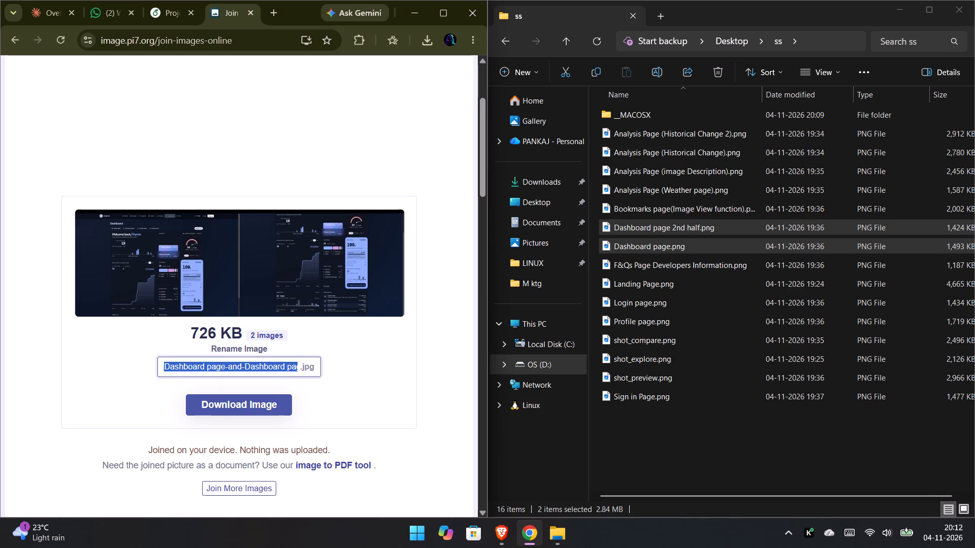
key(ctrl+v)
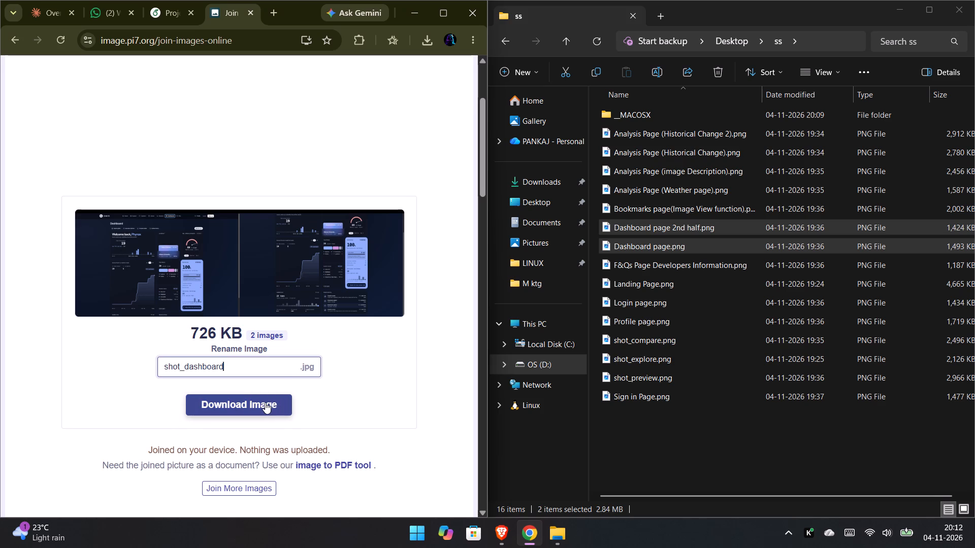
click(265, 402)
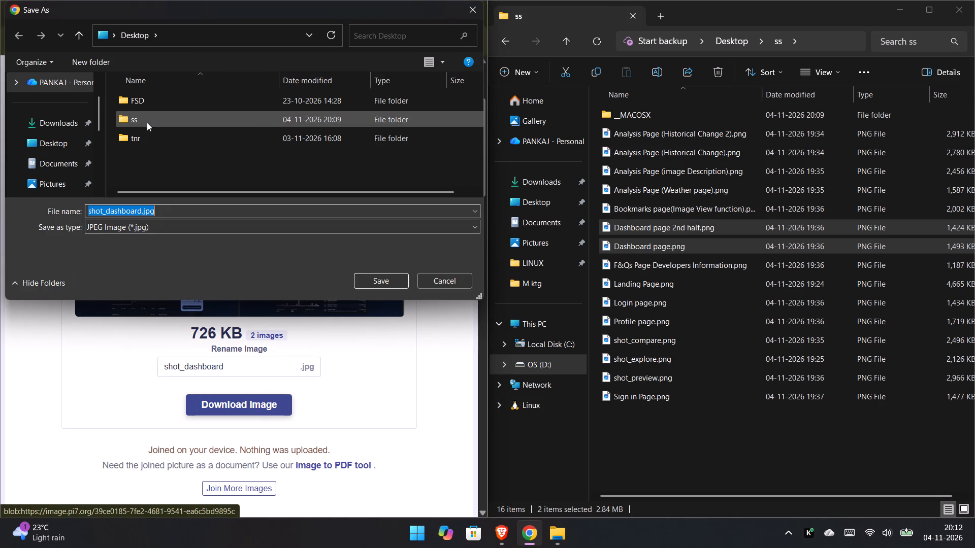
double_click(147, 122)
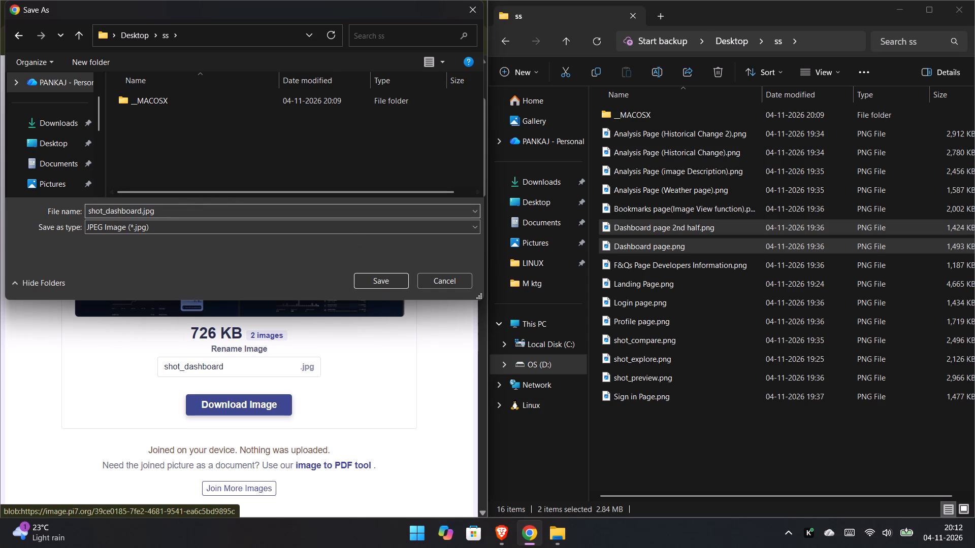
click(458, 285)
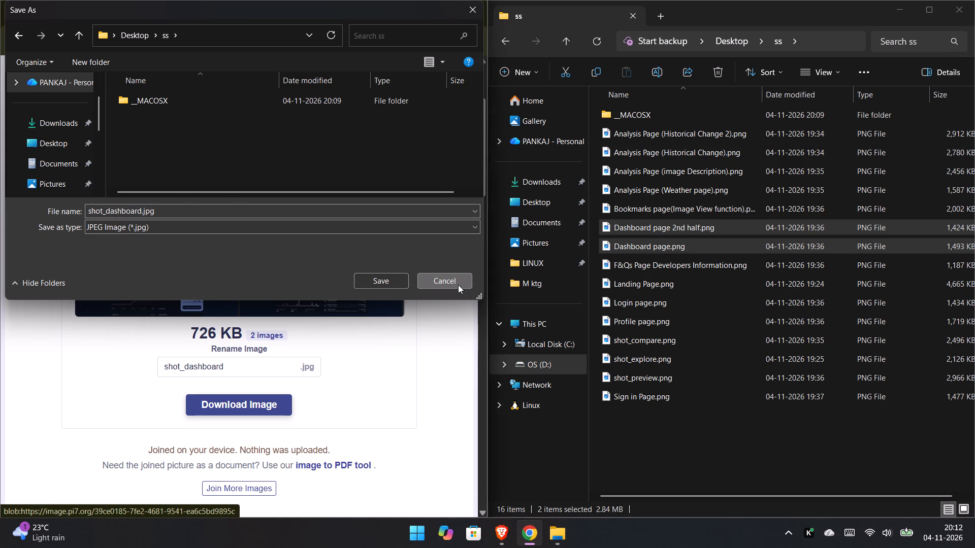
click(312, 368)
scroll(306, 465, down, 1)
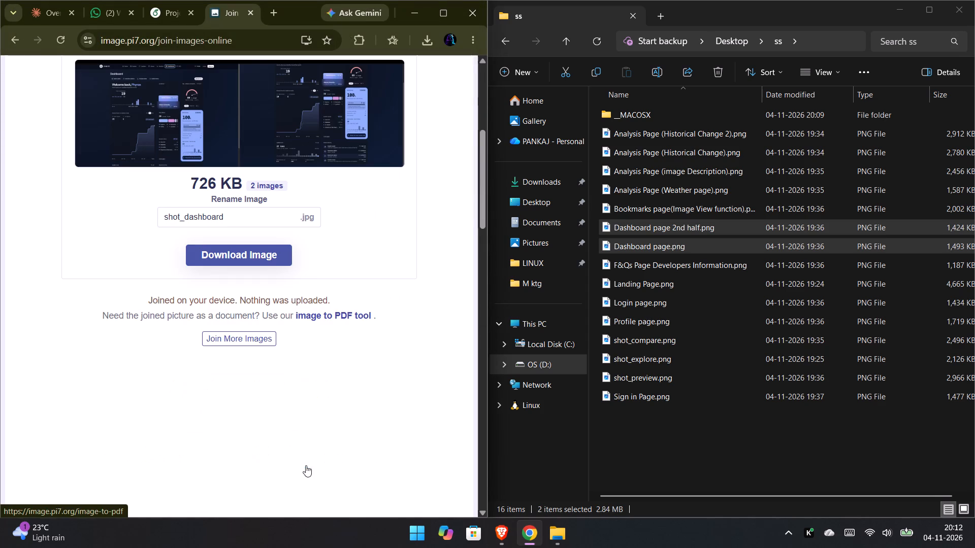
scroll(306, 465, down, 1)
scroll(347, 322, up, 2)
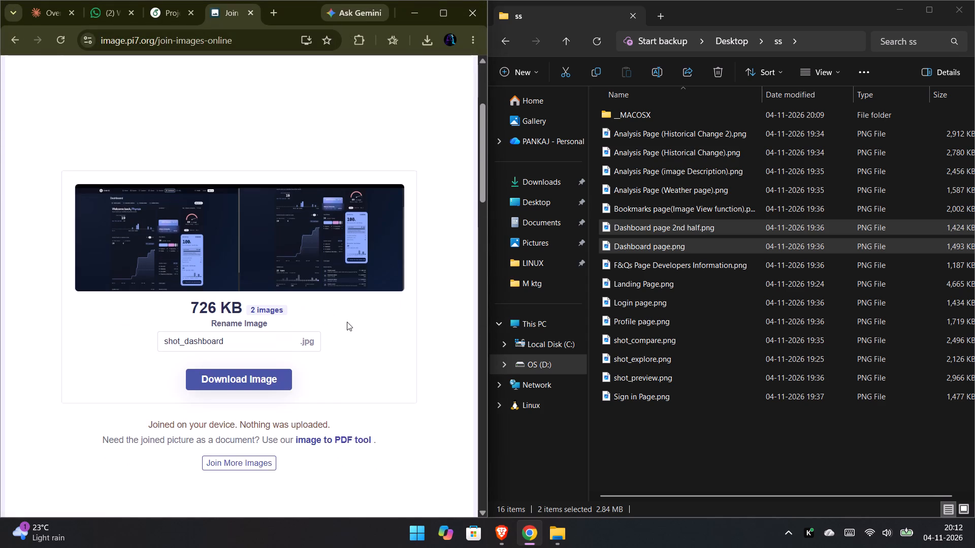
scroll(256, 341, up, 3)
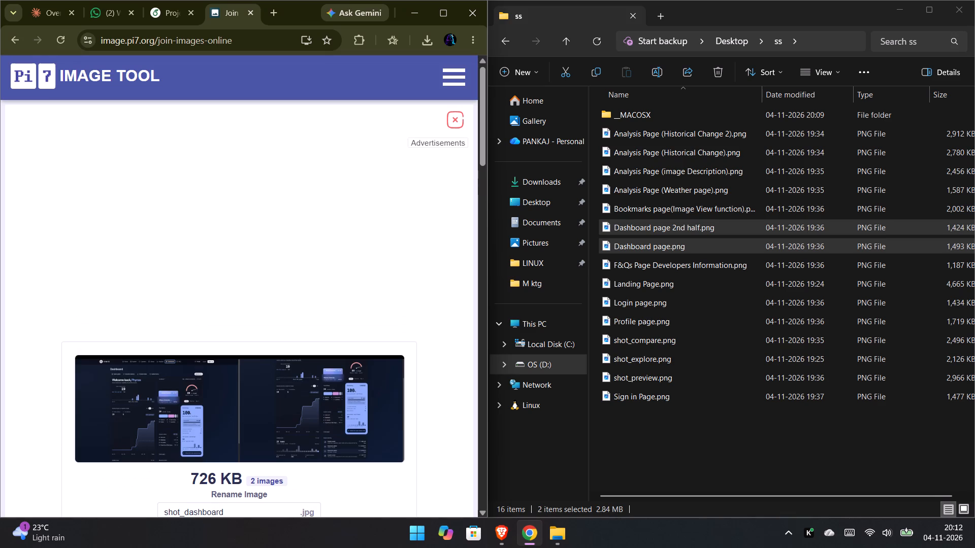
Return to the image converter search results and open OnlineConverter.com's Merge Images tool.
click(16, 38)
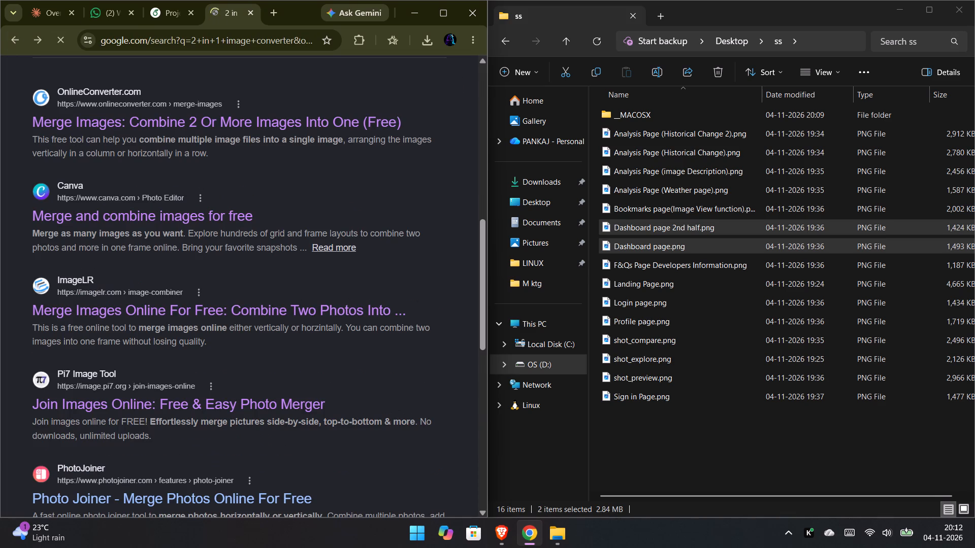
click(111, 126)
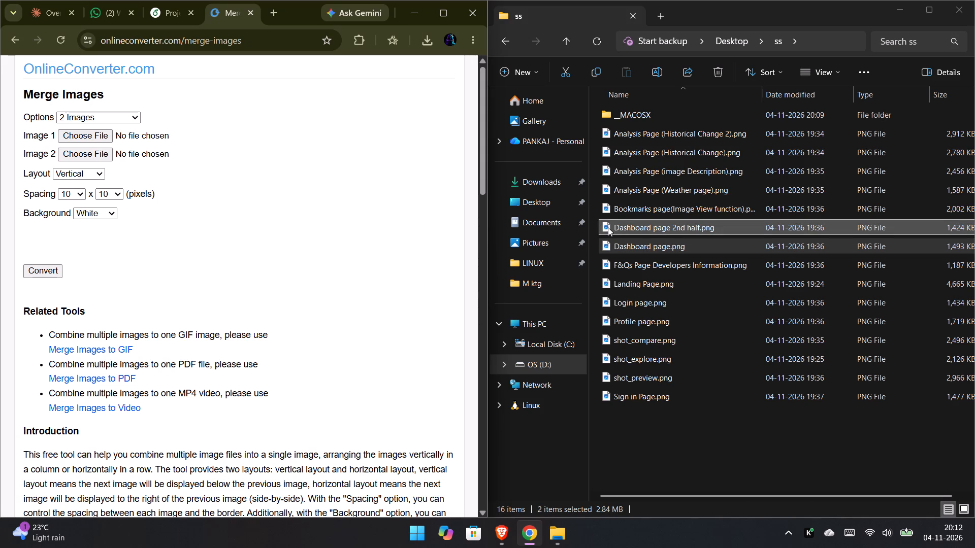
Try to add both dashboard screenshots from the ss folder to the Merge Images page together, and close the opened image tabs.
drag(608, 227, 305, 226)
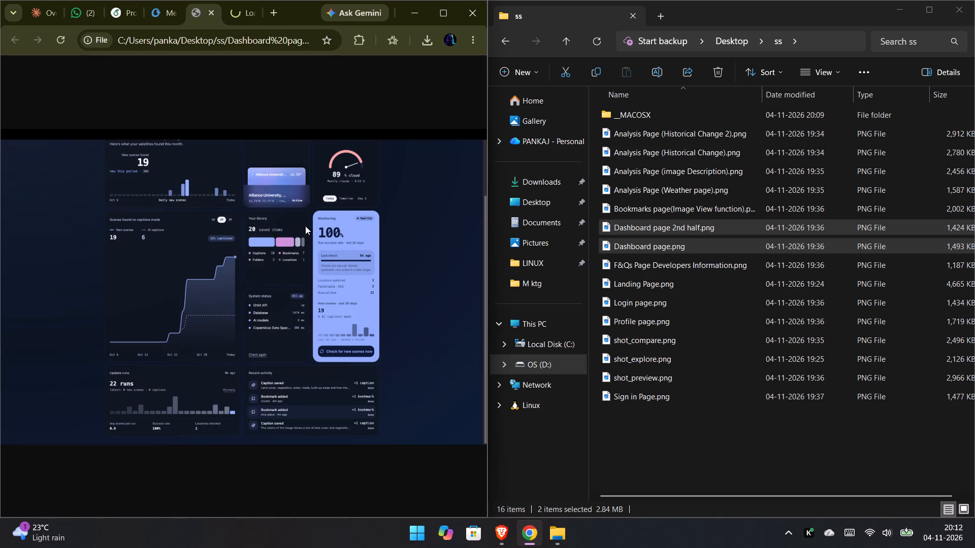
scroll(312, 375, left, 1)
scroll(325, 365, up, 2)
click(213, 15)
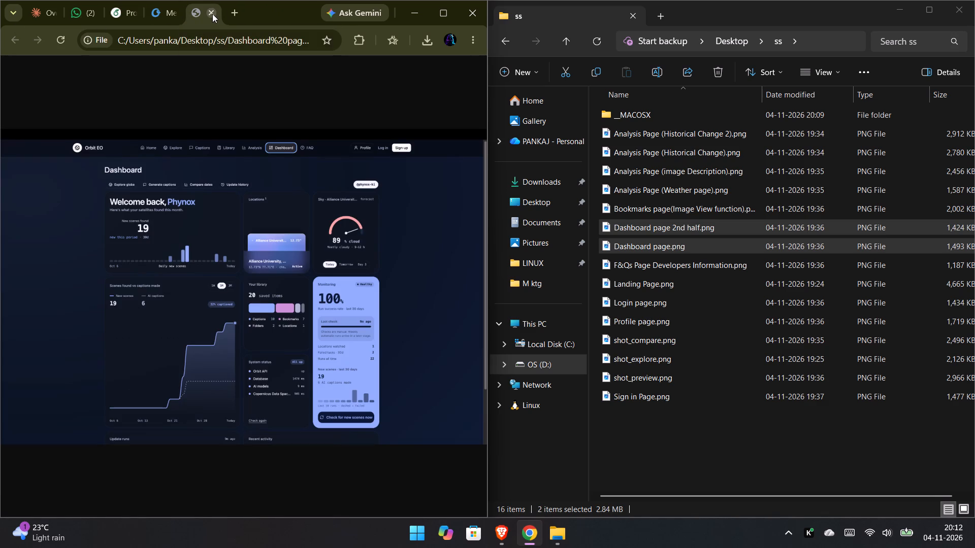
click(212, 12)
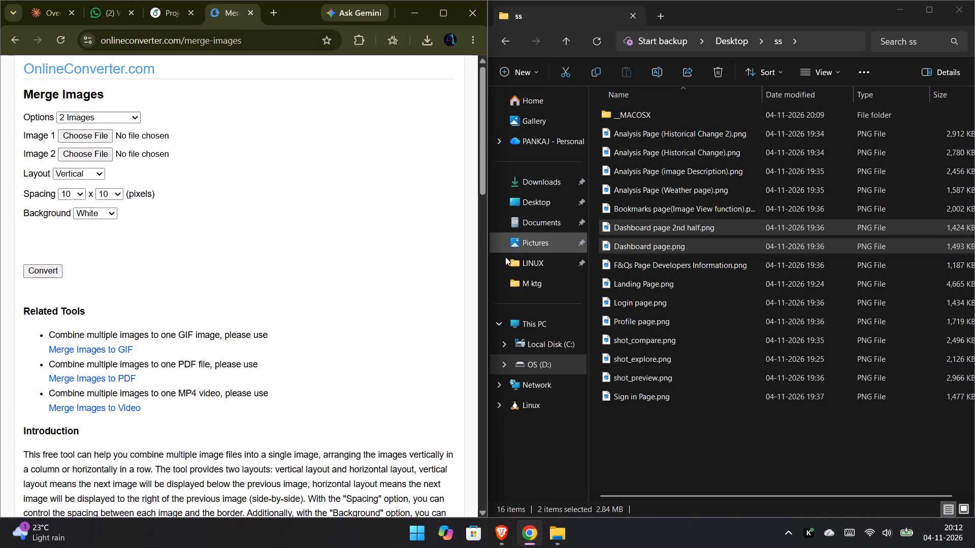
Merge Dashboard page.png as Image 1 and Dashboard page 2nd half.png as Image 2 into one image with the vertical layout.
click(596, 236)
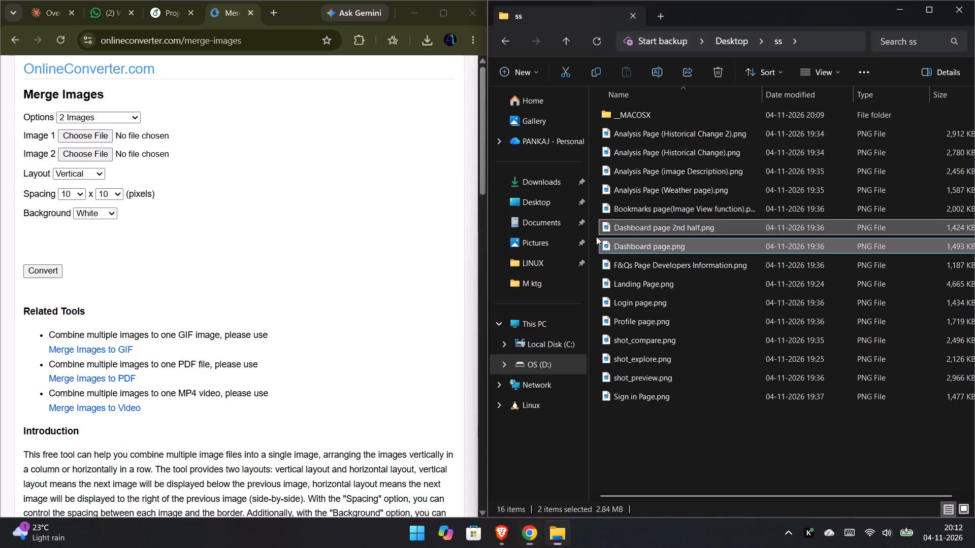
drag(620, 245, 129, 137)
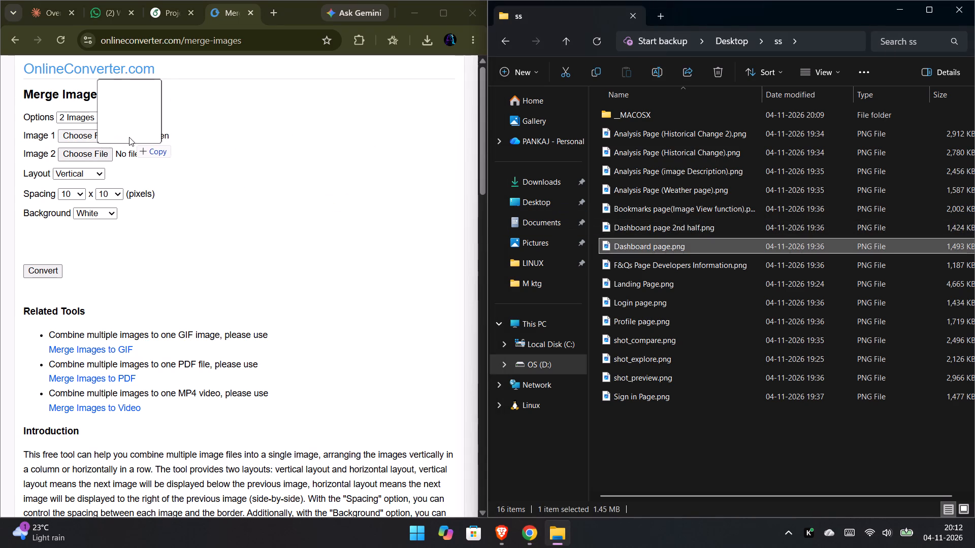
drag(129, 137, 110, 139)
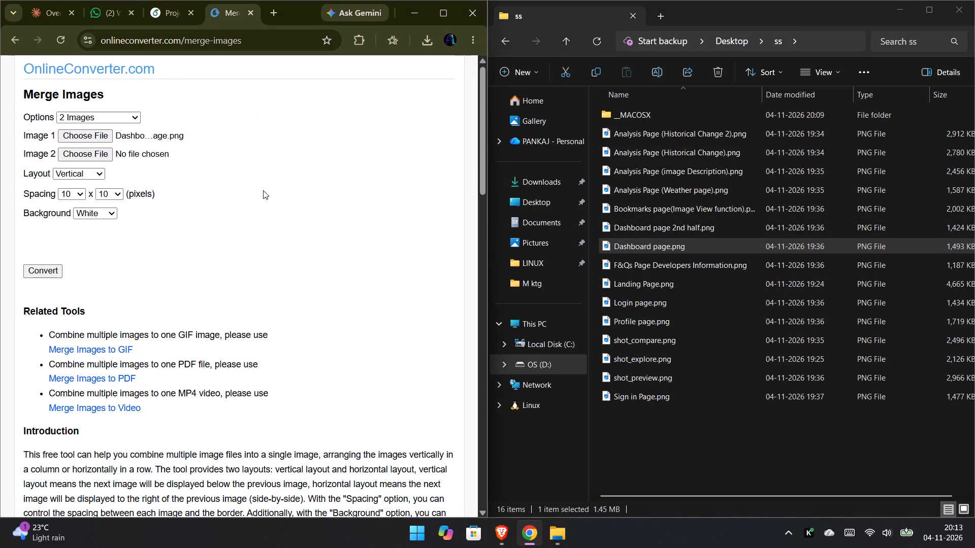
drag(648, 230, 76, 147)
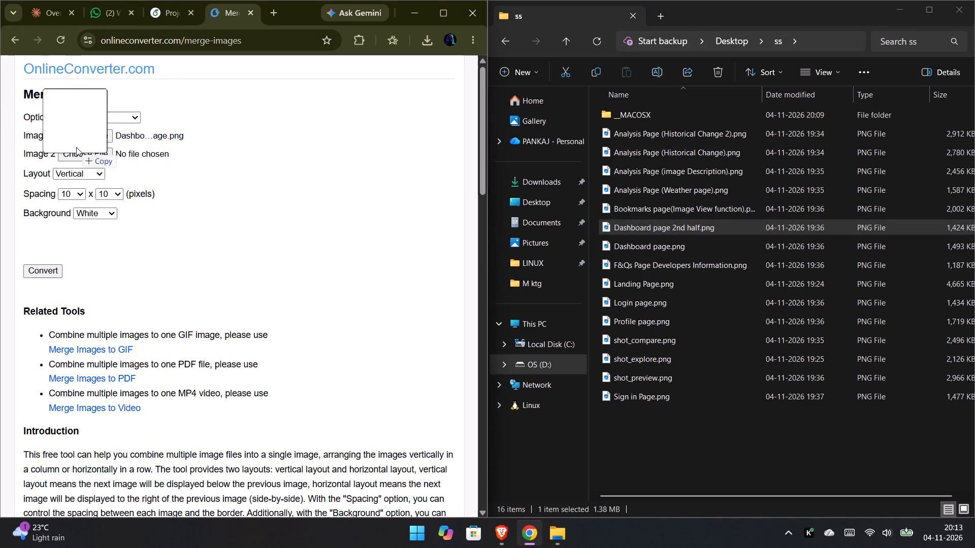
drag(76, 147, 83, 157)
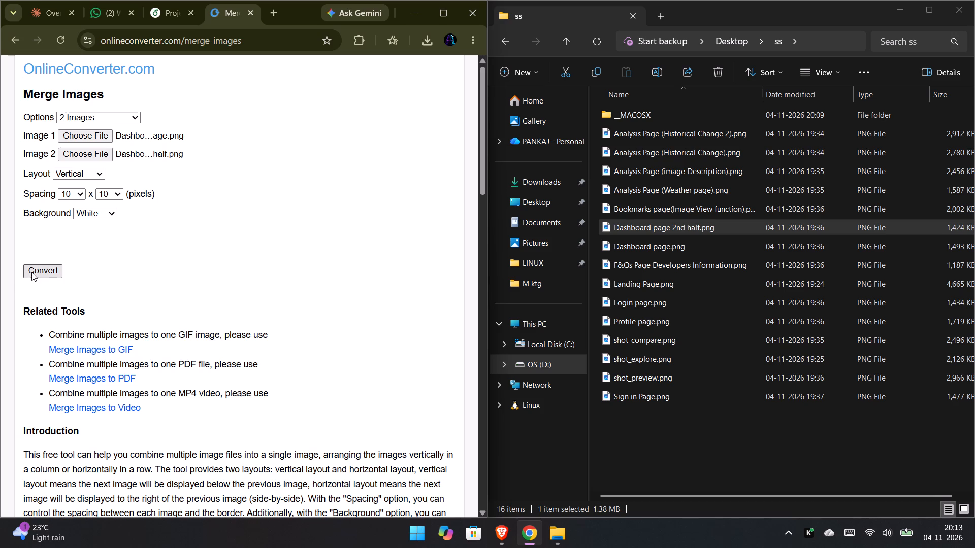
click(31, 272)
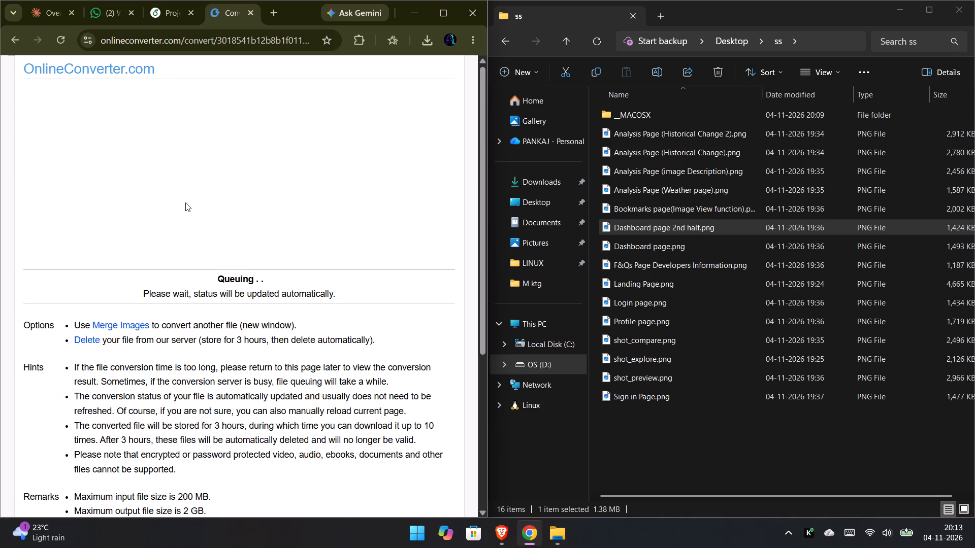
scroll(185, 202, up, 3)
click(239, 11)
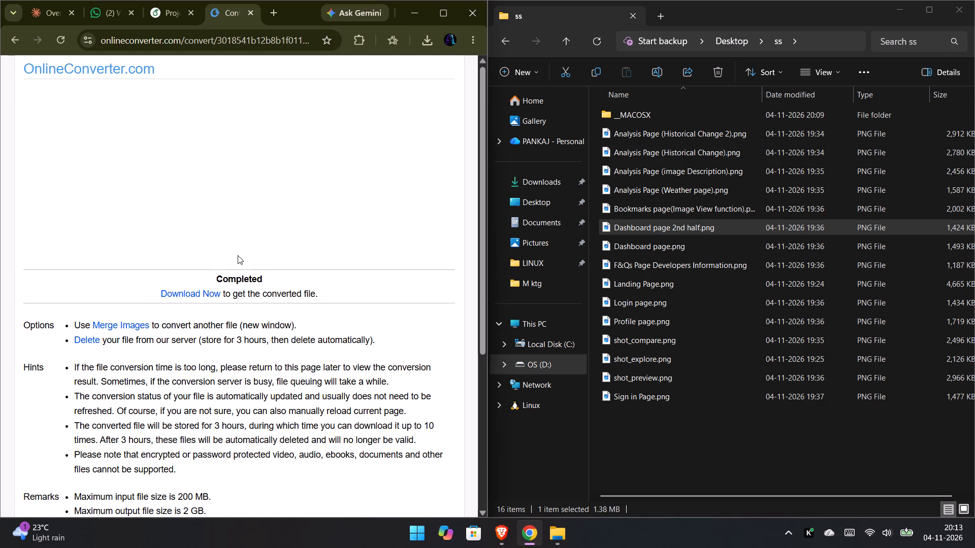
Download the merged image, changing the file name's extension to png and the save type to All Files.
click(187, 293)
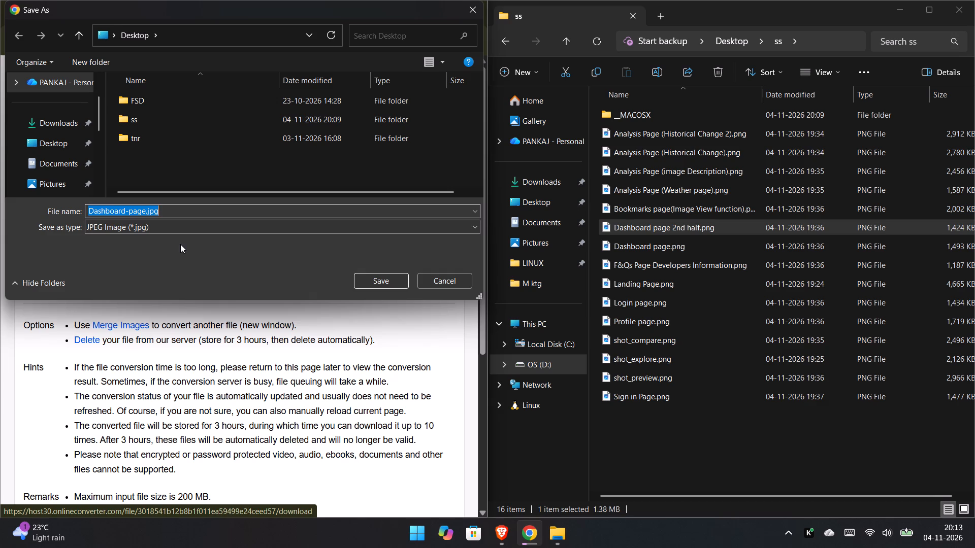
click(154, 227)
click(154, 227)
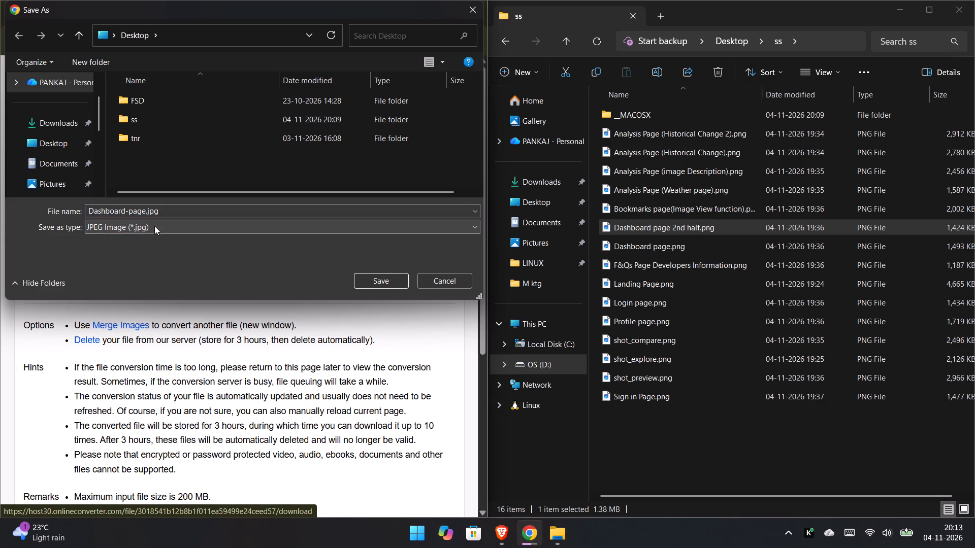
drag(161, 210, 149, 211)
click(149, 211)
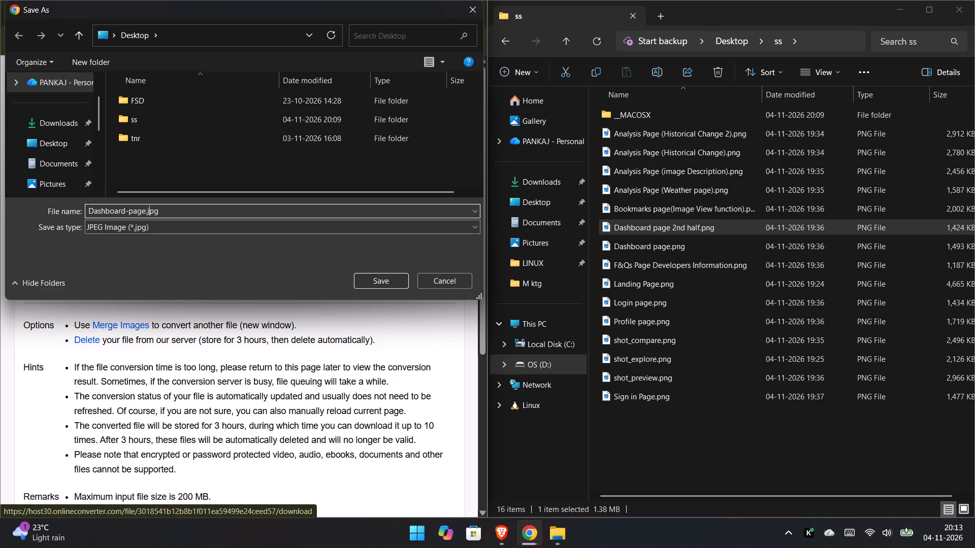
drag(147, 210, 159, 211)
drag(159, 211, 160, 212)
text(png)
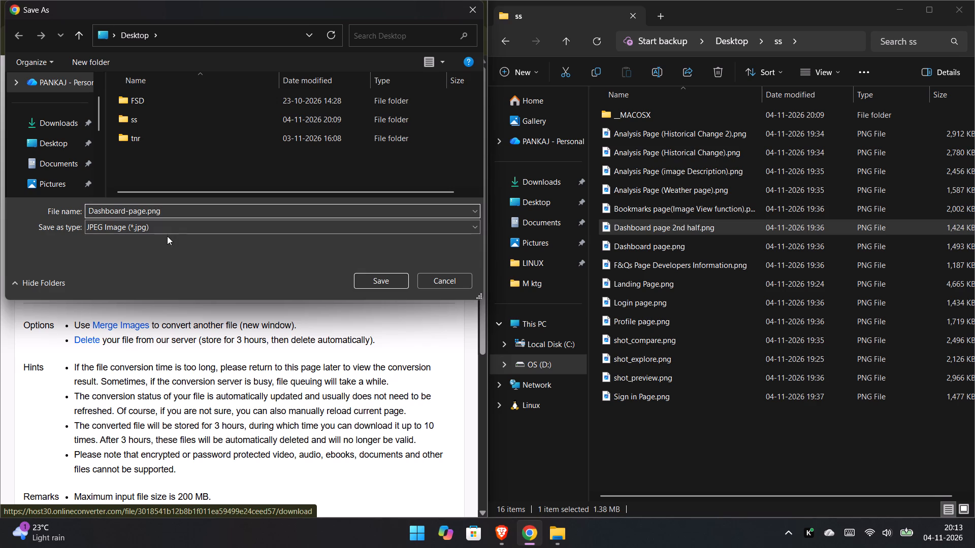
click(157, 229)
click(140, 247)
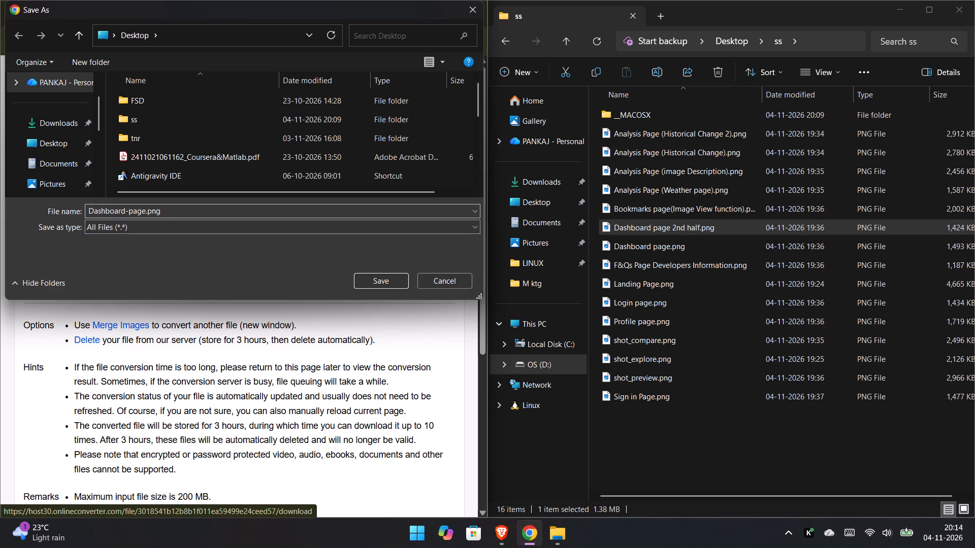
Save the merged image in the Desktop's ss folder as shot_dashboard.png.
double_click(143, 124)
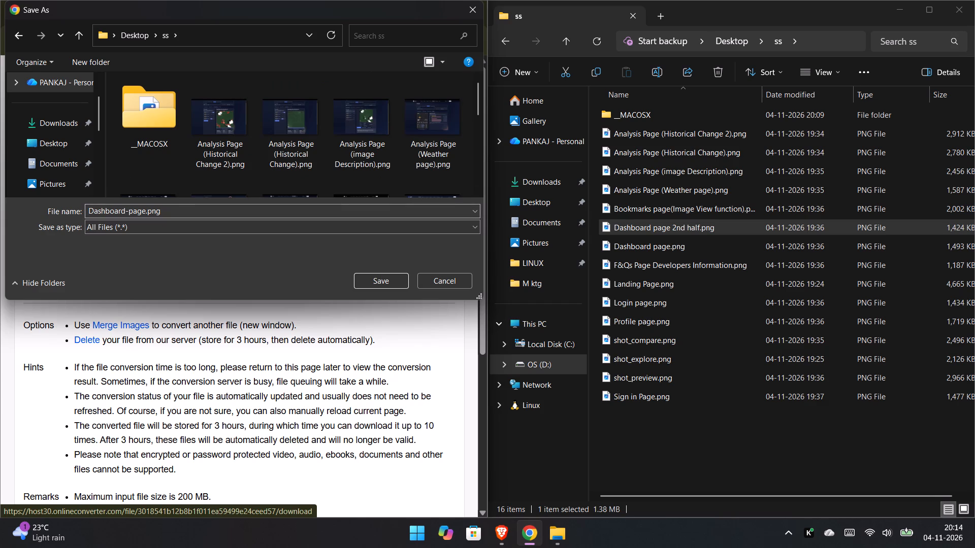
drag(145, 210, 93, 210)
click(93, 210)
double_click(93, 210)
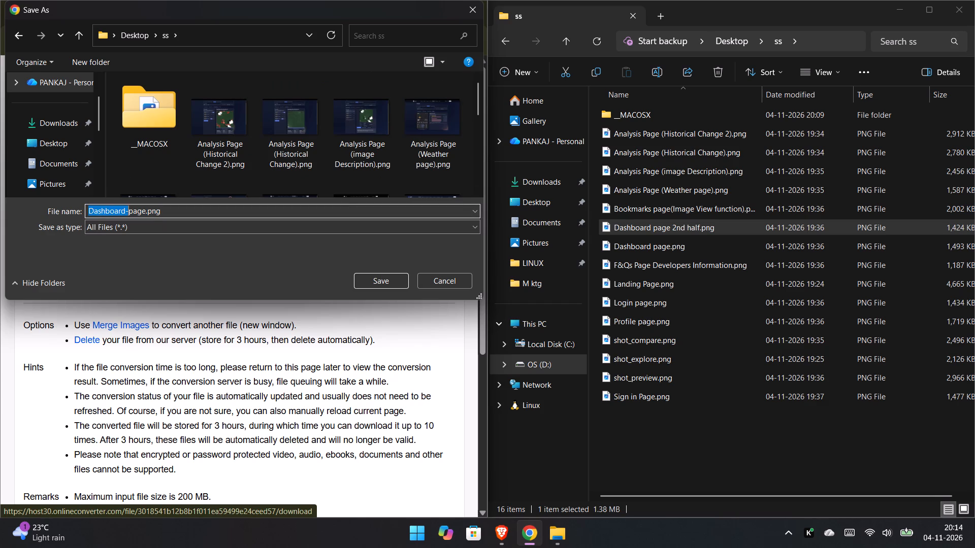
triple_click(93, 210)
drag(87, 210, 146, 212)
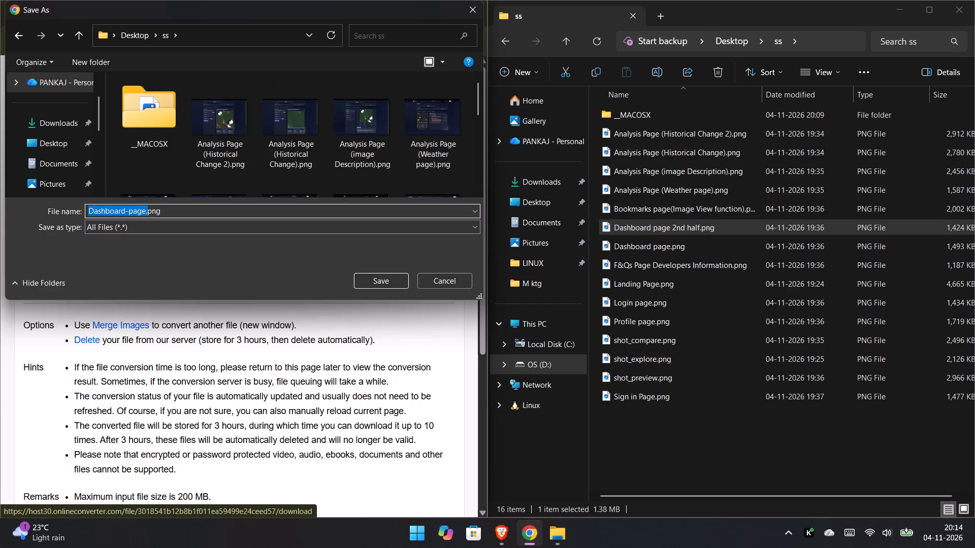
drag(146, 212, 145, 212)
key(ctrl+v)
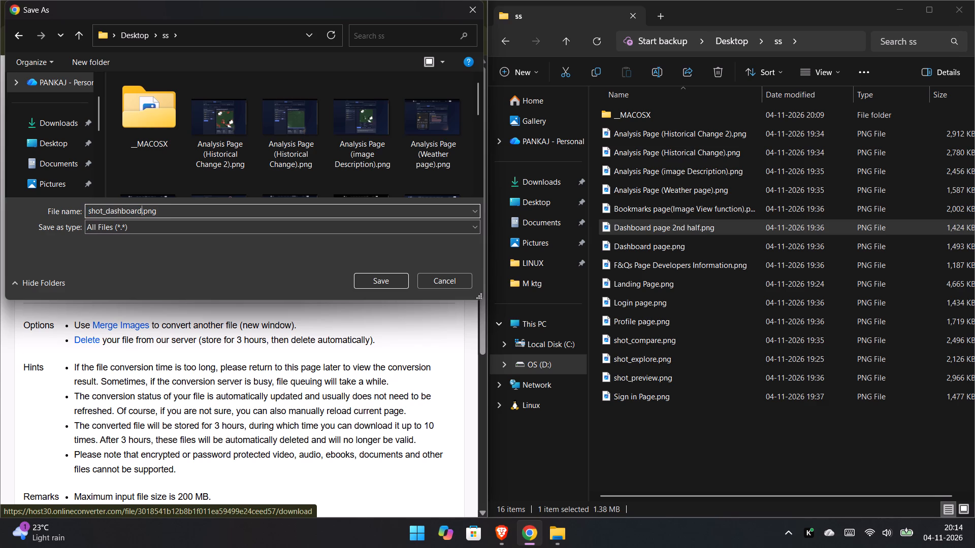
click(371, 282)
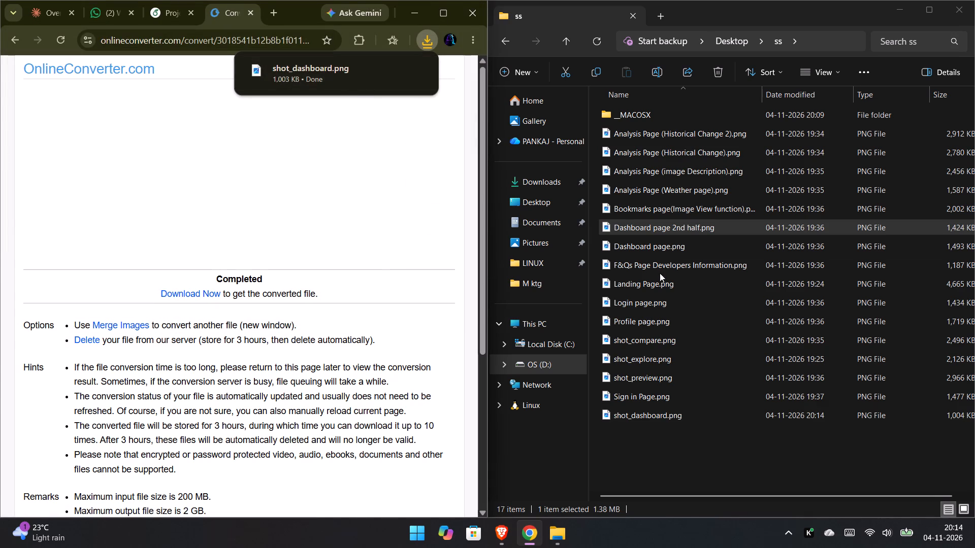
Examine the merged shot_dashboard.png up close, including both dashboard halves and the seam between them, and close the viewer.
click(360, 84)
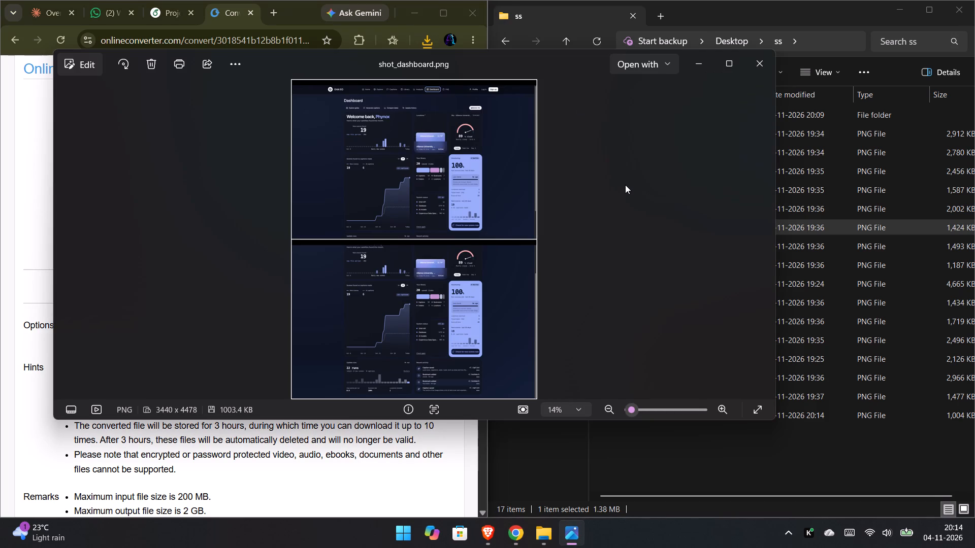
click(769, 66)
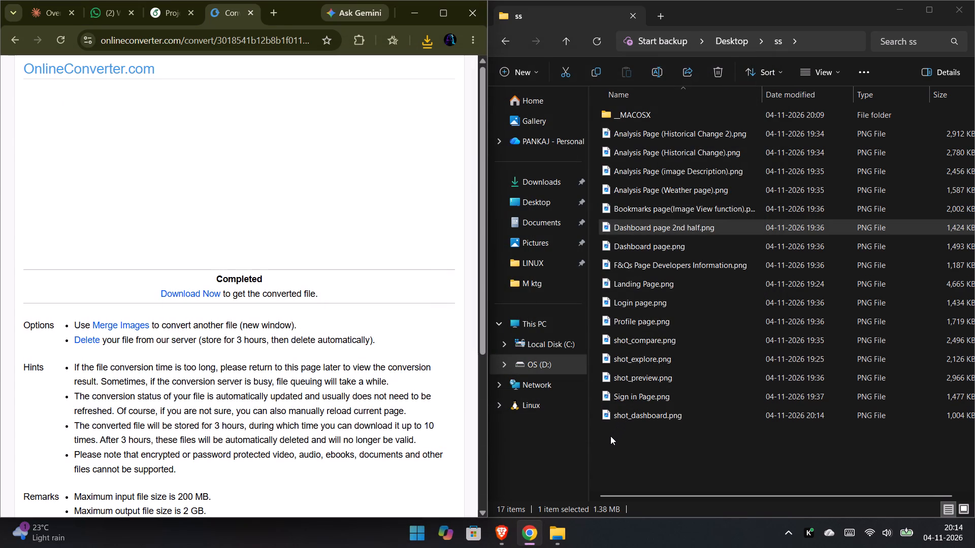
click(624, 433)
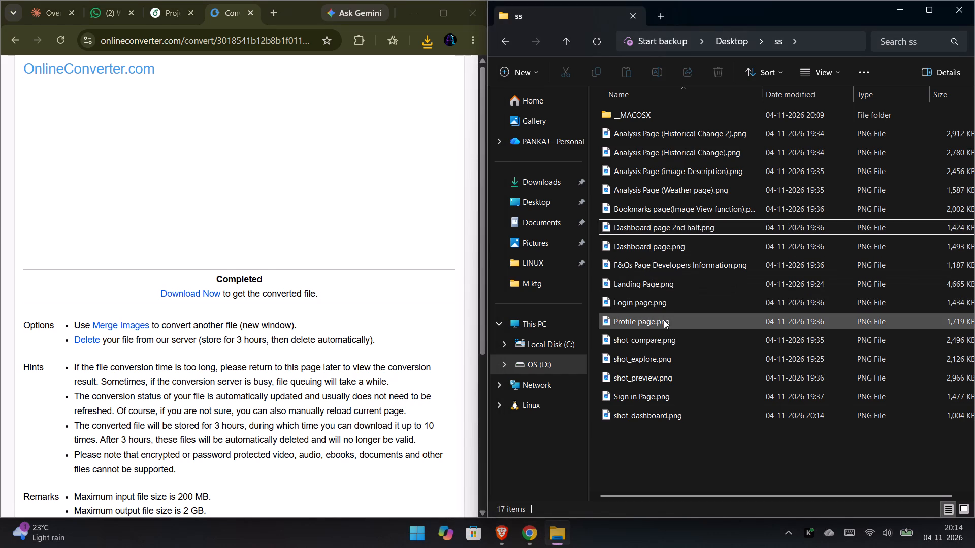
double_click(635, 414)
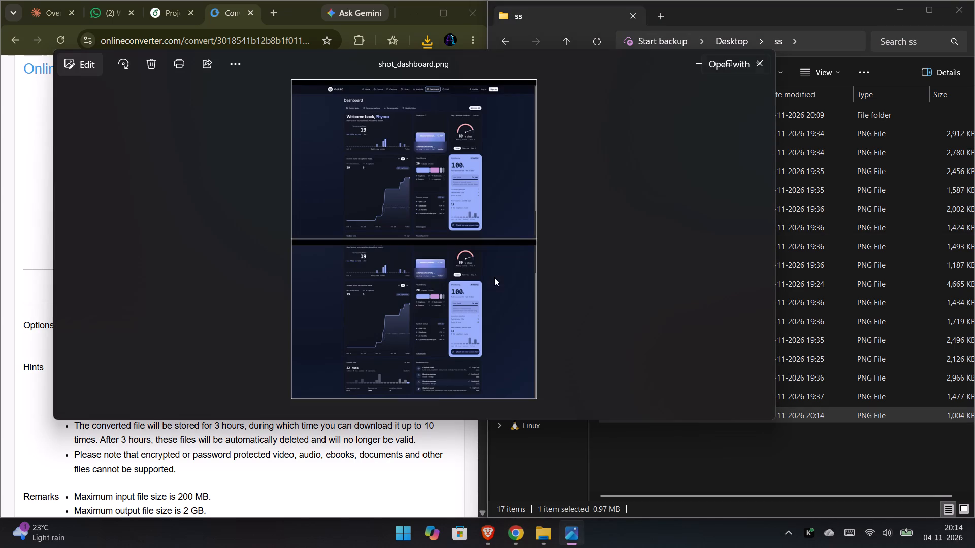
ctrl+scroll(425, 152, up, 1)
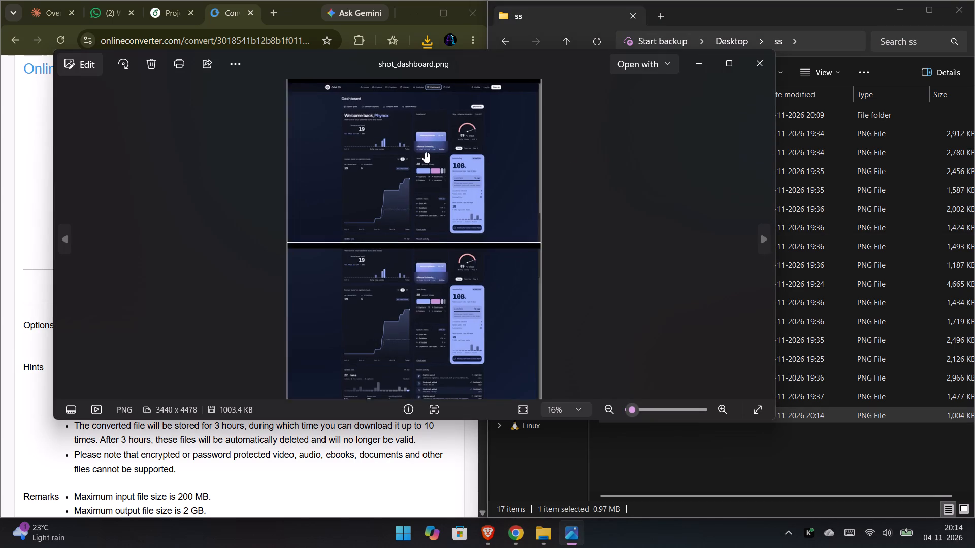
ctrl+scroll(425, 152, up, 3)
scroll(425, 152, up, 5)
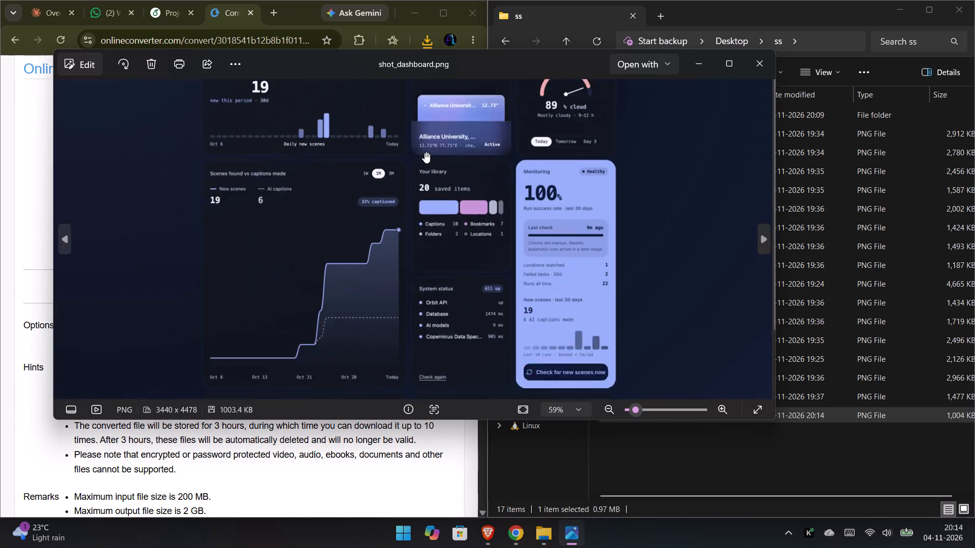
scroll(425, 152, up, 1)
drag(439, 219, 452, 410)
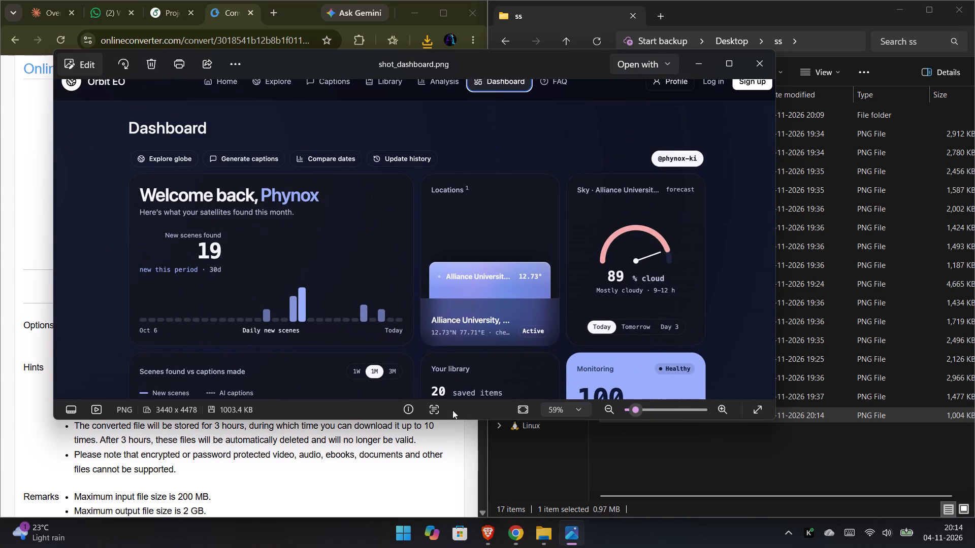
drag(452, 410, 438, 134)
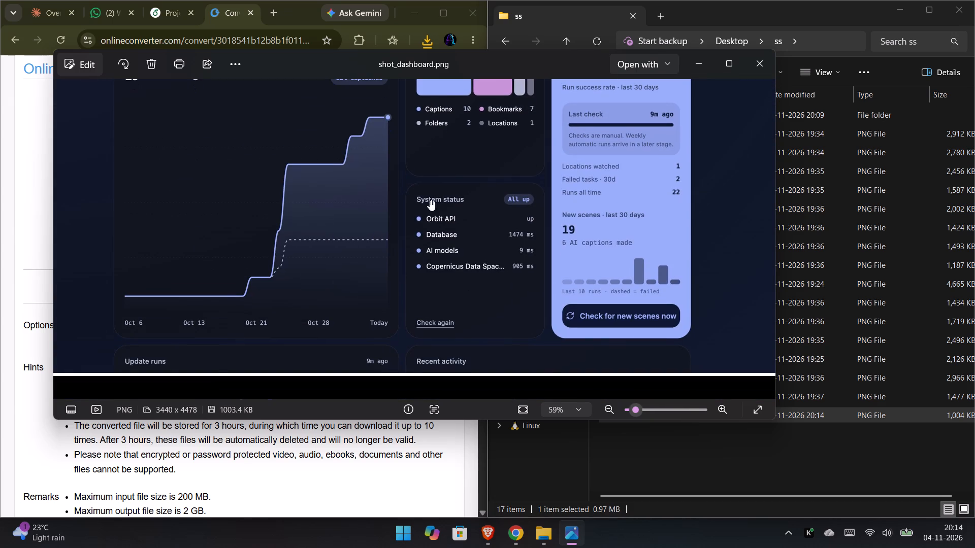
click(420, 313)
drag(420, 313, 424, 175)
click(419, 254)
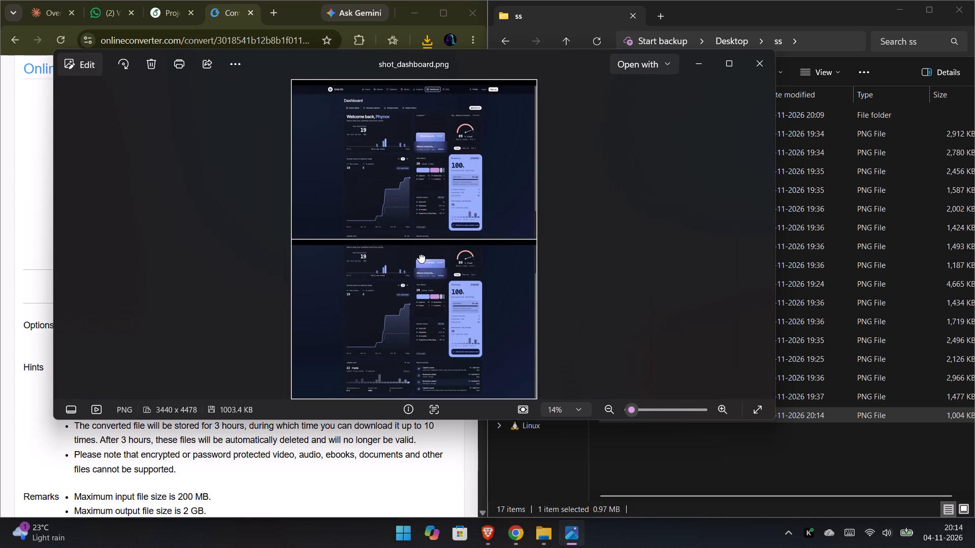
ctrl+scroll(419, 254, up, 5)
scroll(419, 254, up, 1)
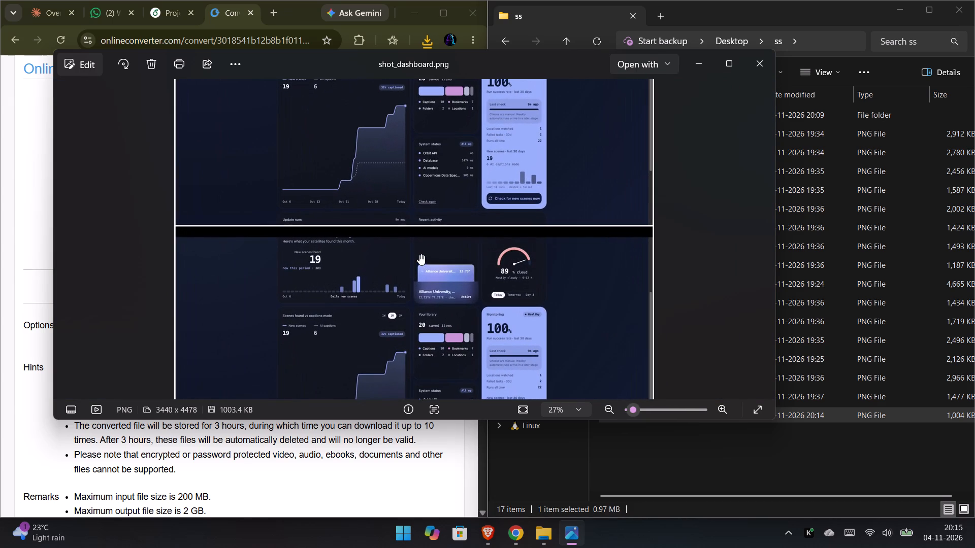
drag(399, 209, 436, 84)
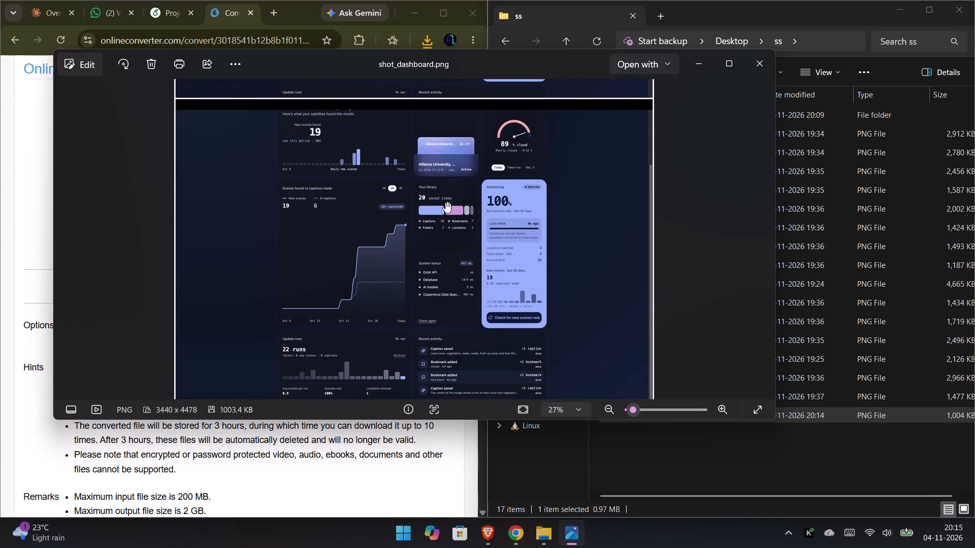
drag(445, 202, 441, 58)
drag(460, 239, 451, 390)
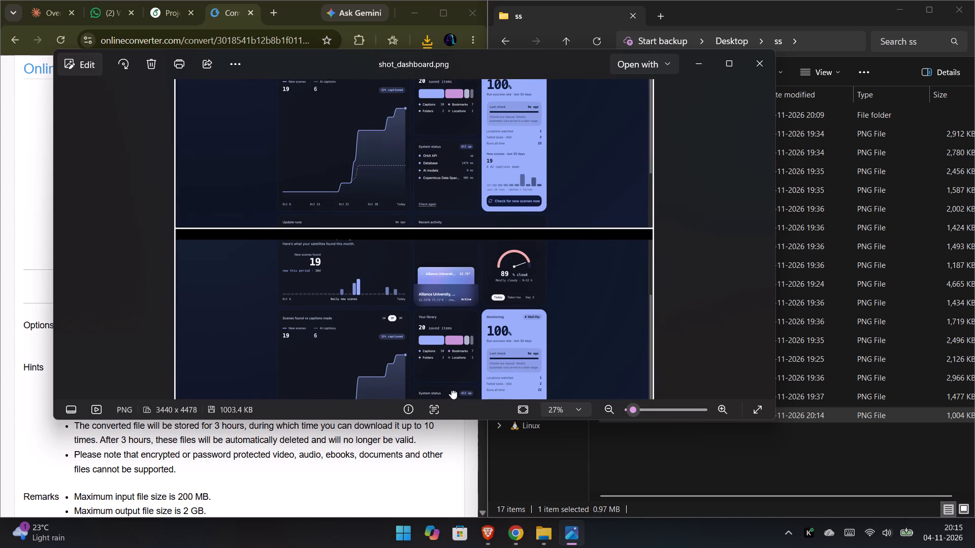
drag(451, 390, 451, 400)
drag(487, 268, 498, 369)
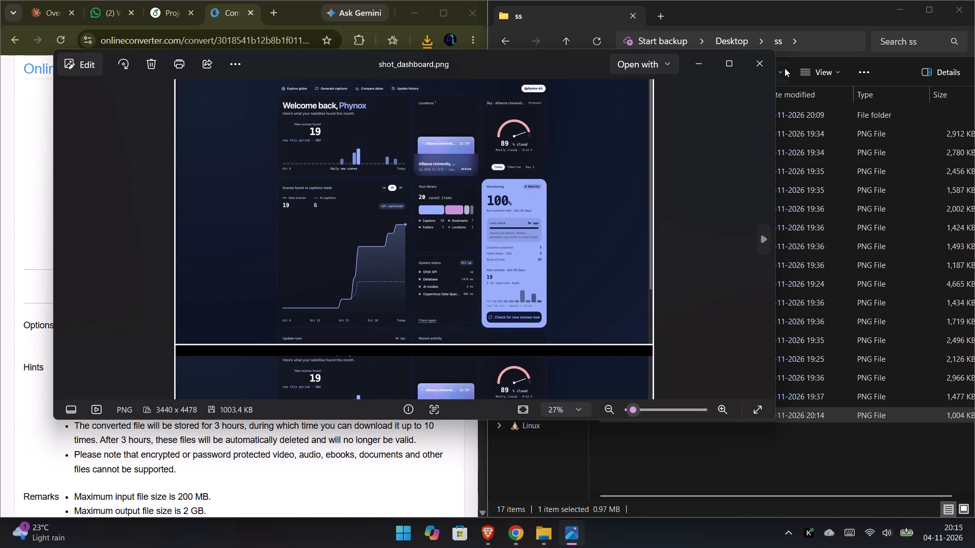
click(768, 58)
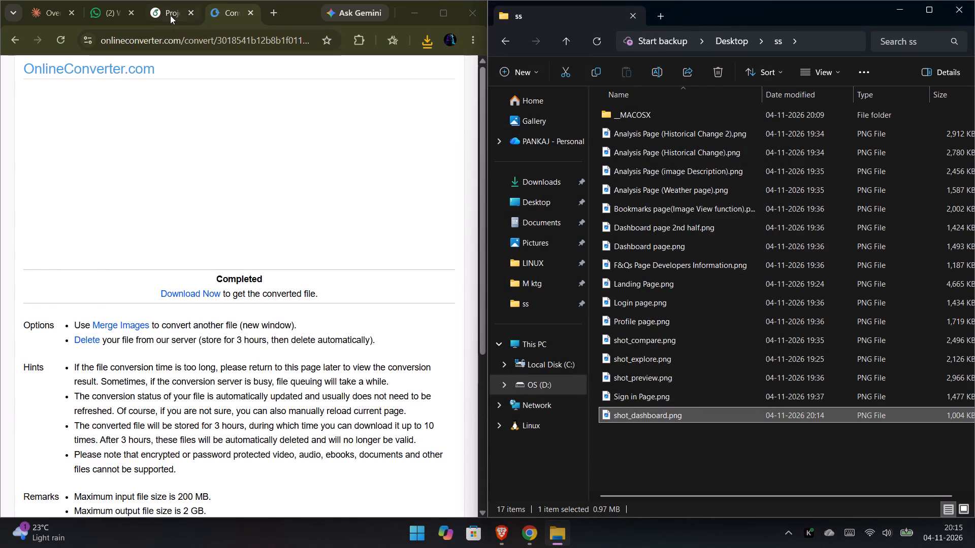
Switch to the Overleaf report and upload shot_dashboard.png from the ss folder to the project's files.
click(167, 12)
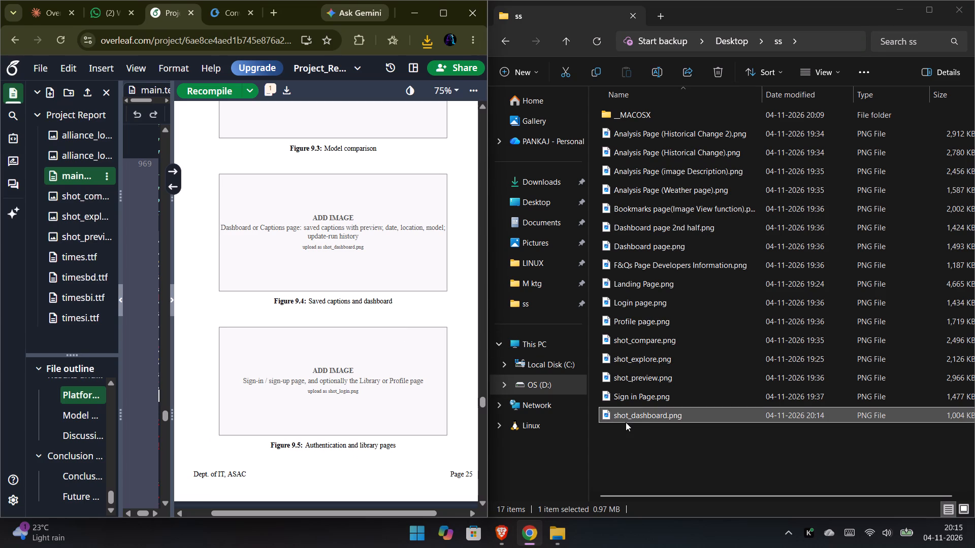
drag(640, 419, 81, 191)
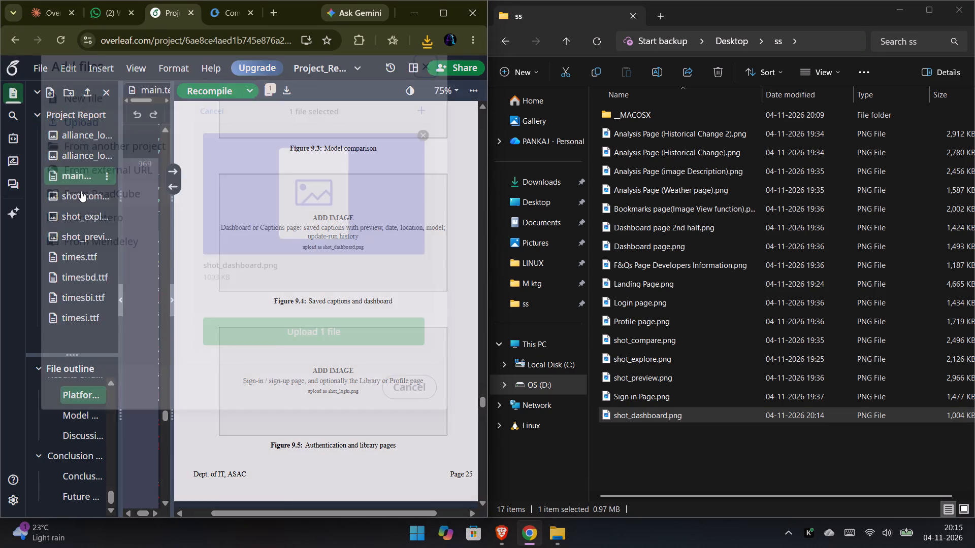
click(256, 350)
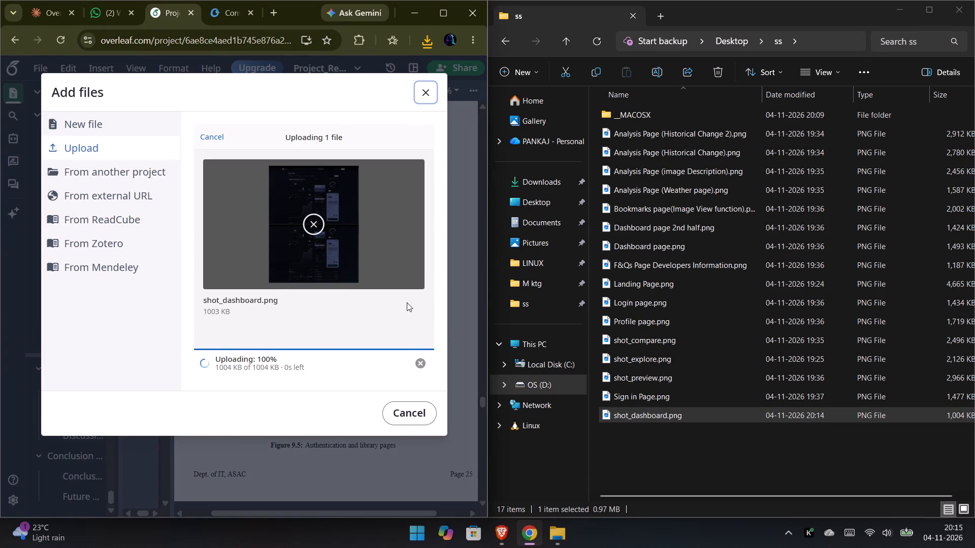
Check the image placeholders for Figures 9.5 and 9.6 in the report preview for their required file names.
scroll(344, 321, down, 1)
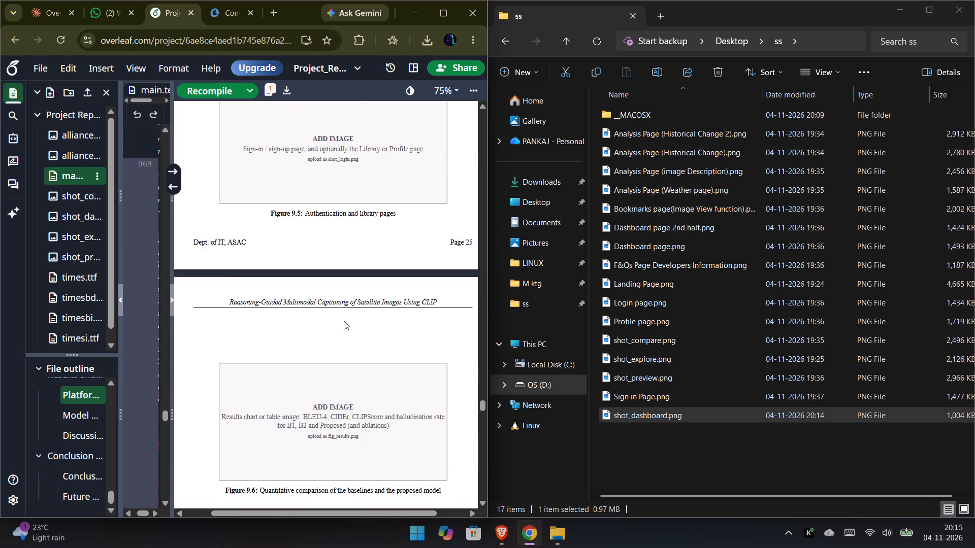
scroll(344, 321, down, 1)
scroll(344, 321, up, 1)
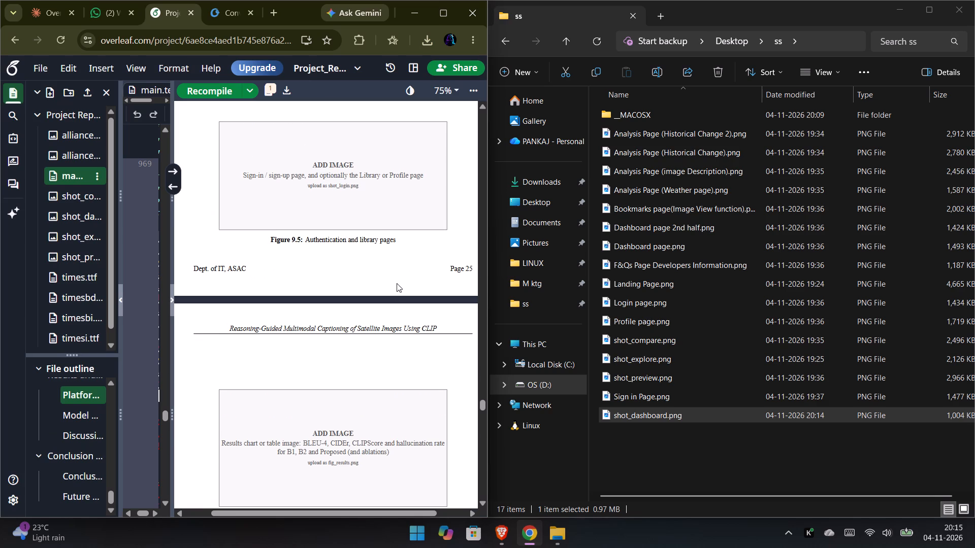
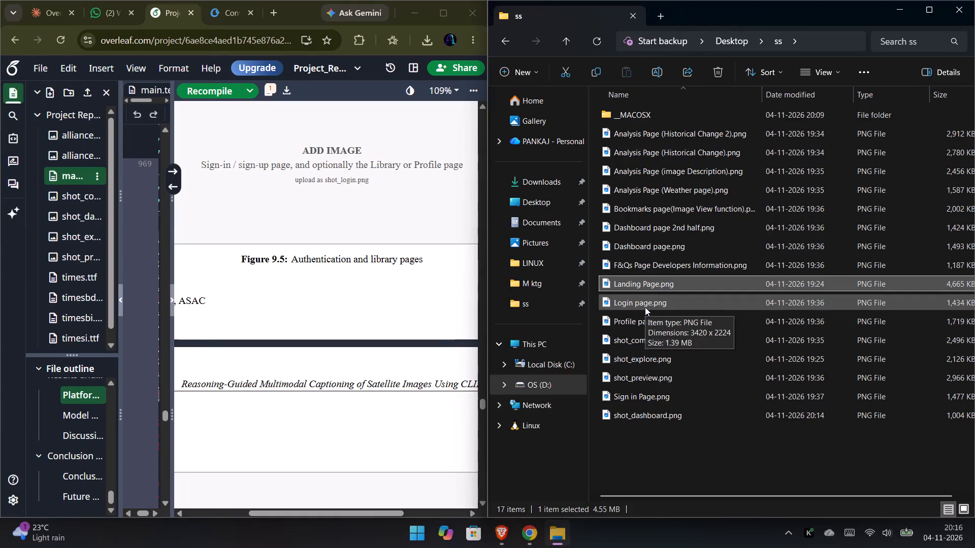
View the Profile page.png screenshot from the ss folder as a candidate for Figure 9.5, and close the viewer.
double_click(651, 321)
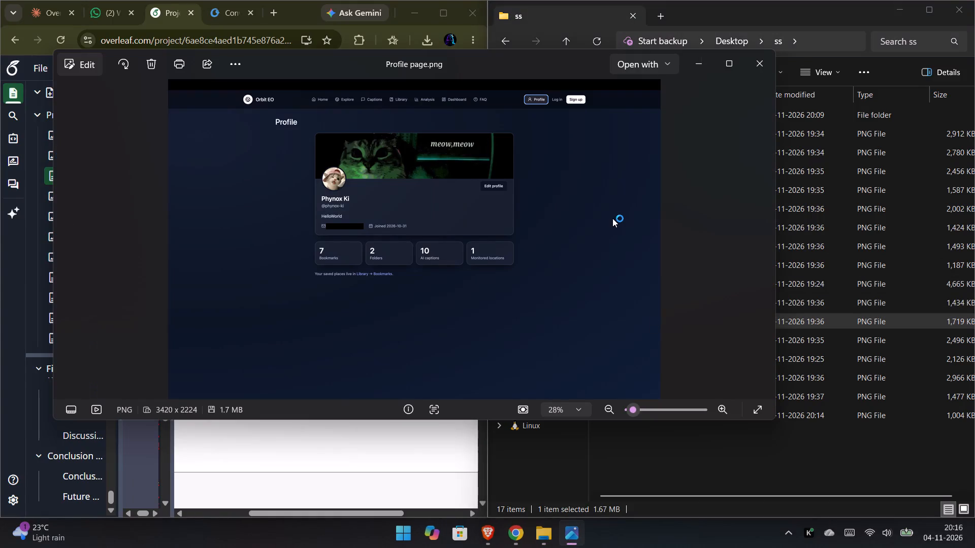
click(757, 63)
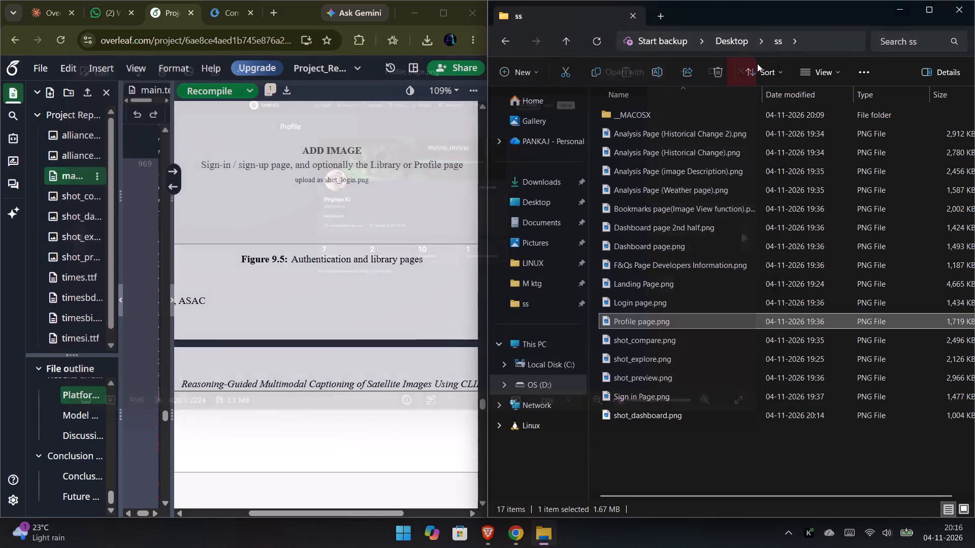
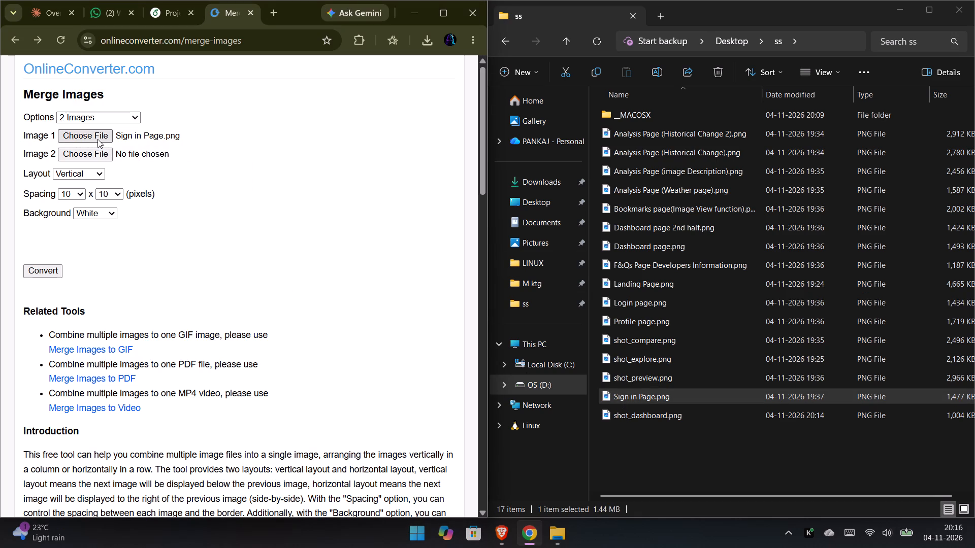
Add Login page.png from the ss folder as Image 2 of the merge, alongside Sign in Page.png.
drag(629, 299, 9, 118)
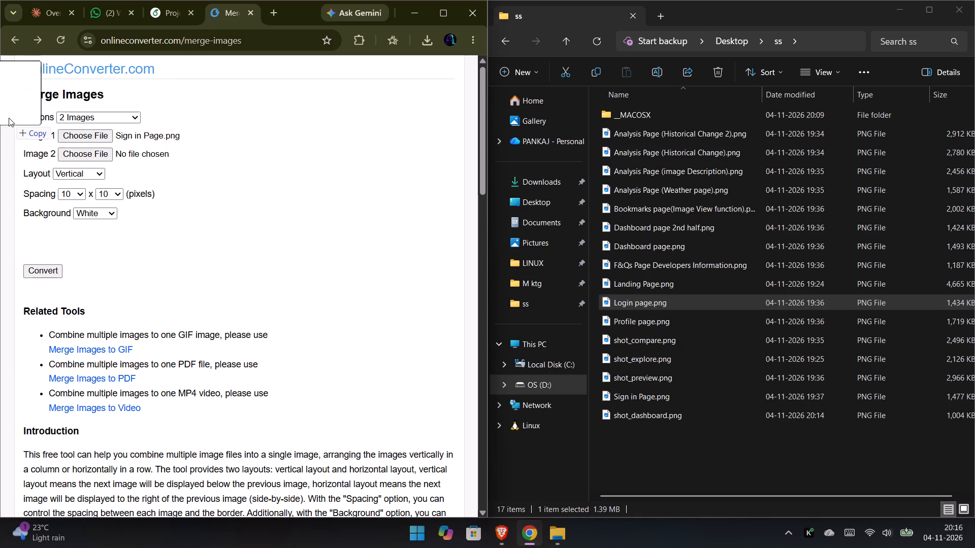
drag(9, 118, 78, 157)
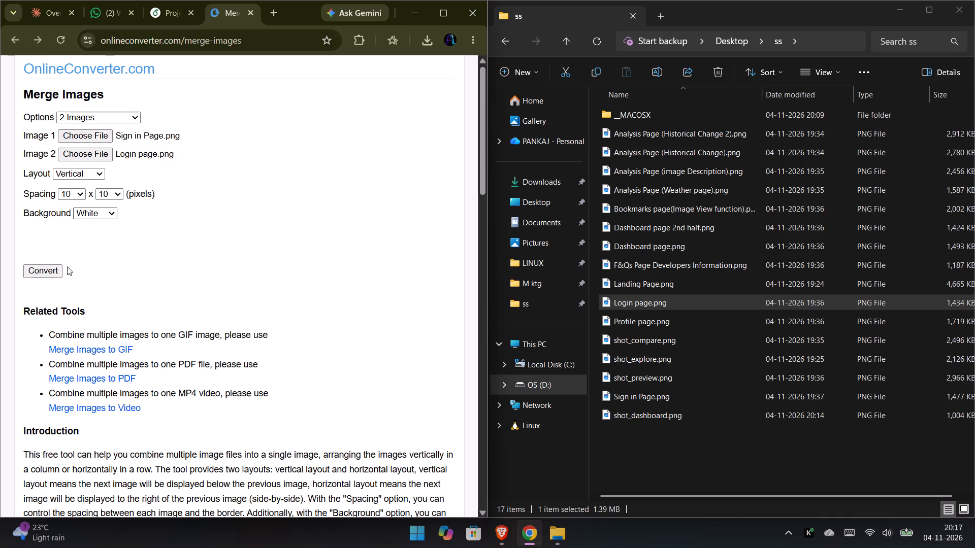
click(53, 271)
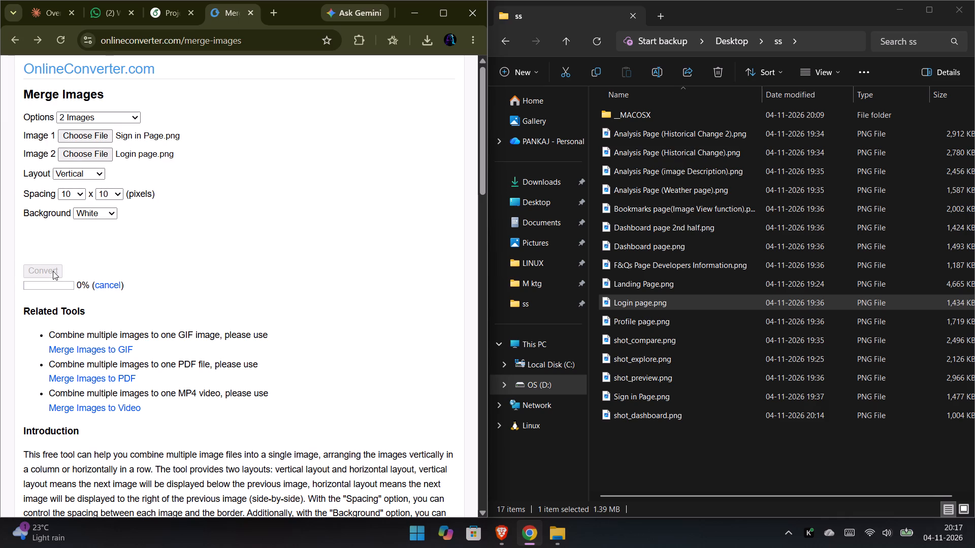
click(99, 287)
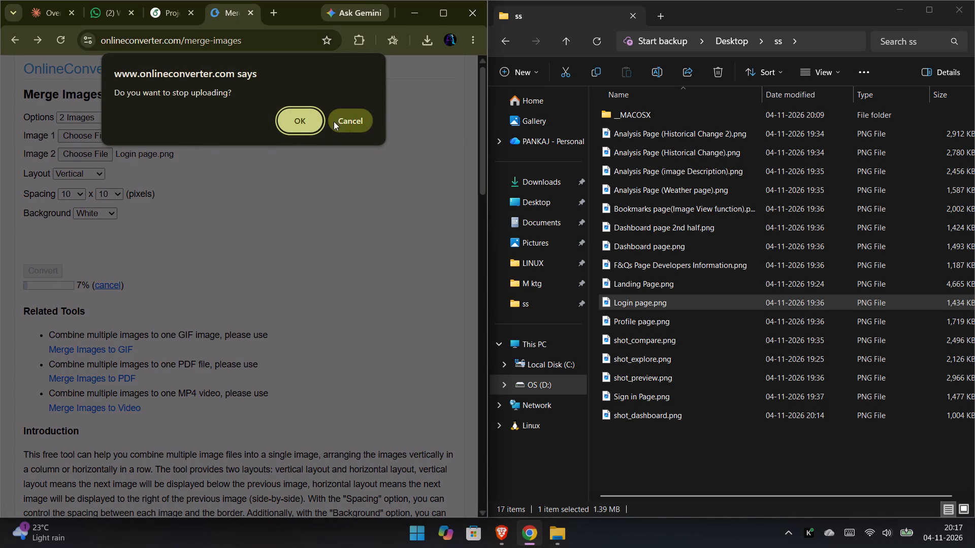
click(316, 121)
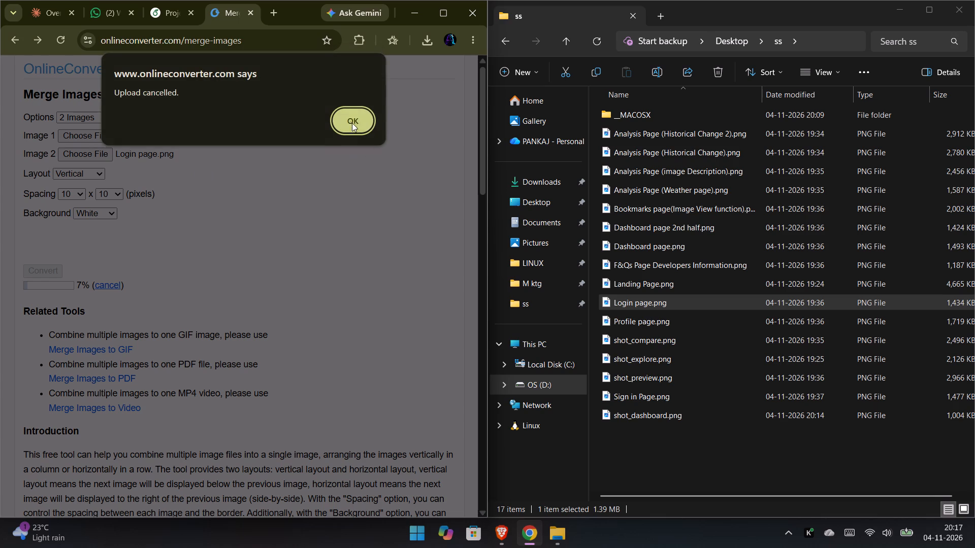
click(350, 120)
Set the merge layout to Horizontal and start converting the two images.
click(82, 177)
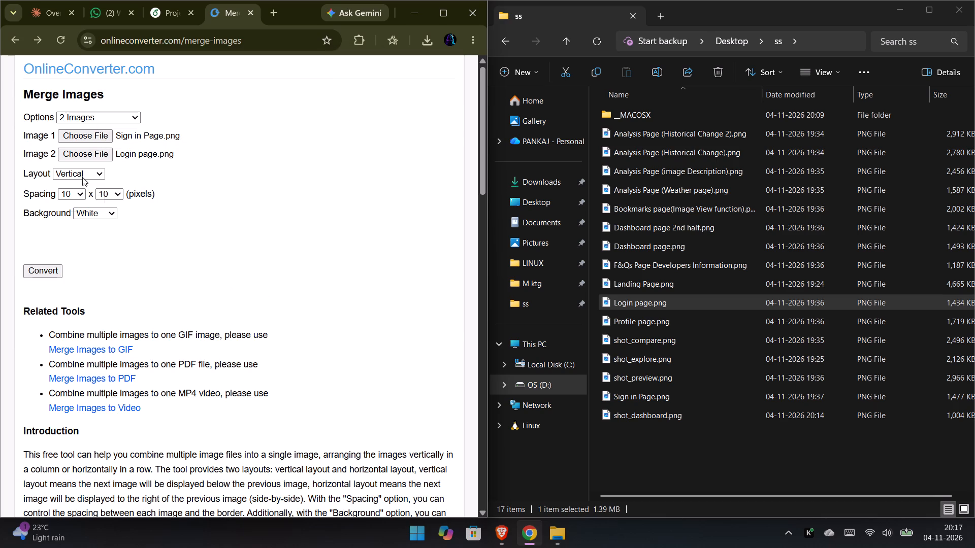
click(76, 207)
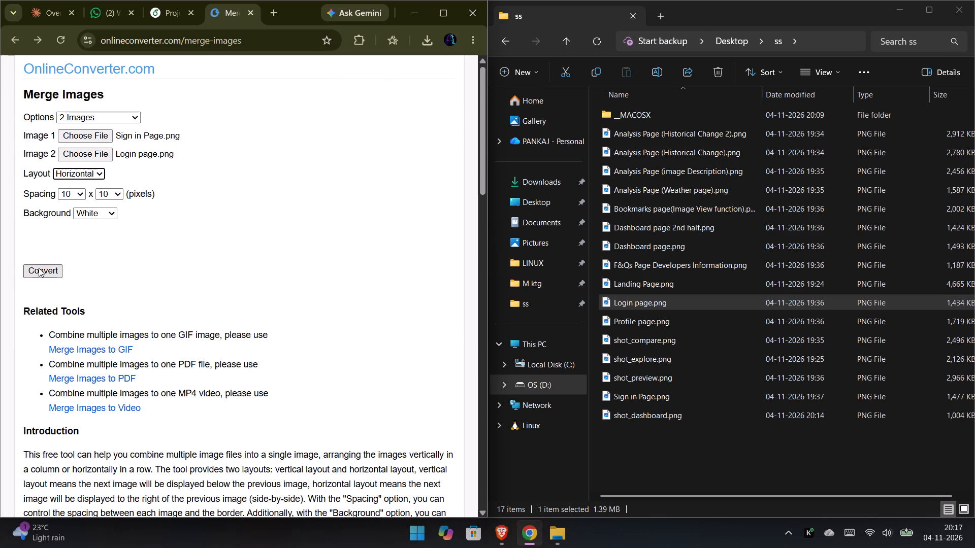
click(39, 268)
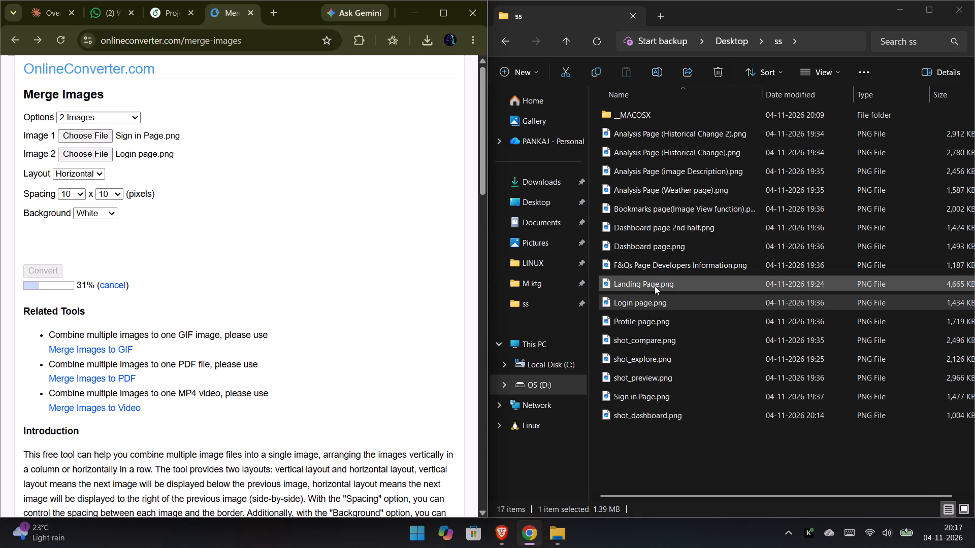
Copy the file name shot_login from the Figure 9.5 placeholder in the Overleaf report and return to the image converter.
click(166, 10)
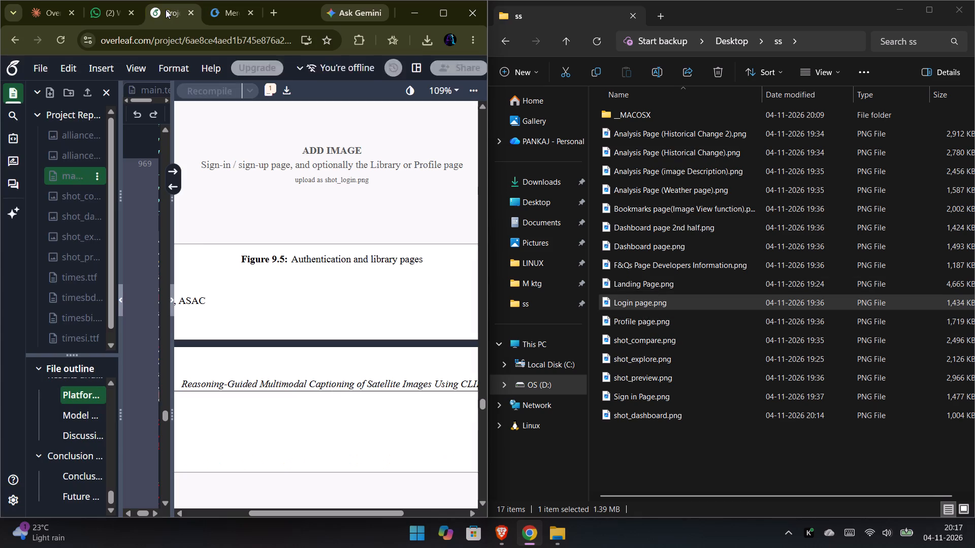
drag(325, 177, 354, 180)
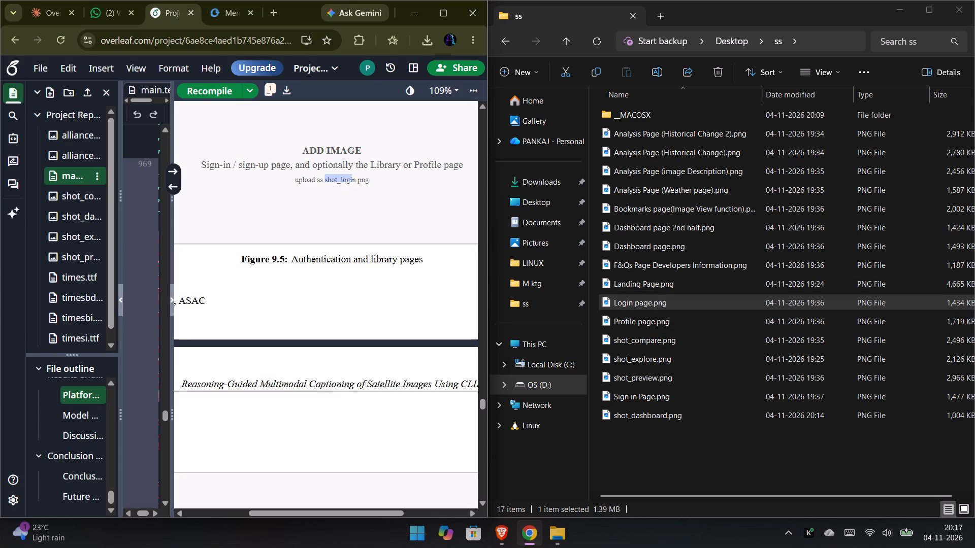
drag(354, 180, 355, 180)
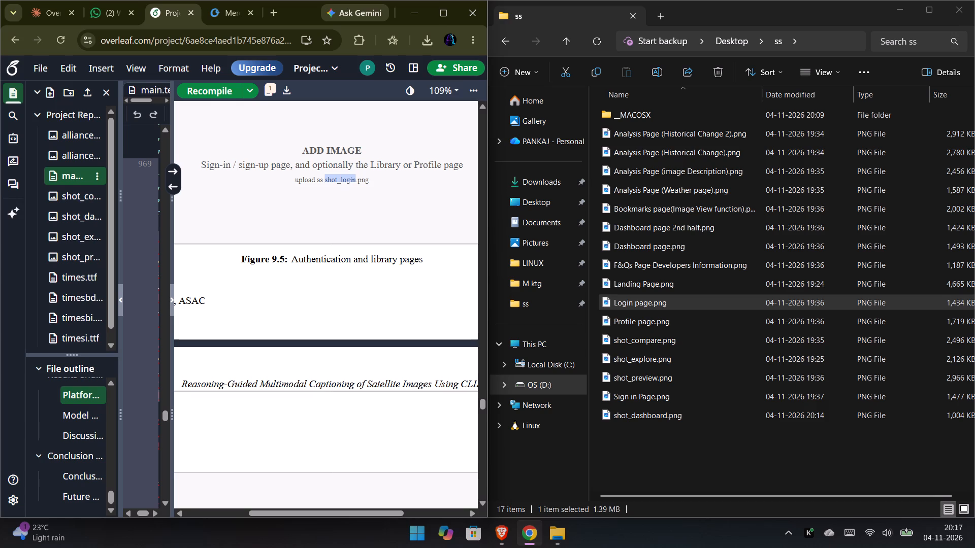
key(ctrl+c)
click(224, 14)
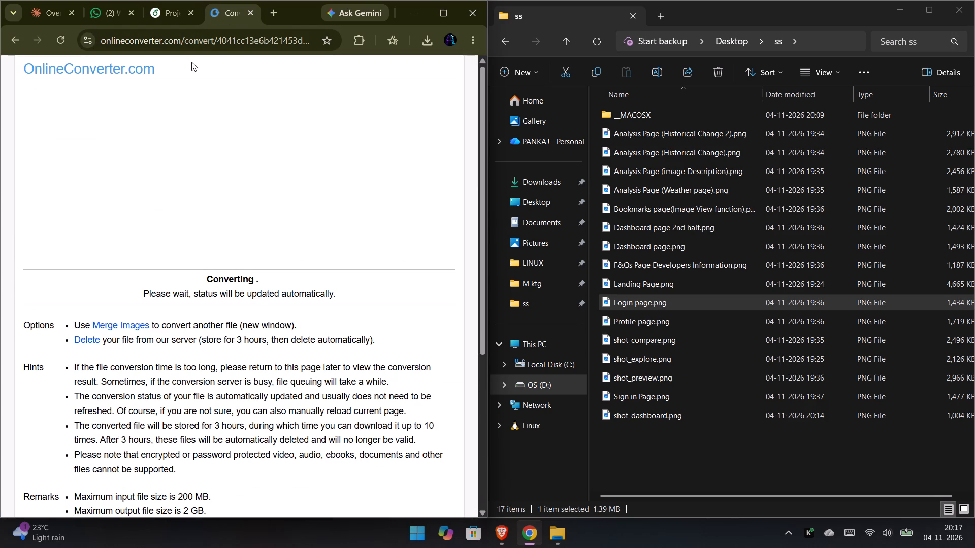
Examine the remaining image placeholders and the pages following Figure 9.5 in the Overleaf report preview.
click(157, 12)
scroll(299, 355, down, 1)
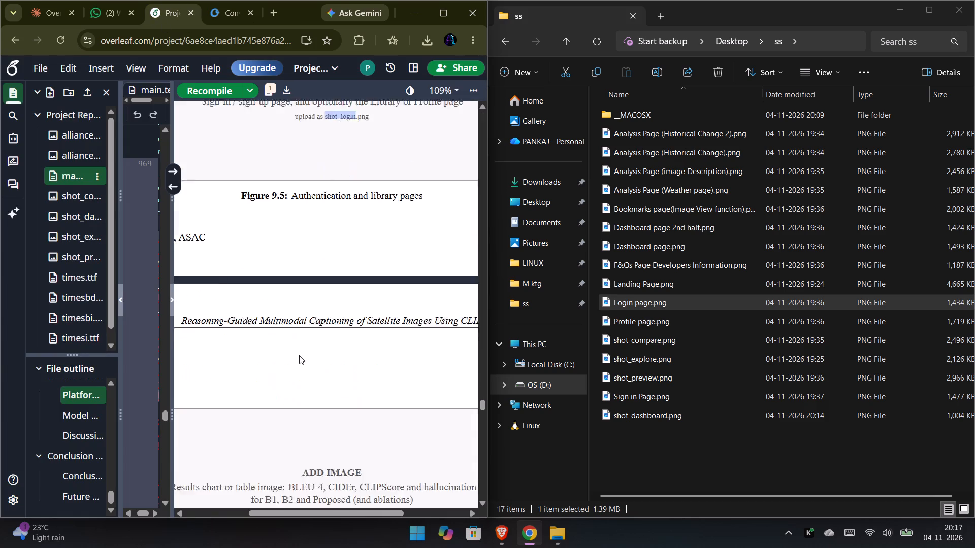
scroll(299, 355, down, 6)
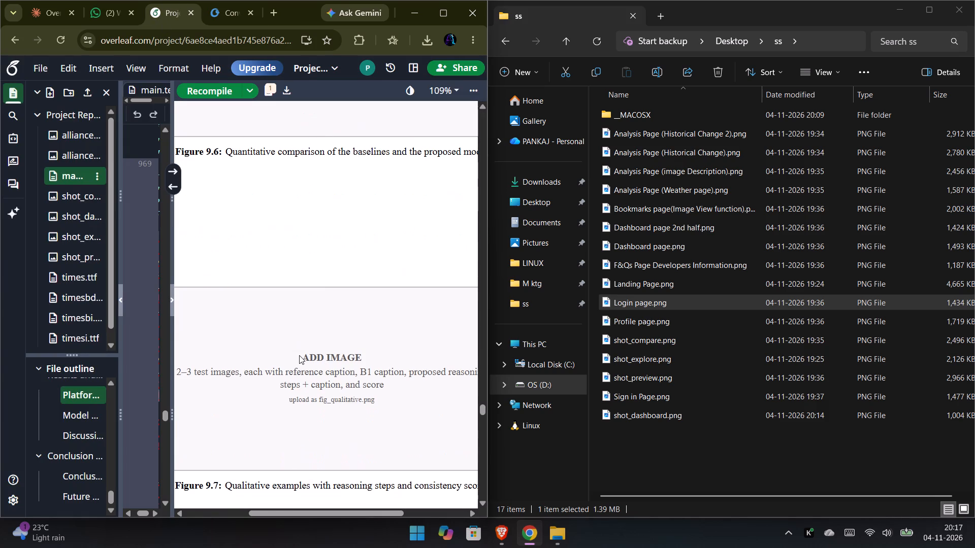
scroll(299, 355, down, 3)
scroll(299, 355, up, 1)
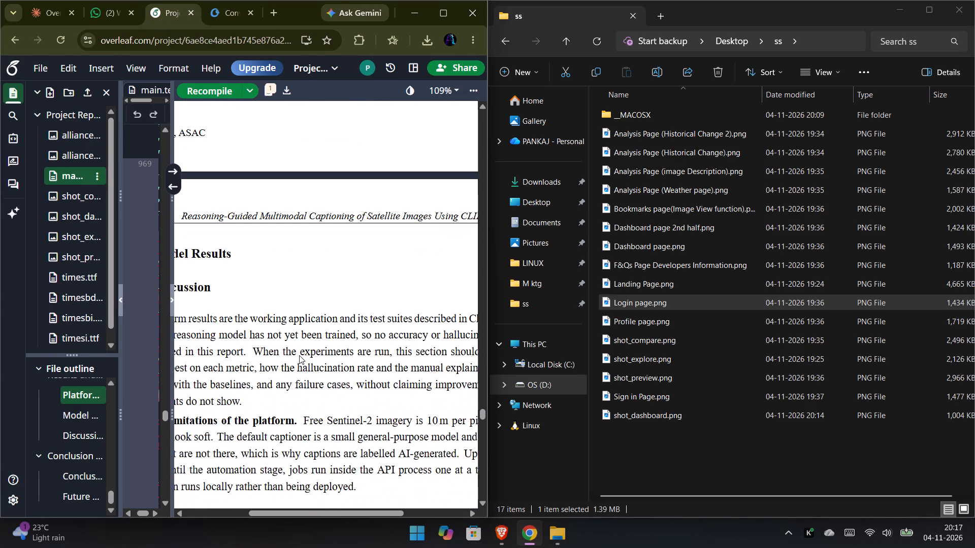
scroll(299, 355, up, 1)
scroll(299, 355, down, 8)
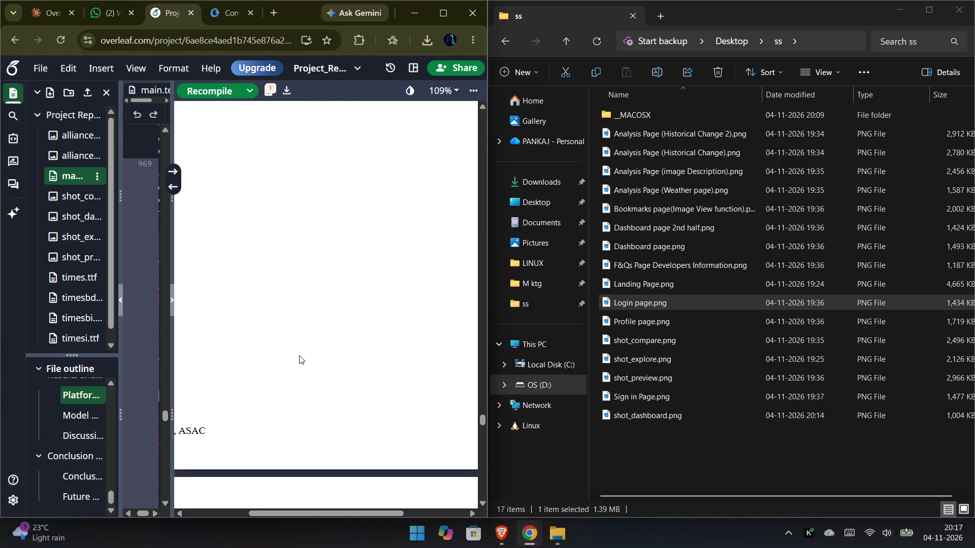
scroll(299, 355, down, 1)
scroll(299, 355, up, 1)
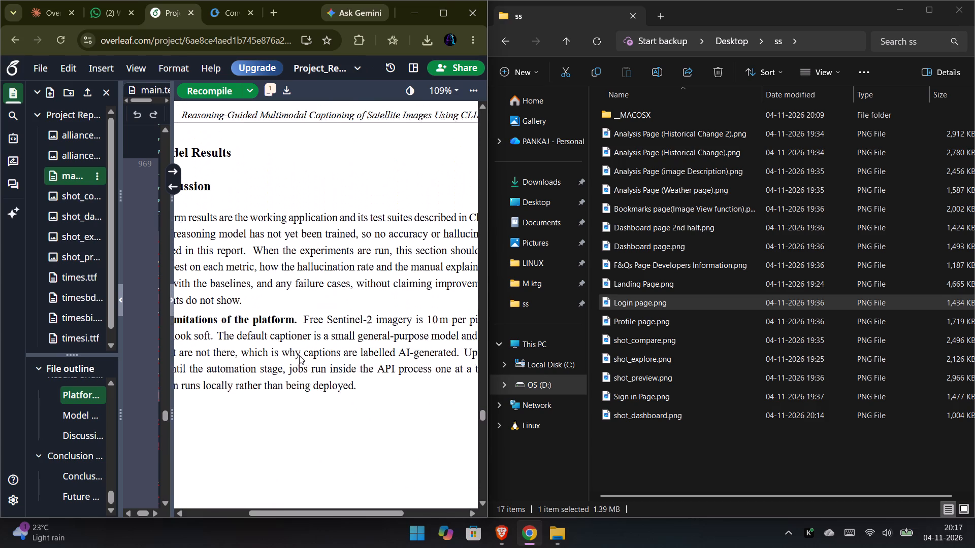
scroll(299, 355, up, 10)
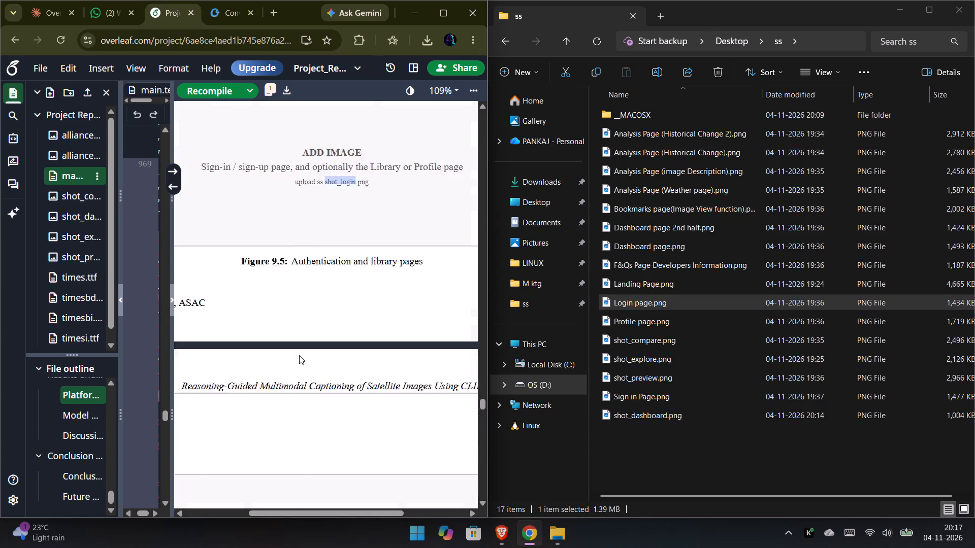
Download the merged image into the ss folder as shot_login.png, with the file type set to All Files.
click(218, 20)
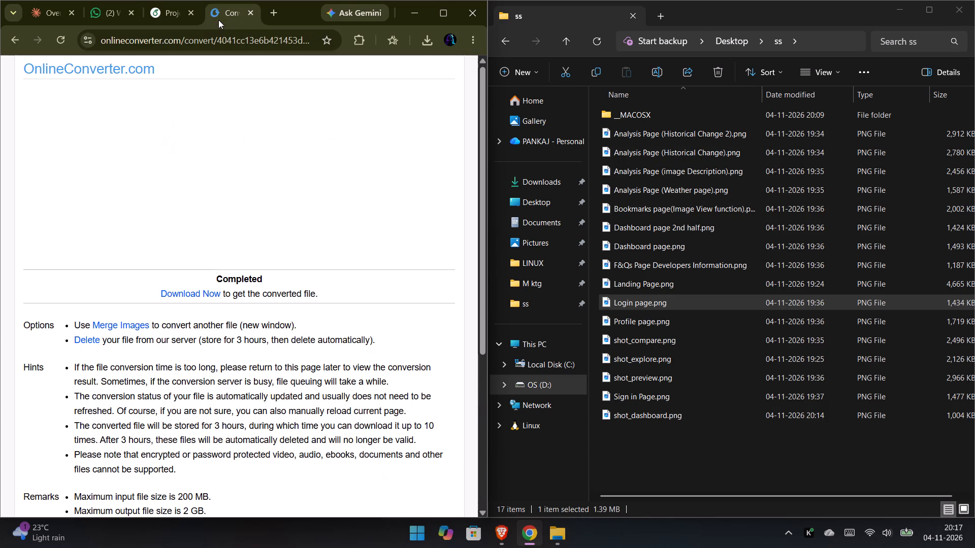
click(192, 295)
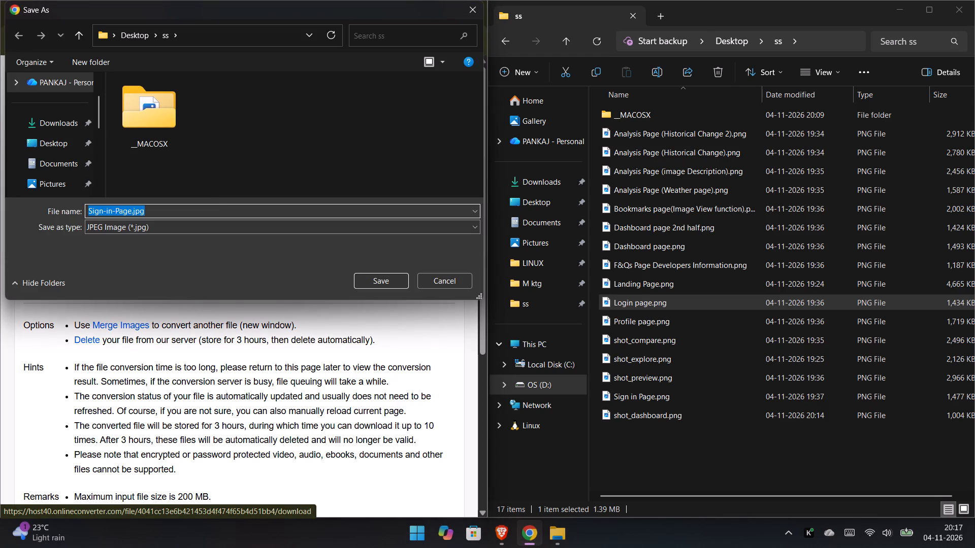
click(131, 210)
drag(131, 210, 84, 207)
click(148, 210)
key(BackSpace)
key(BackSpace)
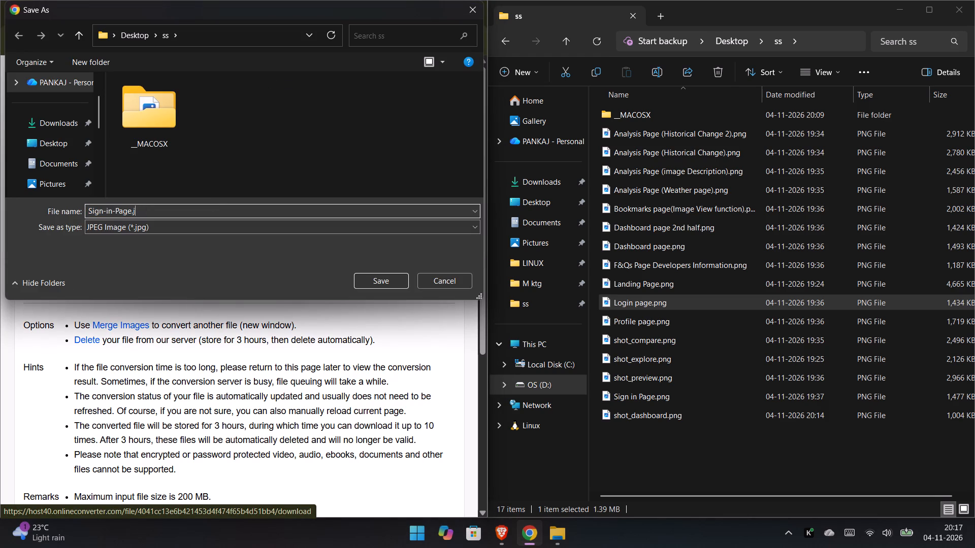
key(BackSpace)
text(png)
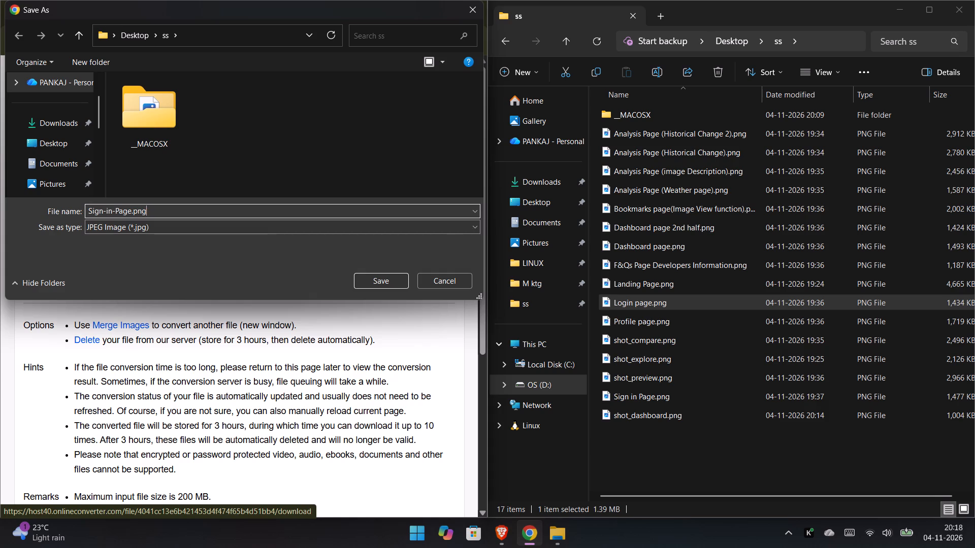
click(131, 213)
drag(131, 213, 88, 210)
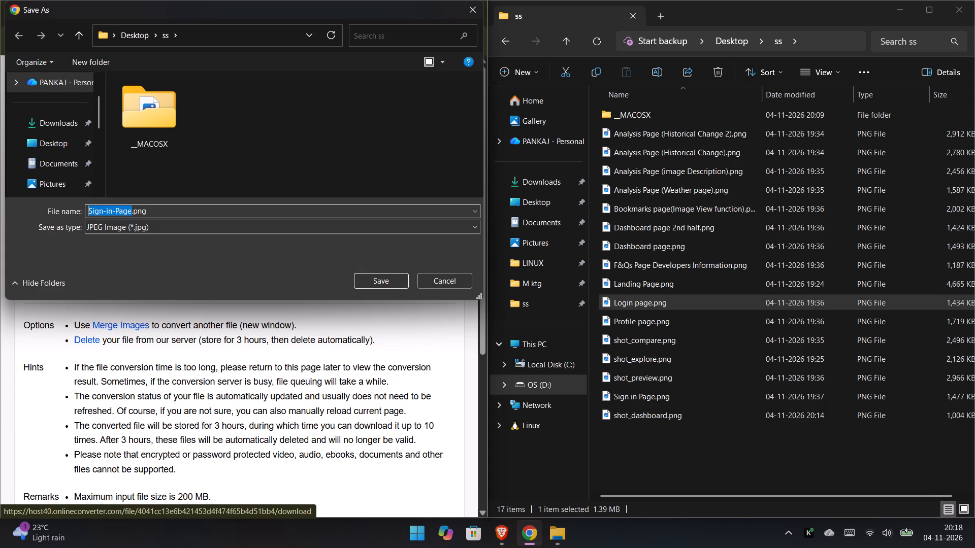
key(ctrl+v)
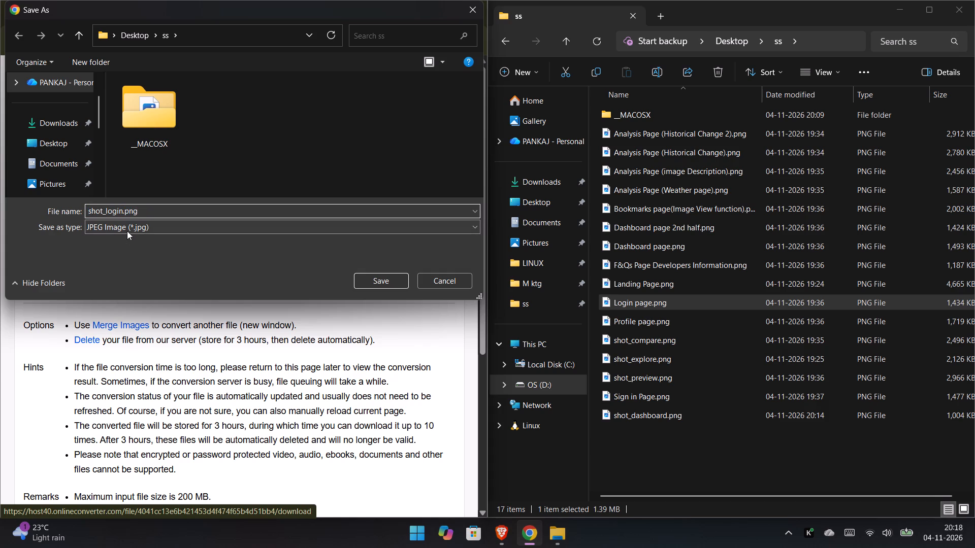
click(127, 231)
click(121, 253)
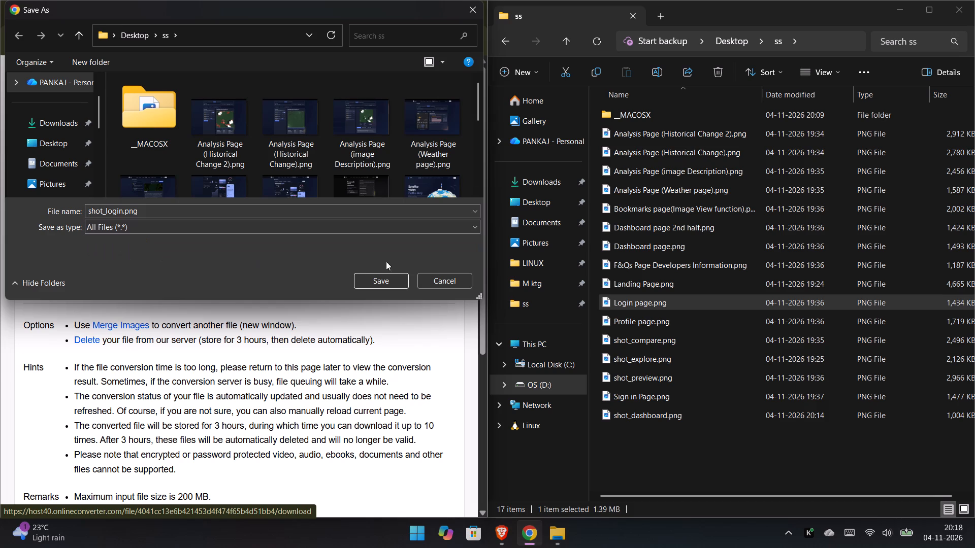
click(383, 278)
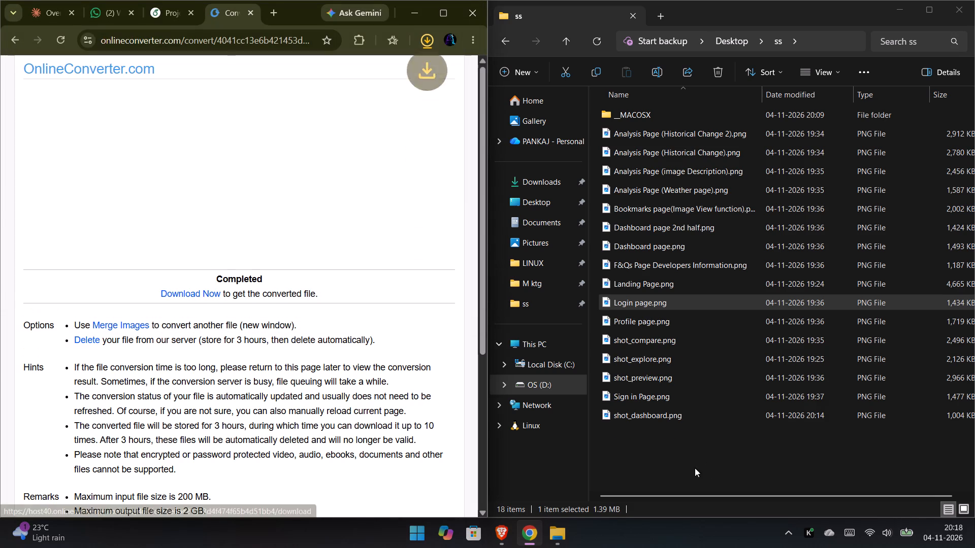
View the merged shot_login.png from the ss folder and close the viewer.
double_click(638, 436)
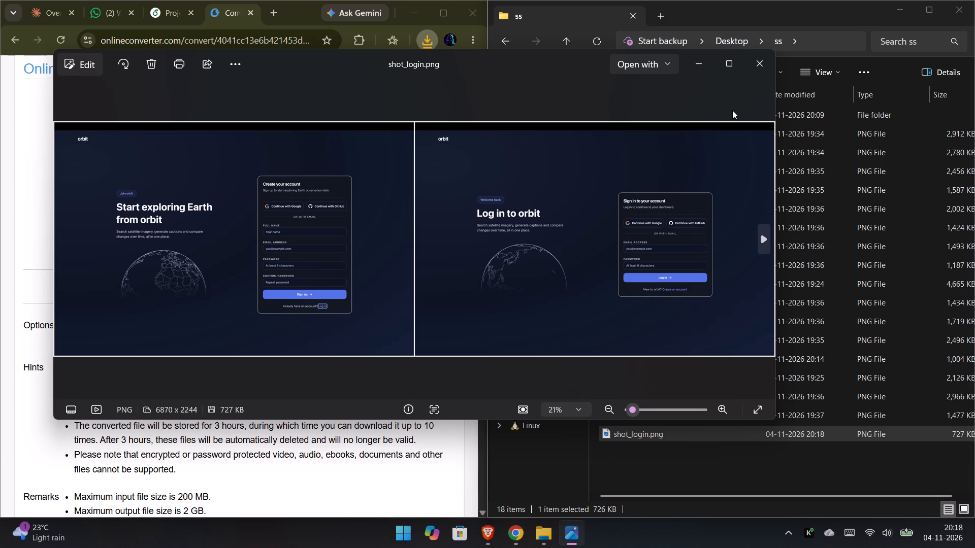
click(761, 71)
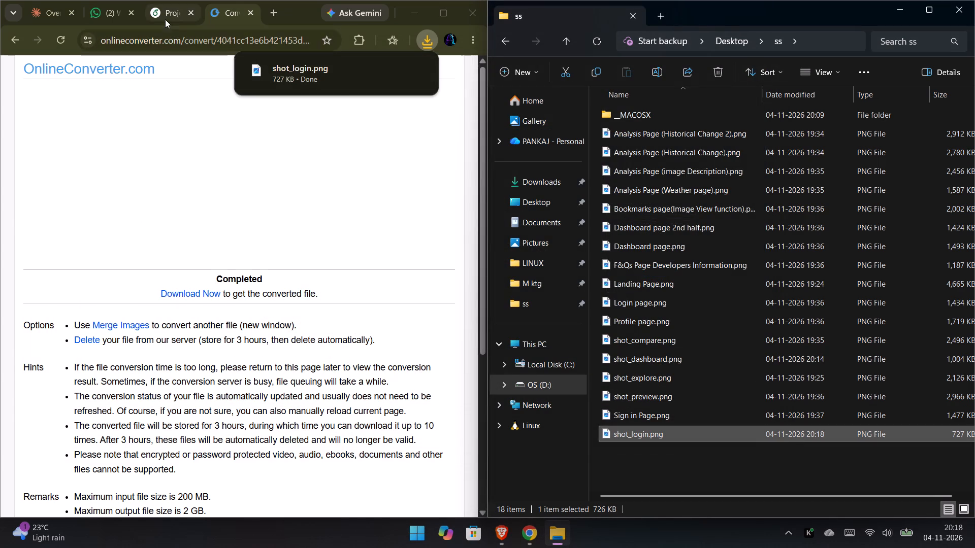
Upload the downloaded shot_login.png to the Overleaf project's files for Figure 9.5.
click(158, 8)
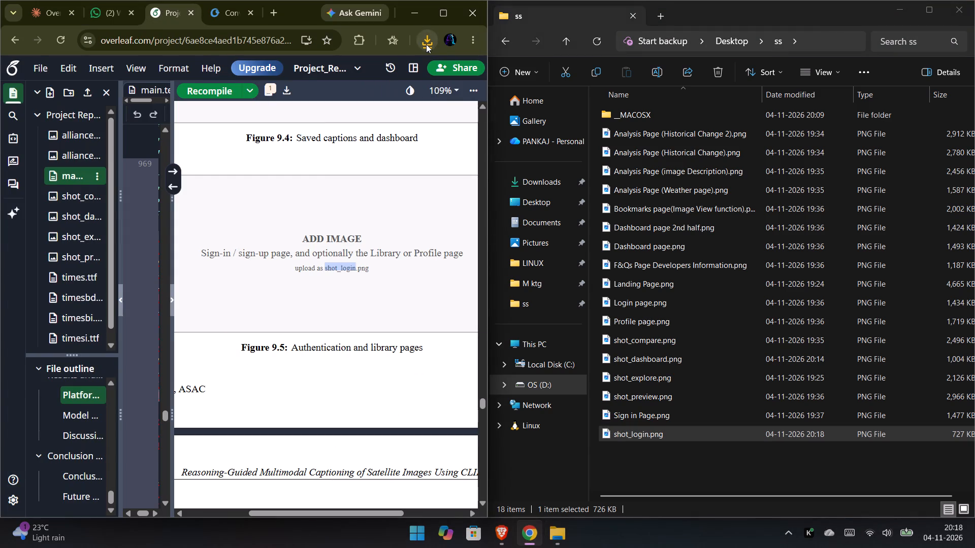
click(426, 44)
drag(318, 93, 90, 265)
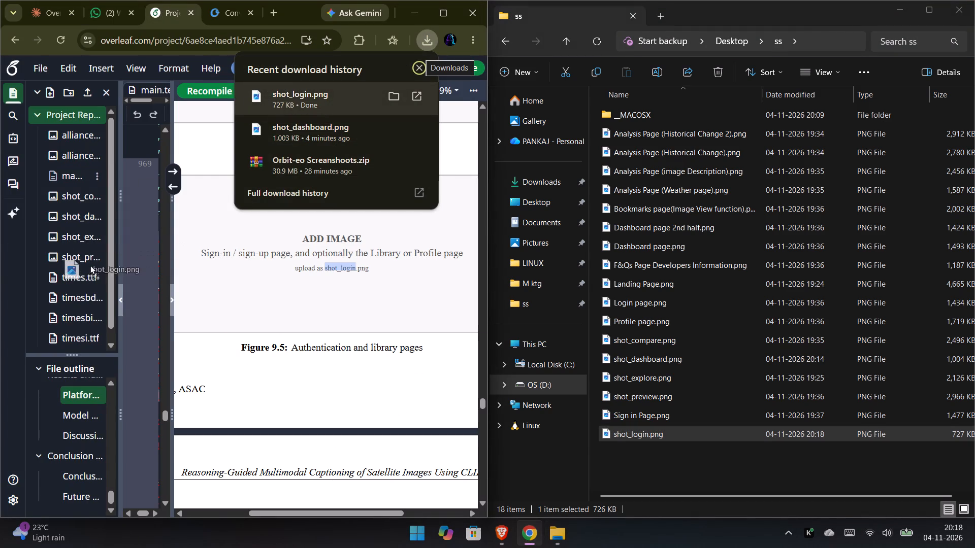
drag(90, 265, 82, 230)
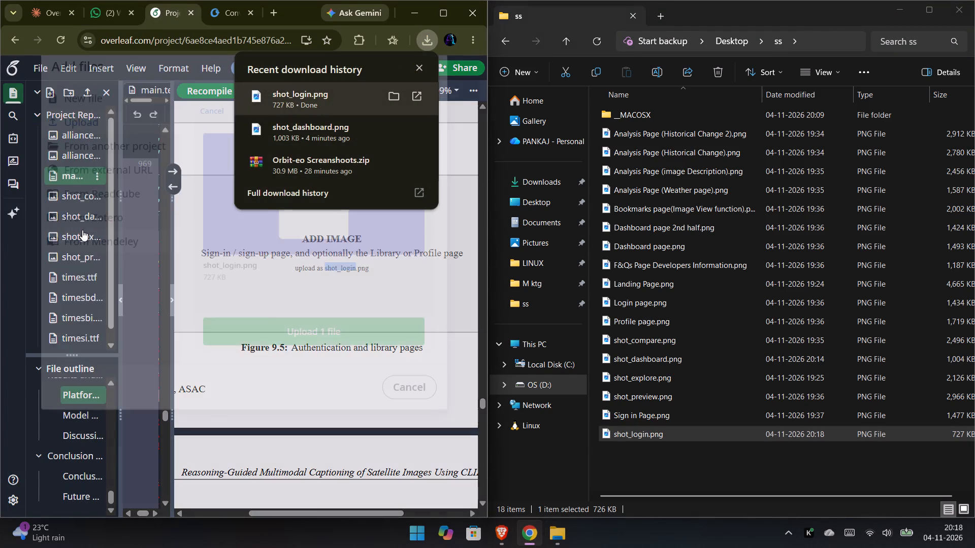
click(295, 357)
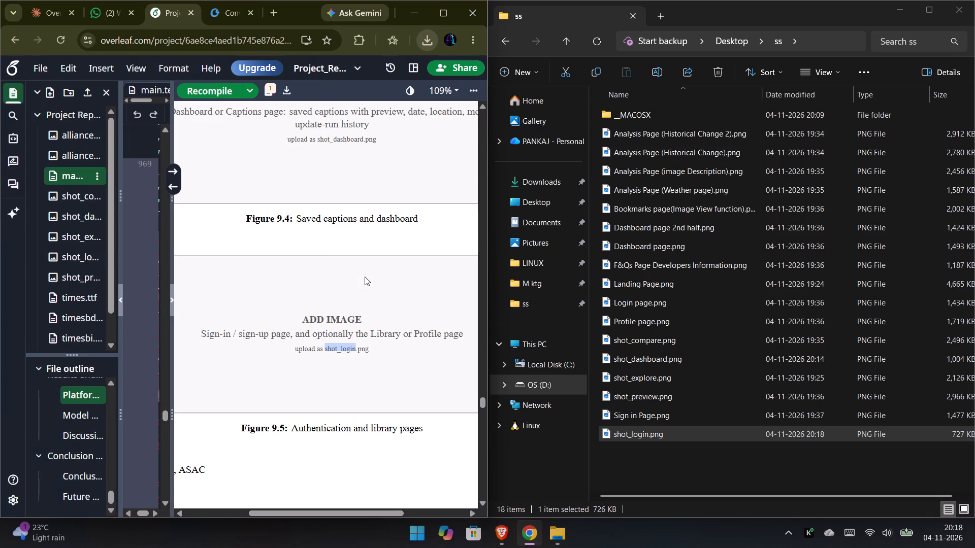
Examine the report preview past Figure 9.5 for the image required by the Figure 9.6 placeholder.
click(337, 402)
scroll(337, 402, down, 2)
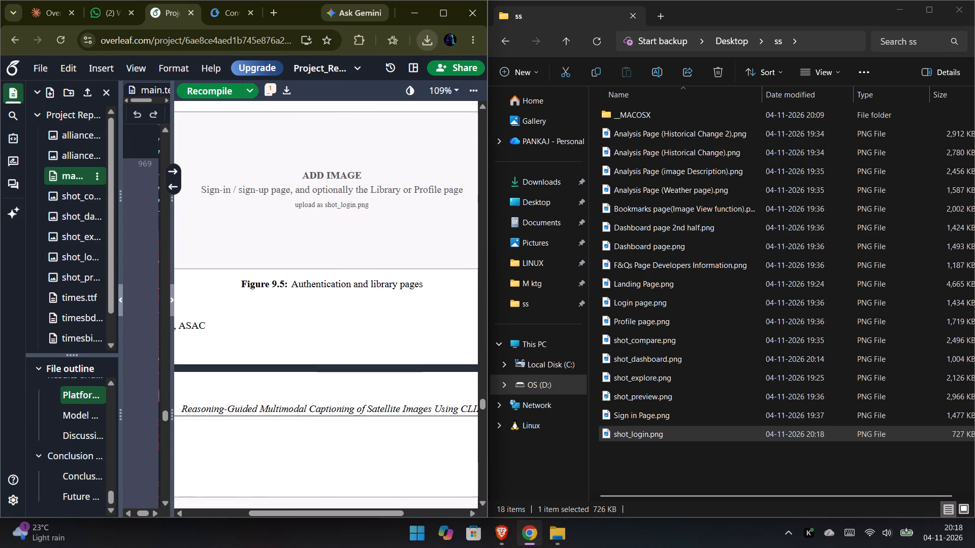
scroll(337, 402, down, 1)
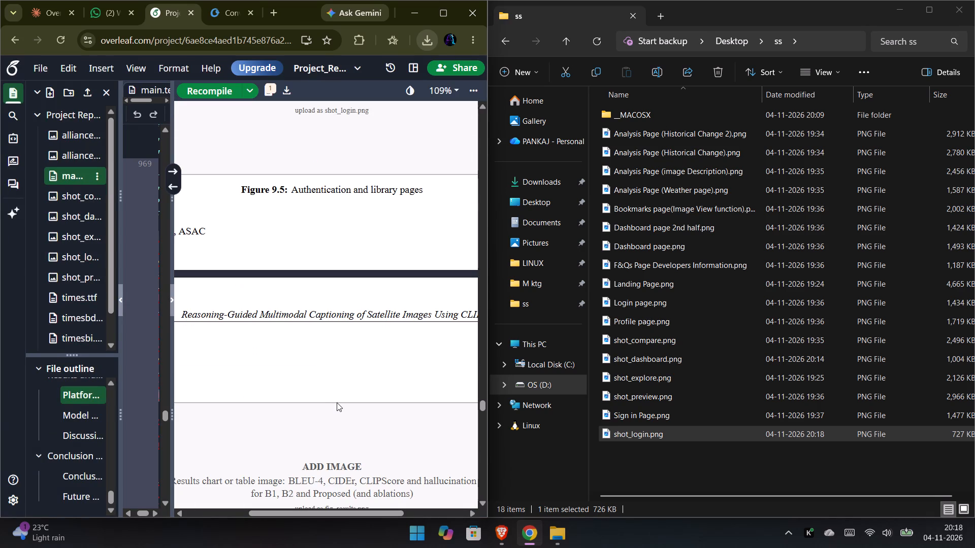
scroll(337, 402, down, 1)
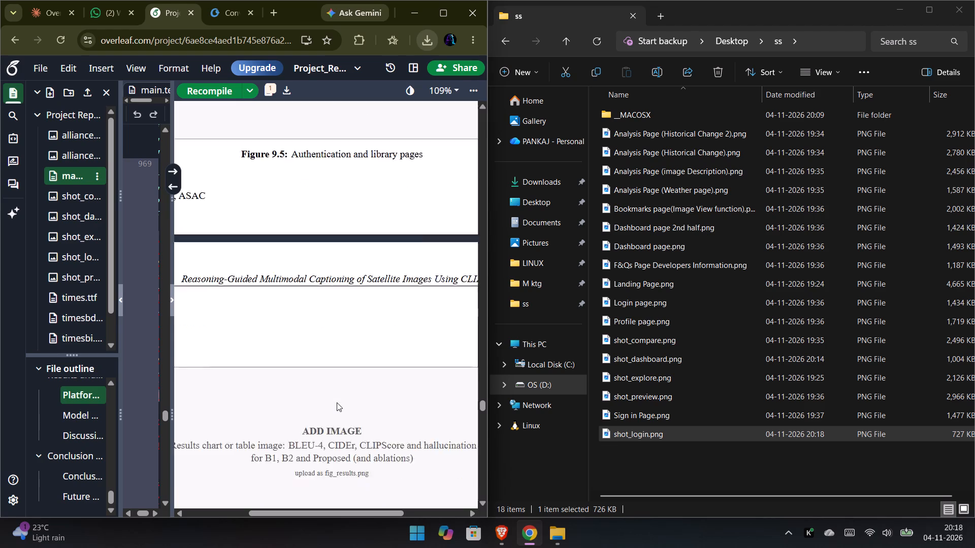
scroll(337, 402, down, 1)
scroll(338, 451, down, 2)
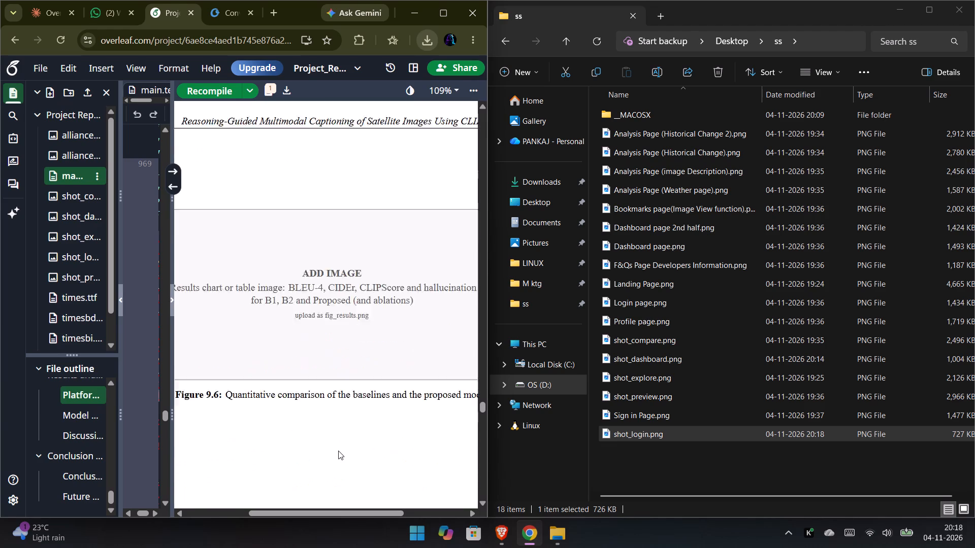
scroll(338, 451, down, 1)
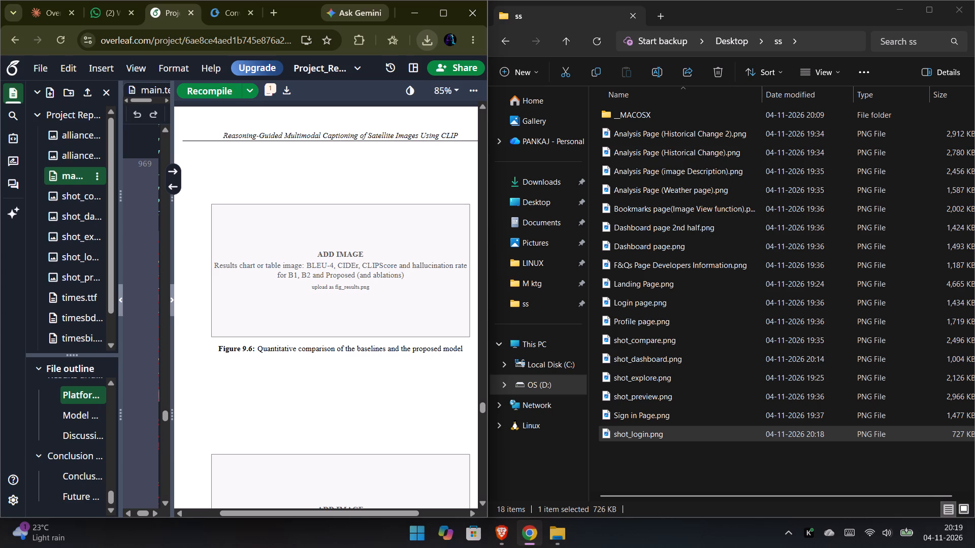
View Analysis Page (Historical Change).png, close it, and open Analysis Page (Historical Change 2).png from the ss folder.
double_click(658, 154)
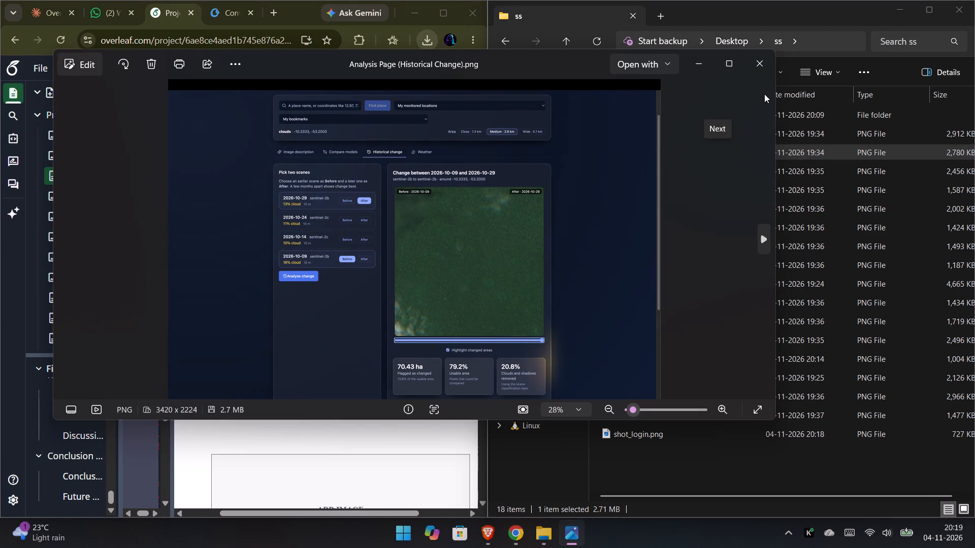
click(764, 73)
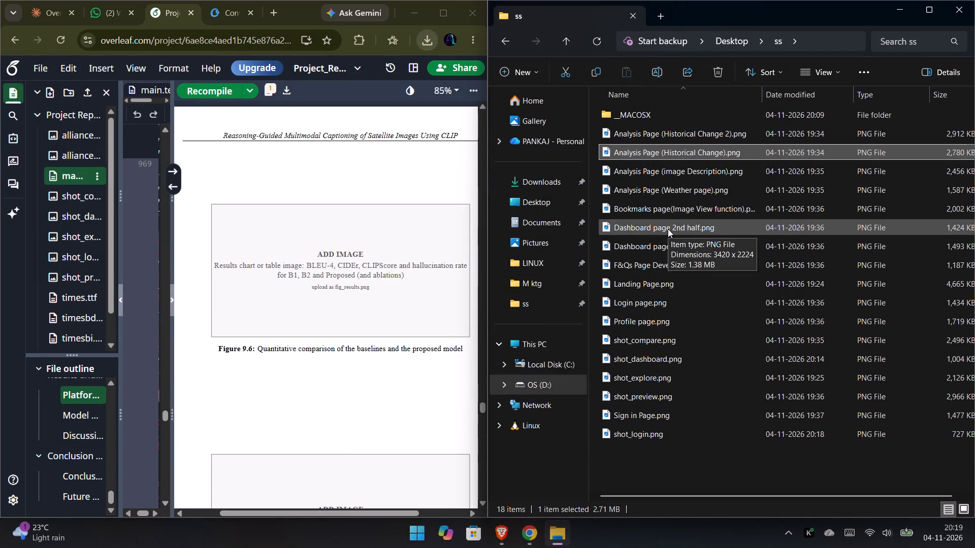
double_click(665, 134)
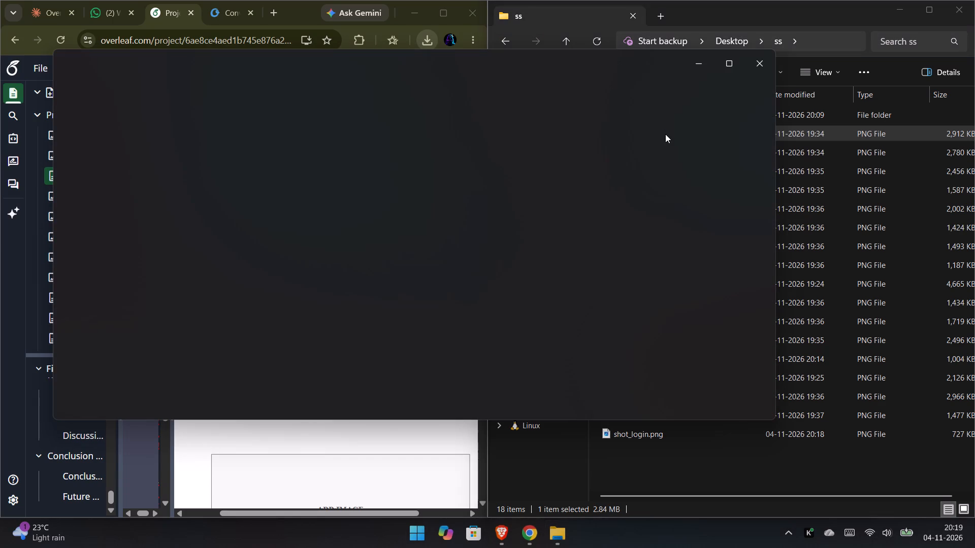
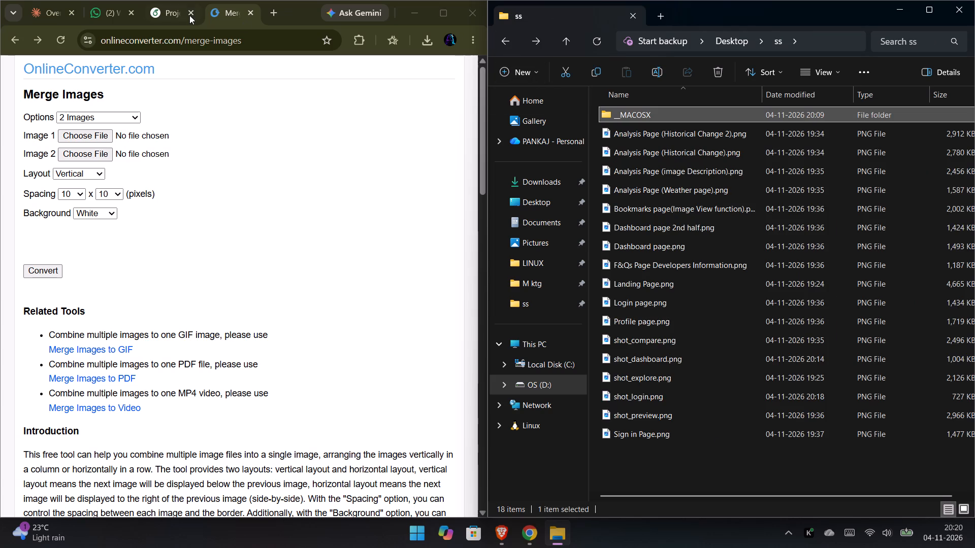
Compare the Figure 9.6 and 9.7 placeholders in the Overleaf preview with Analysis Page (image Description).png and Analysis Page (Historical Change).png.
click(169, 11)
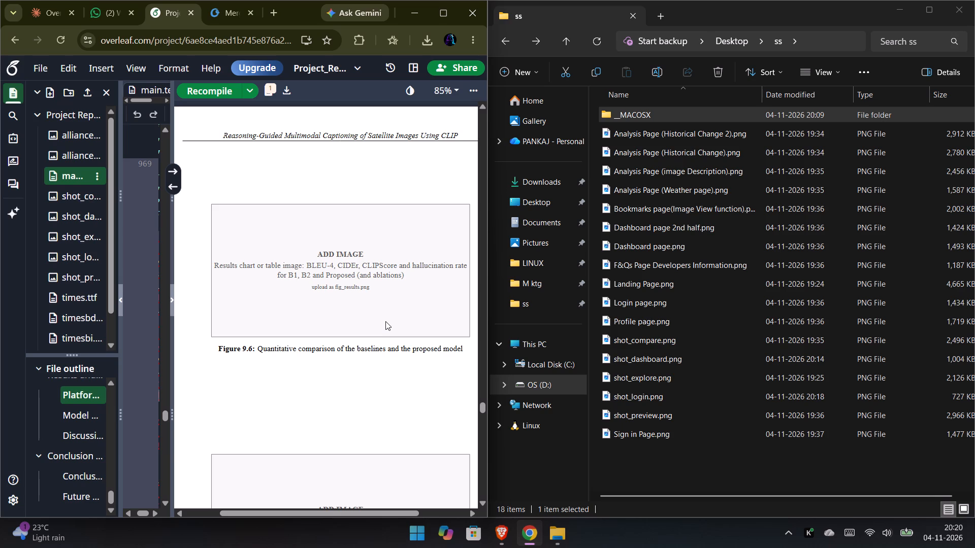
scroll(354, 372, down, 3)
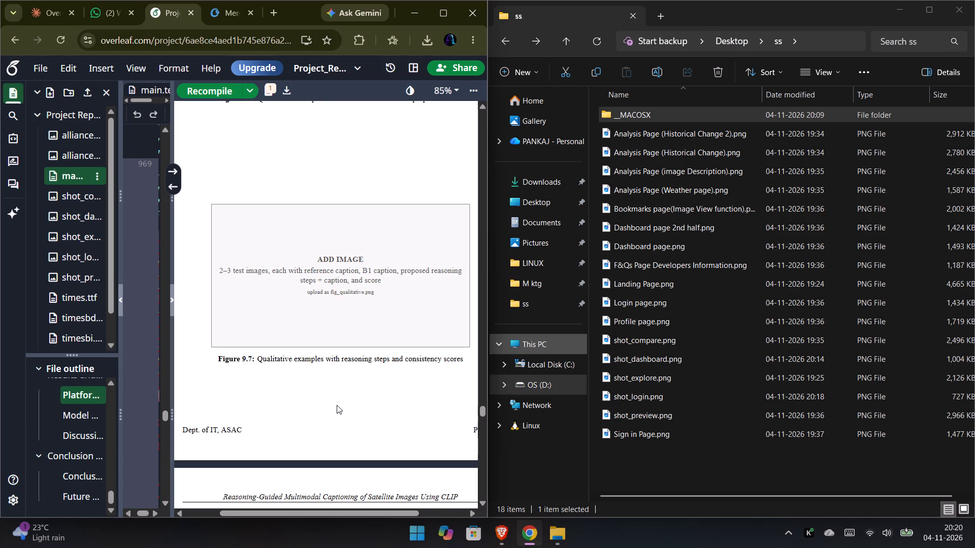
scroll(337, 405, down, 1)
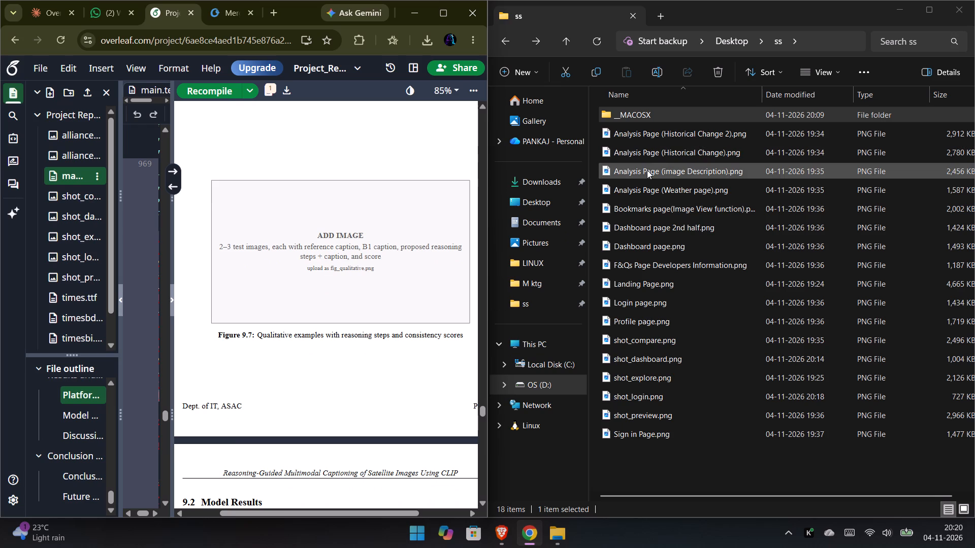
double_click(647, 170)
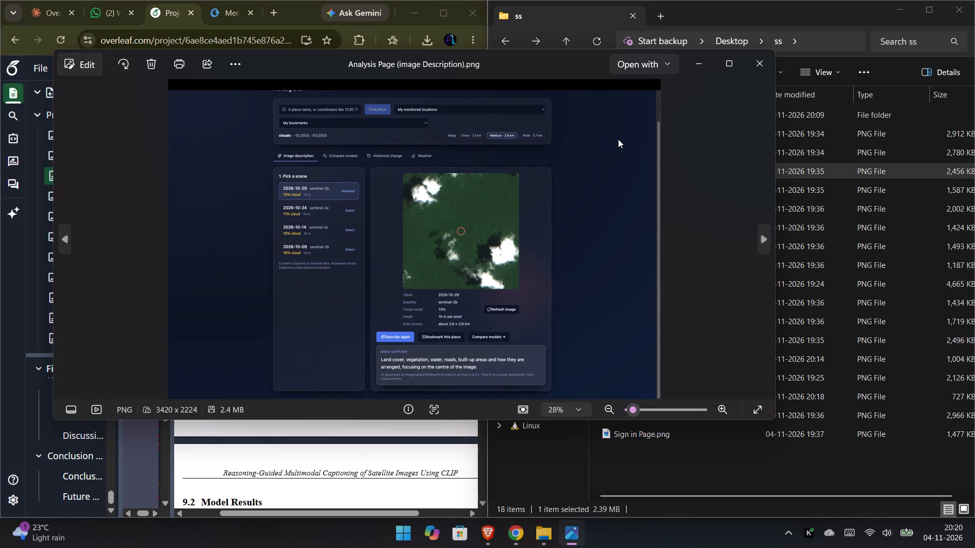
click(755, 63)
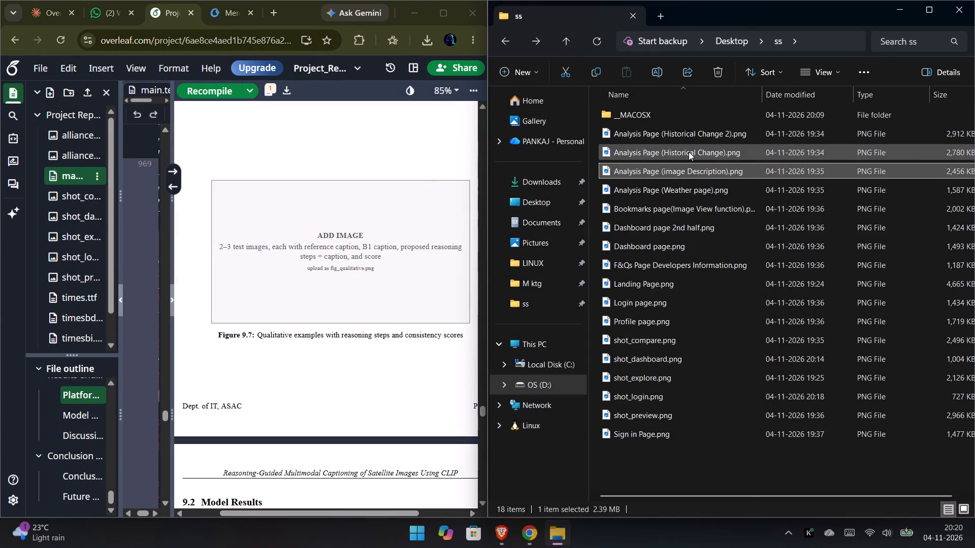
double_click(674, 158)
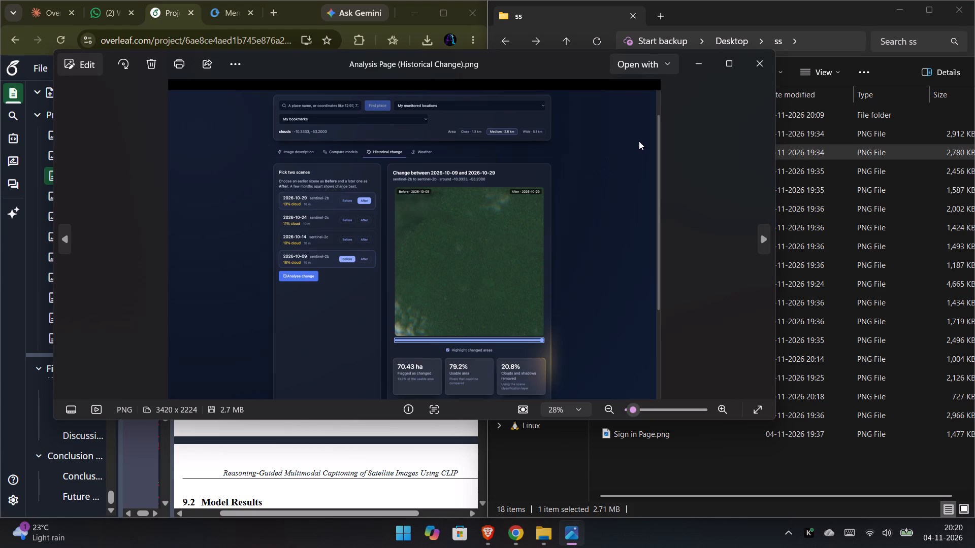
click(754, 56)
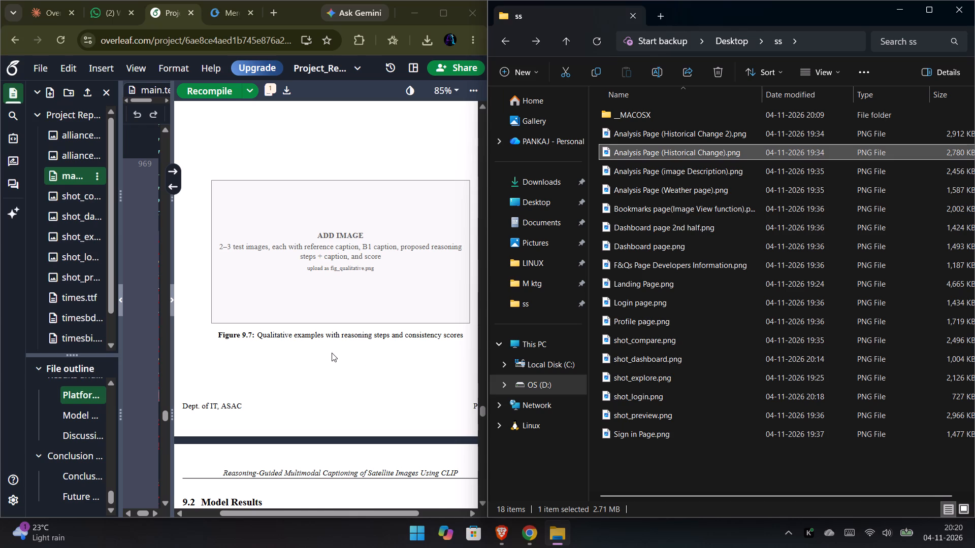
Examine the report preview past Figure 9.7, through the references and appendices, for remaining image placeholders.
scroll(332, 353, down, 5)
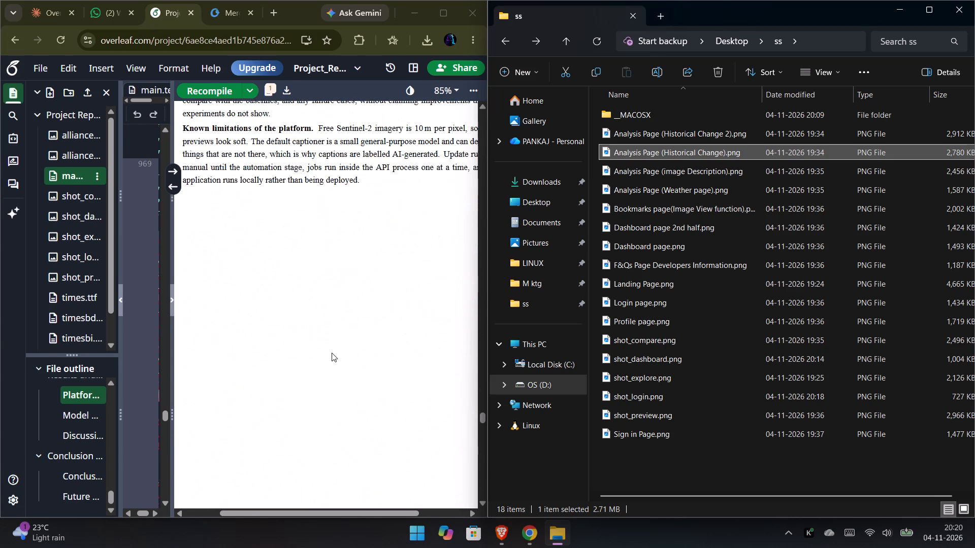
scroll(332, 353, down, 12)
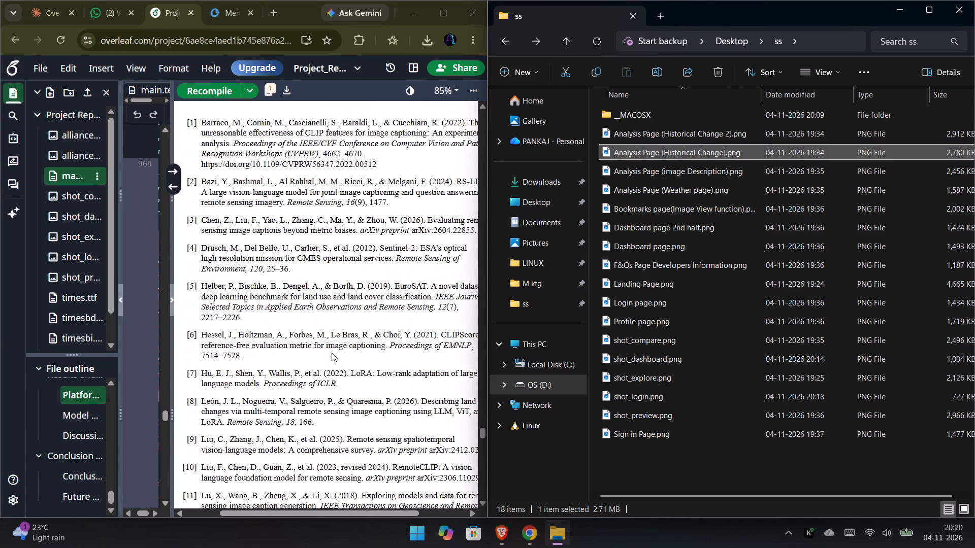
scroll(332, 353, down, 9)
scroll(332, 353, up, 5)
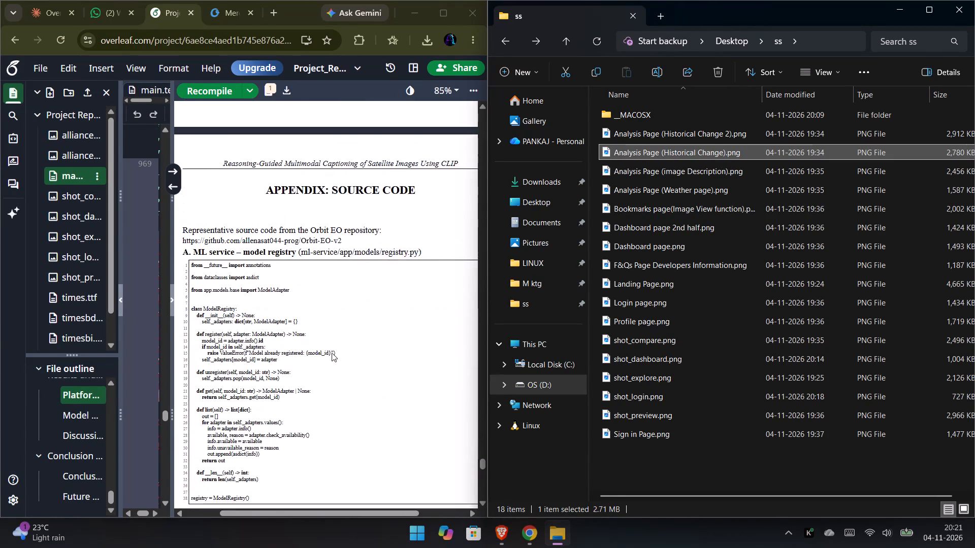
scroll(332, 353, up, 5)
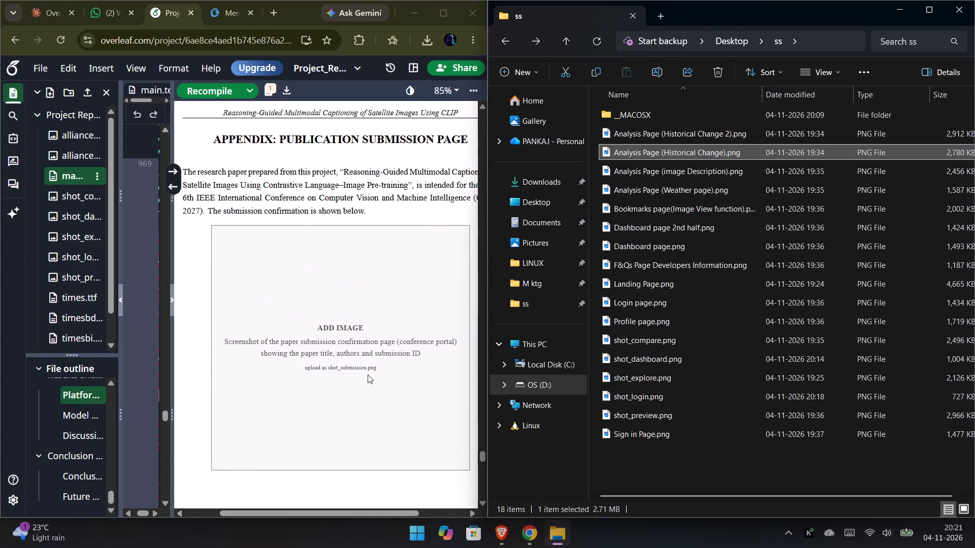
scroll(368, 374, up, 5)
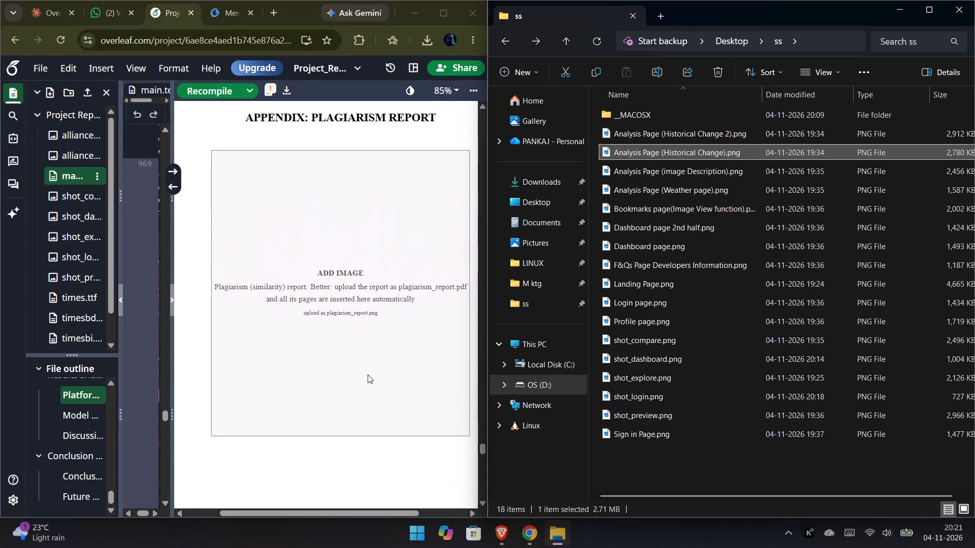
scroll(368, 374, up, 7)
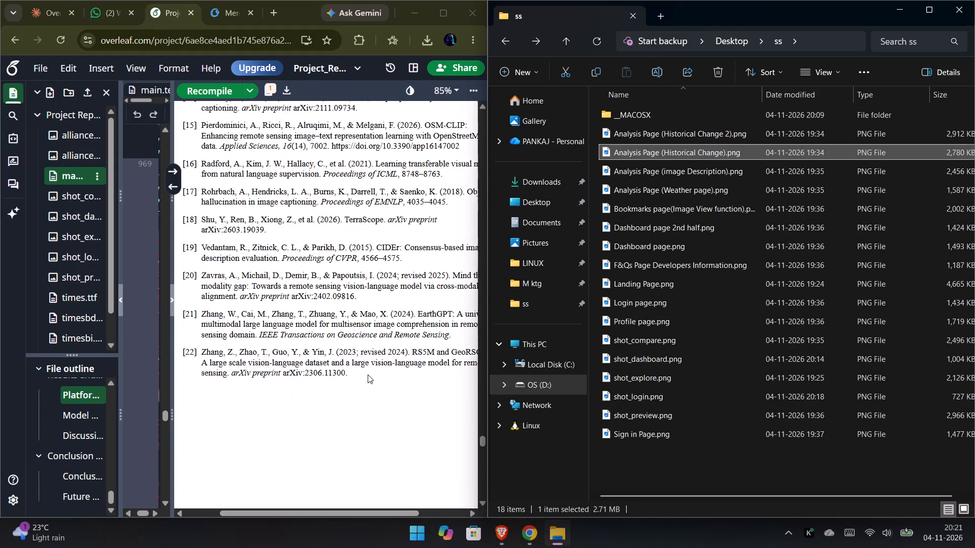
Go back to the Chapter 9 model results figures and reread the Figure 9.6 and Figure 9.7 placeholder requirements.
scroll(368, 374, up, 8)
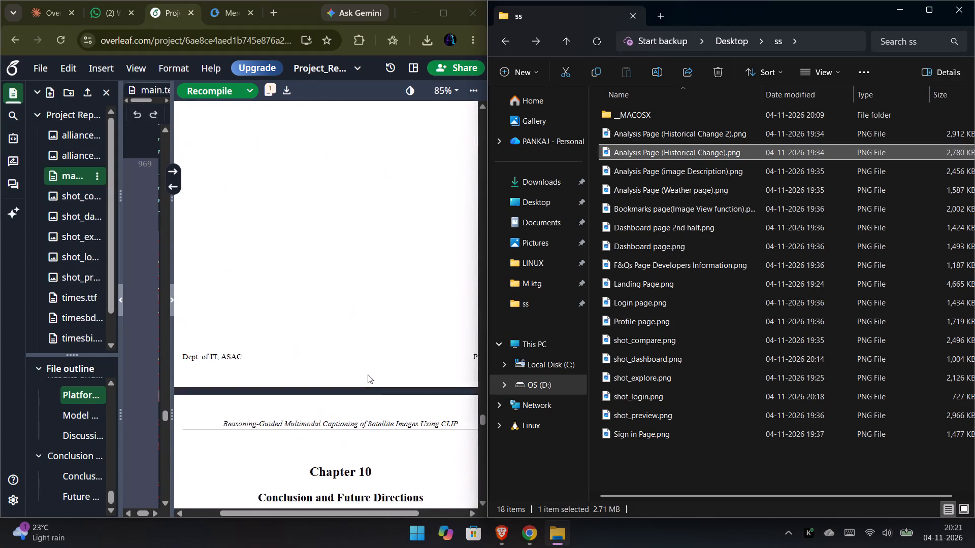
scroll(368, 374, up, 7)
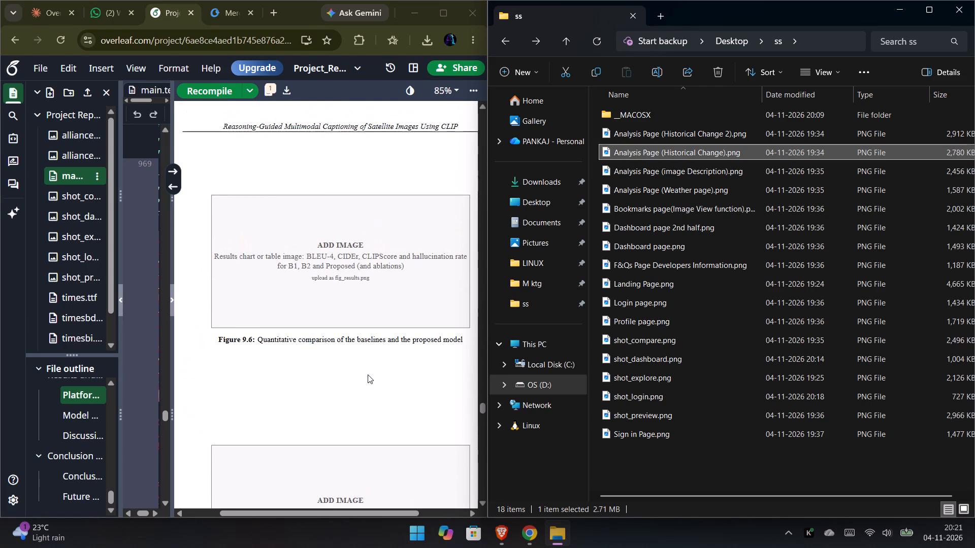
scroll(368, 374, down, 7)
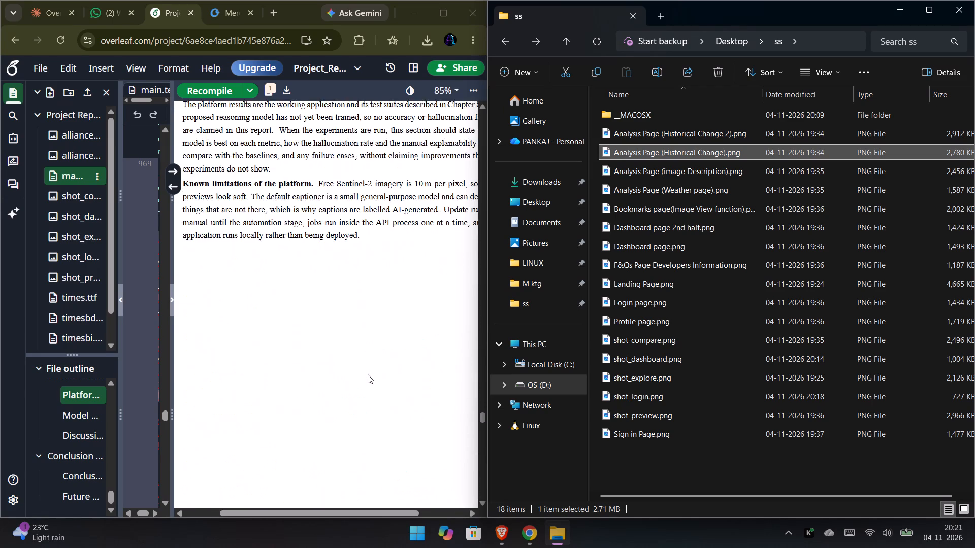
scroll(368, 374, up, 7)
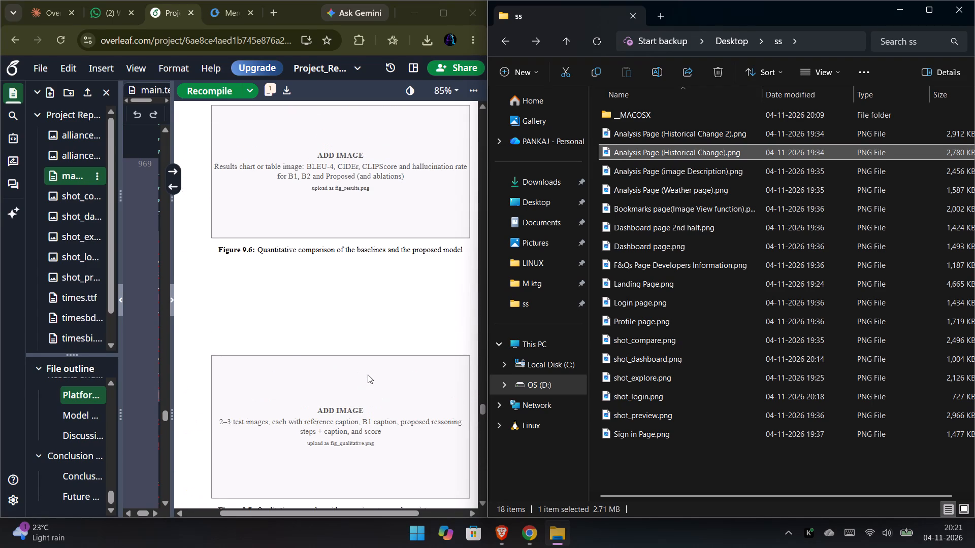
scroll(368, 374, up, 1)
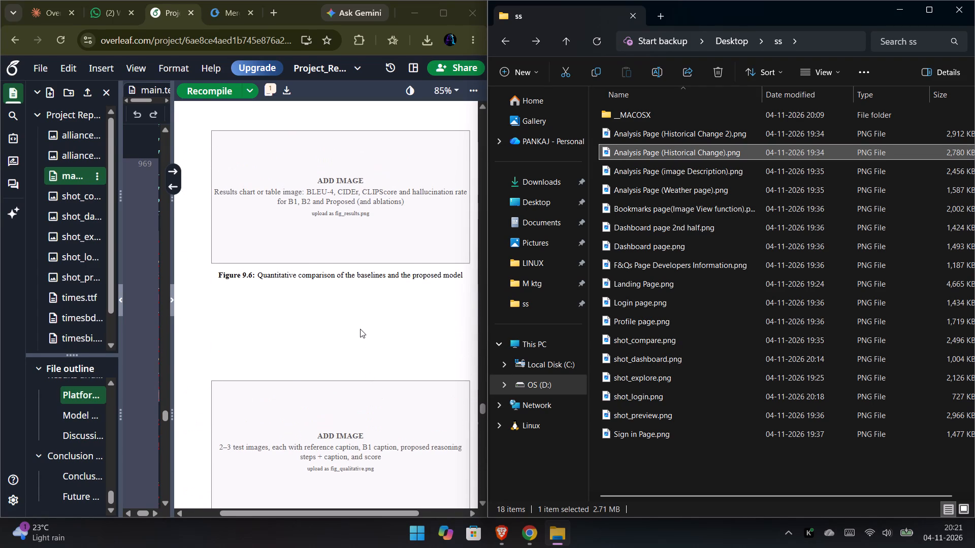
scroll(360, 329, down, 1)
scroll(360, 329, up, 3)
Review the image placeholders from Figure 9.5 back through Figure 9.1 to Figure 8.1 in the report preview.
scroll(360, 329, up, 3)
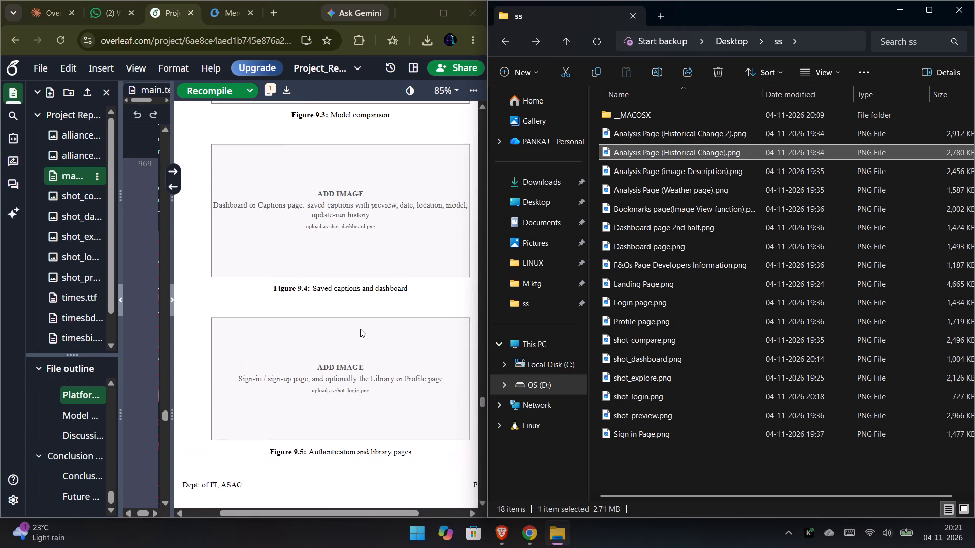
scroll(360, 329, up, 2)
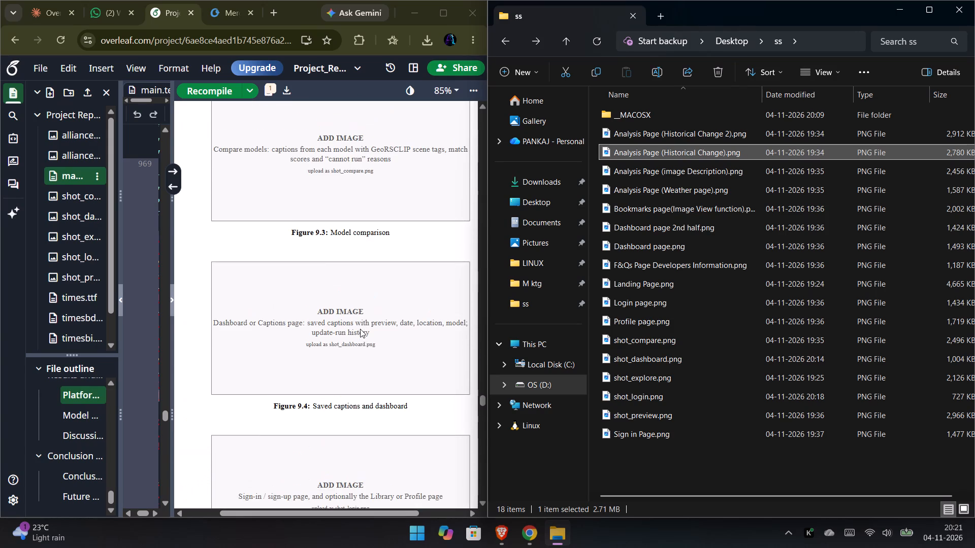
scroll(360, 329, up, 5)
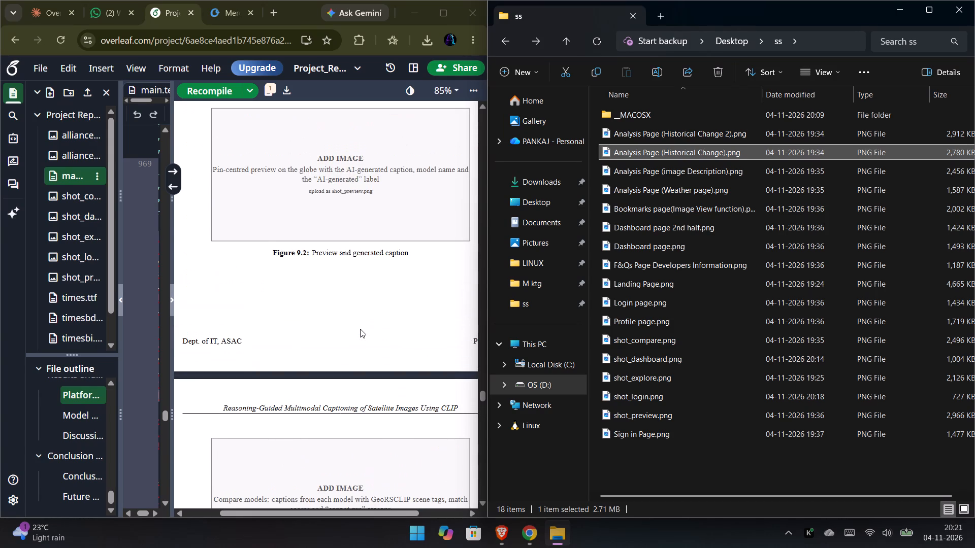
scroll(360, 329, up, 3)
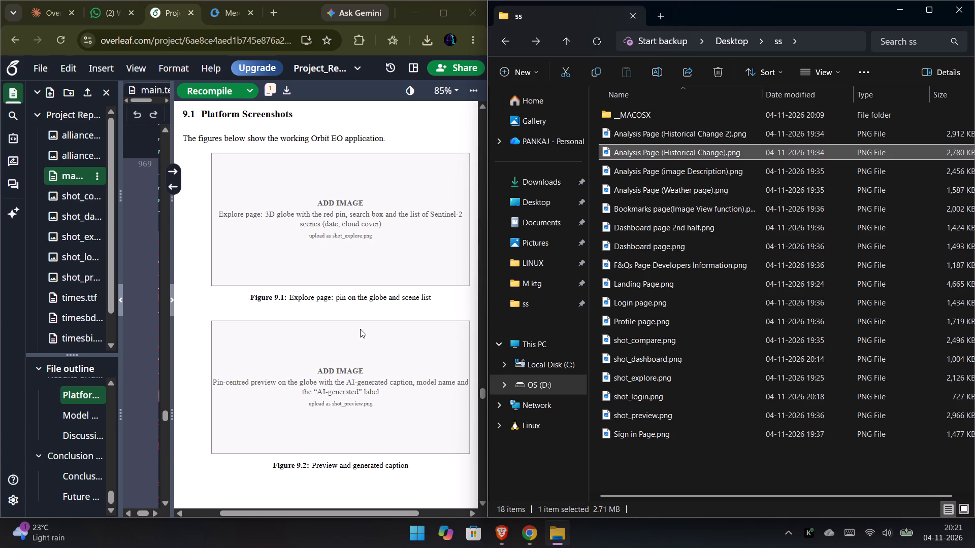
scroll(360, 329, up, 4)
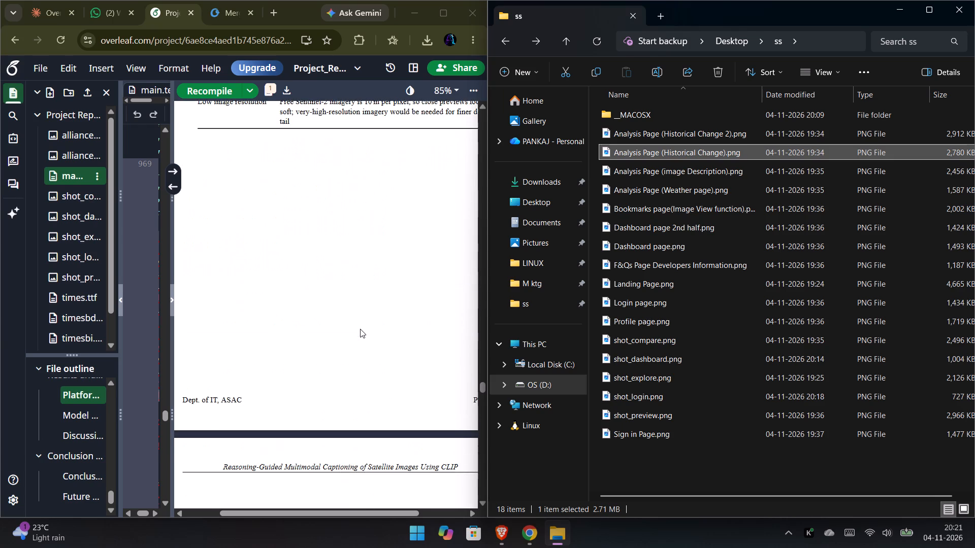
scroll(360, 329, up, 6)
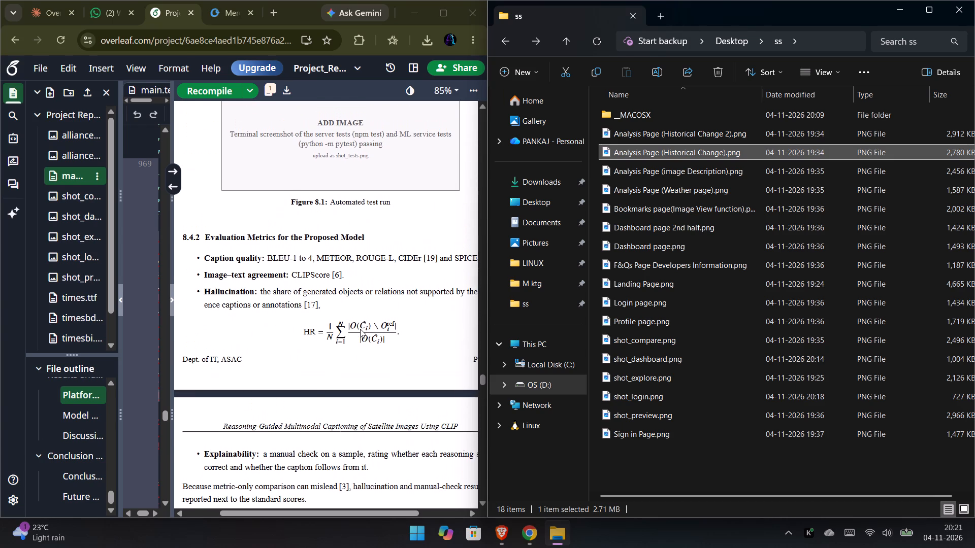
Check the report preview from Figure 8.1 back through Chapters 7 and 6 to the Chapter 5 requirements tables for image placeholders.
scroll(360, 329, up, 9)
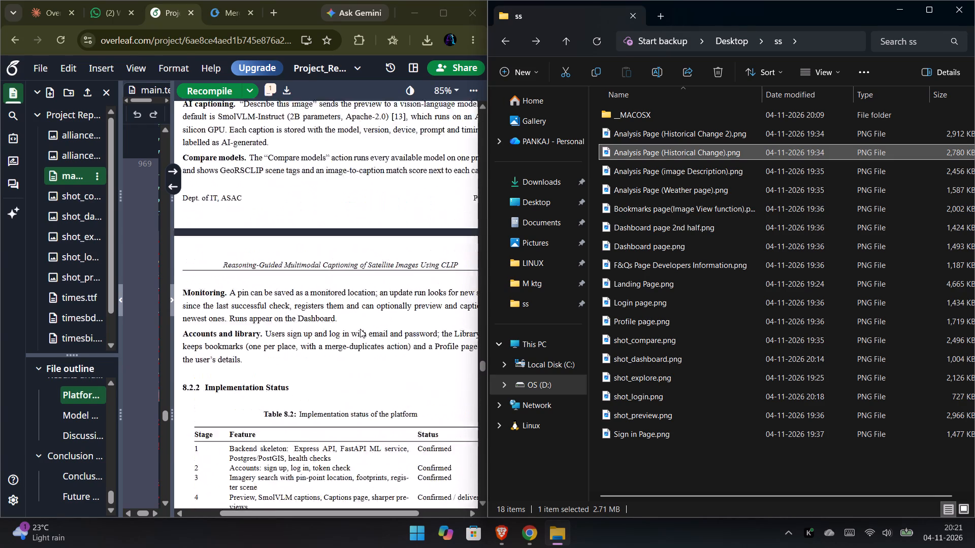
scroll(360, 329, up, 9)
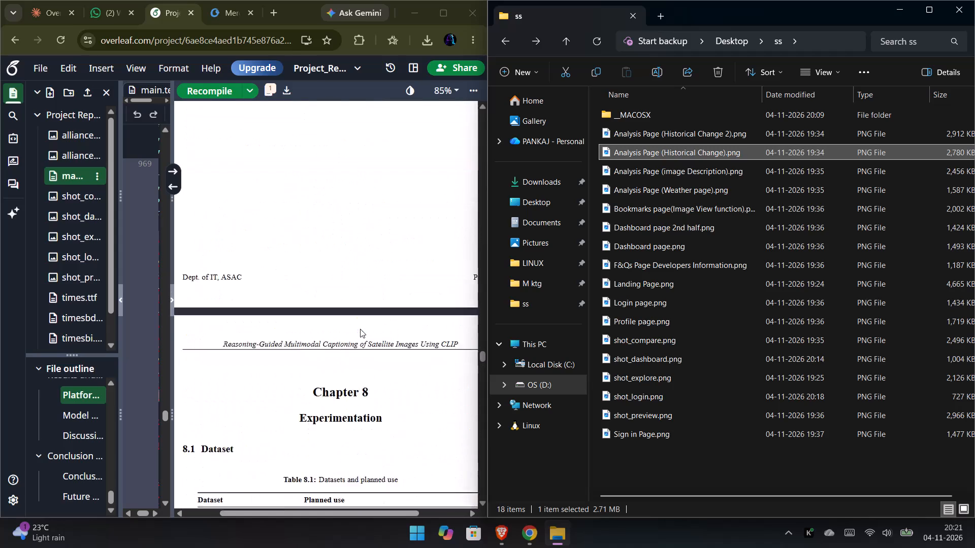
scroll(360, 329, up, 6)
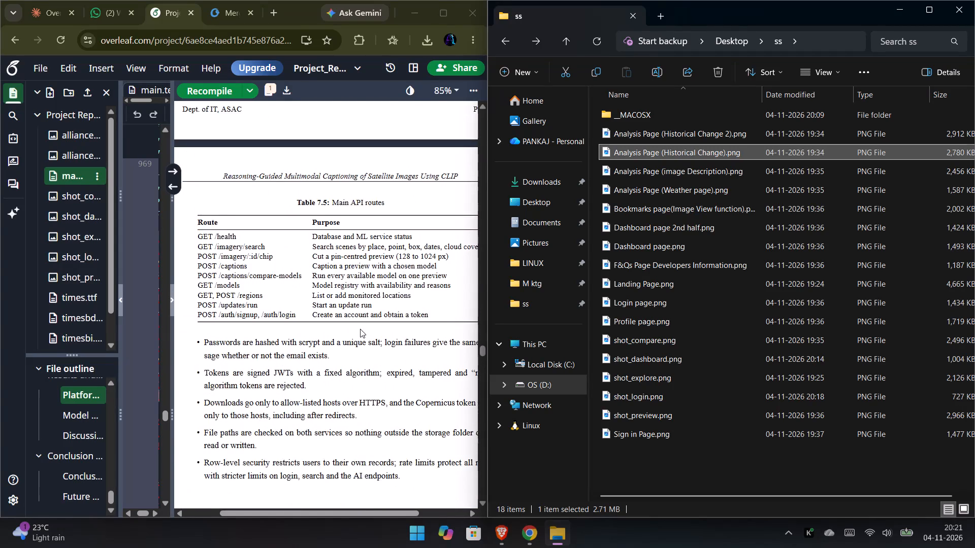
scroll(360, 329, up, 10)
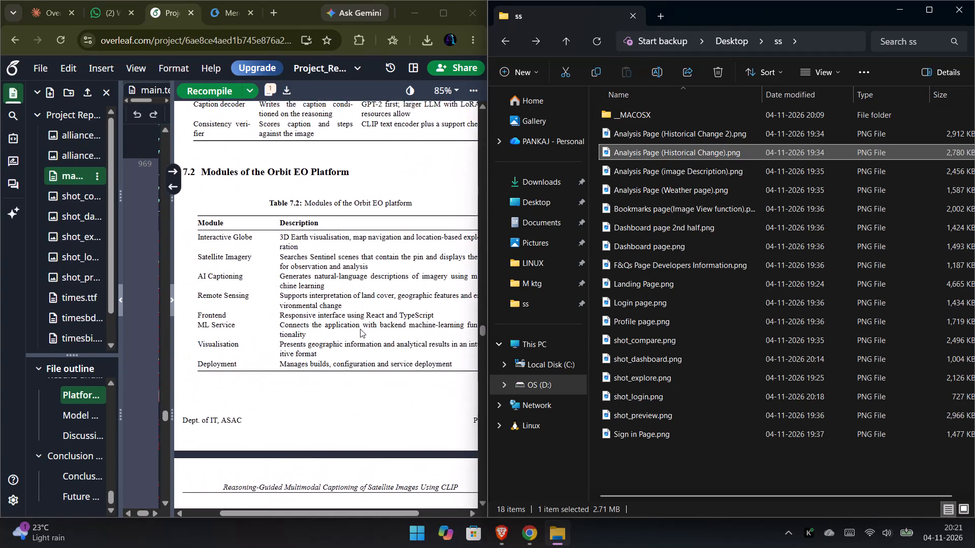
scroll(360, 329, up, 7)
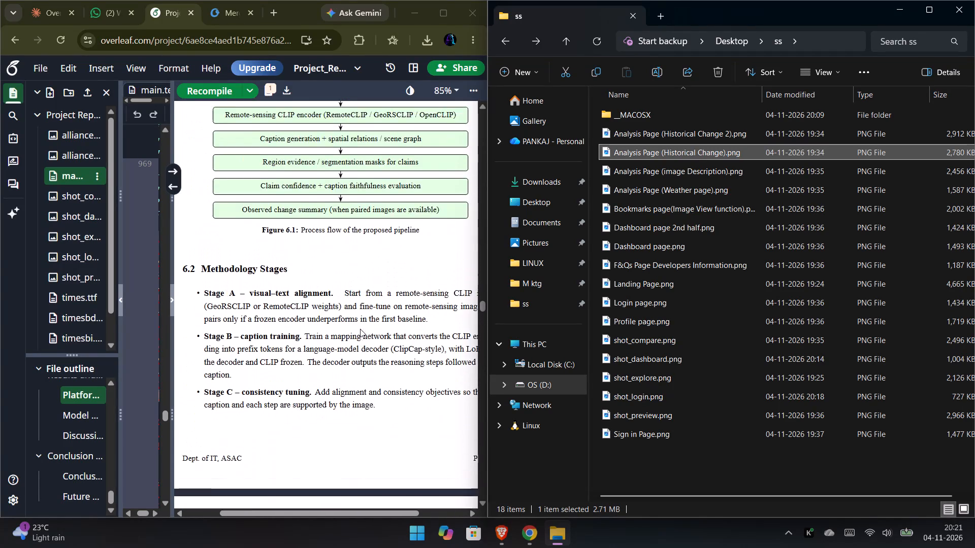
scroll(360, 329, up, 8)
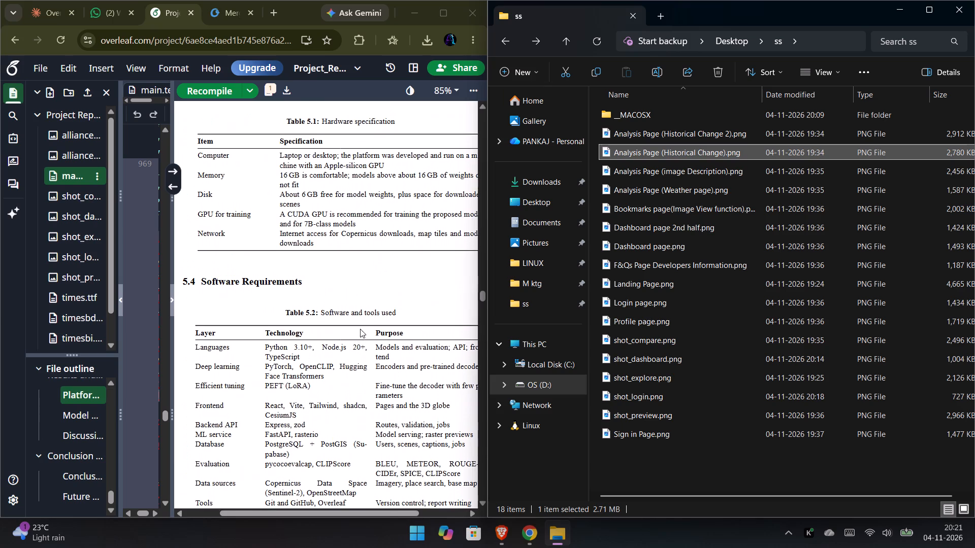
Continue checking the report preview for image placeholders from Figure 5.1 back through Chapter 1 to the abbreviations list.
scroll(360, 329, up, 2)
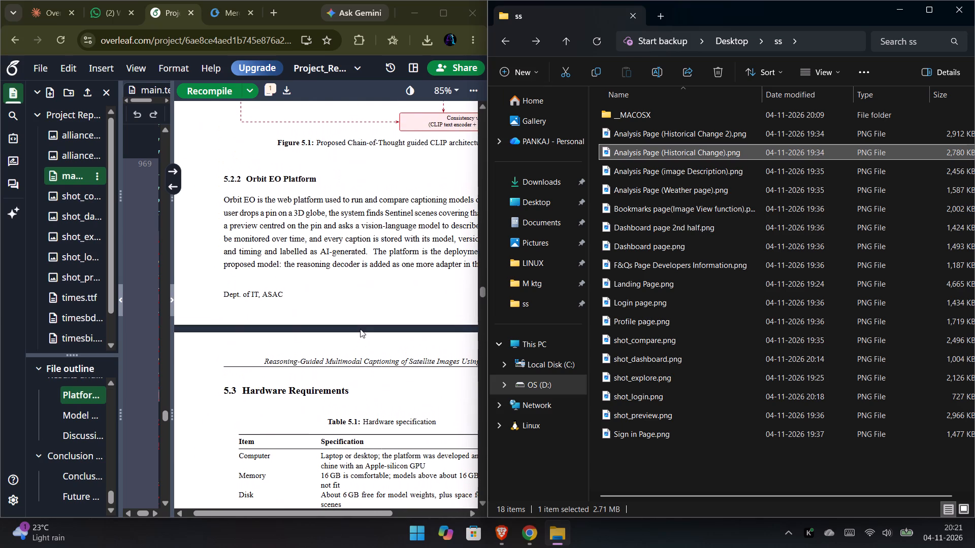
scroll(360, 329, up, 3)
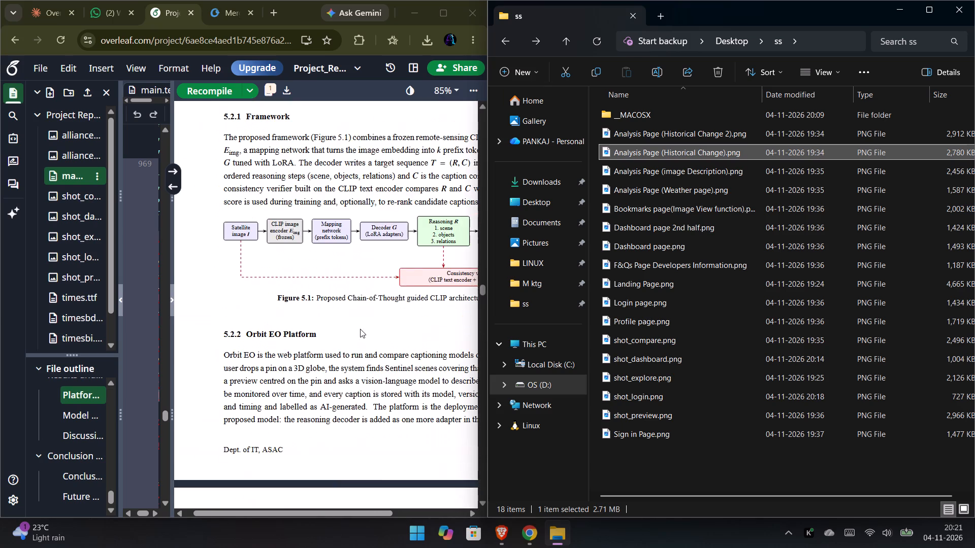
scroll(360, 329, up, 7)
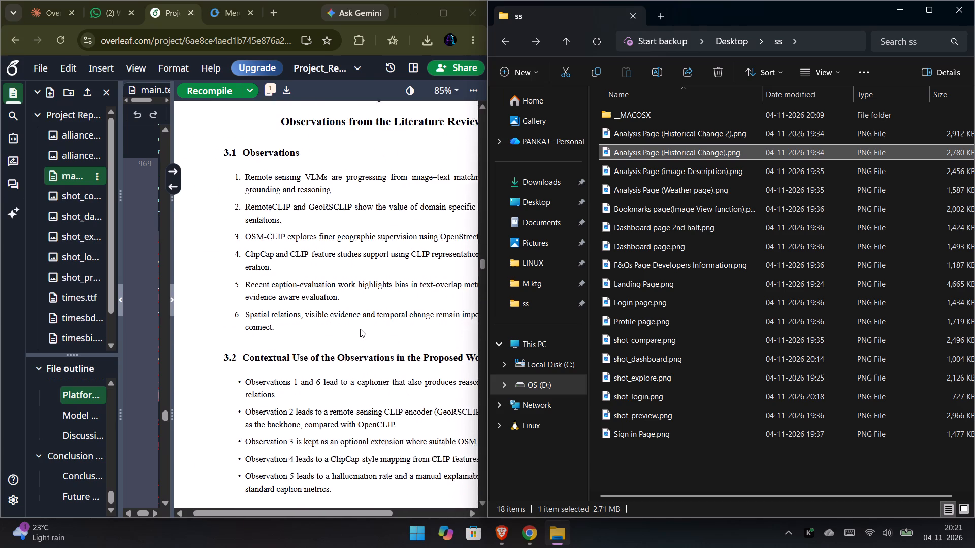
scroll(360, 329, up, 5)
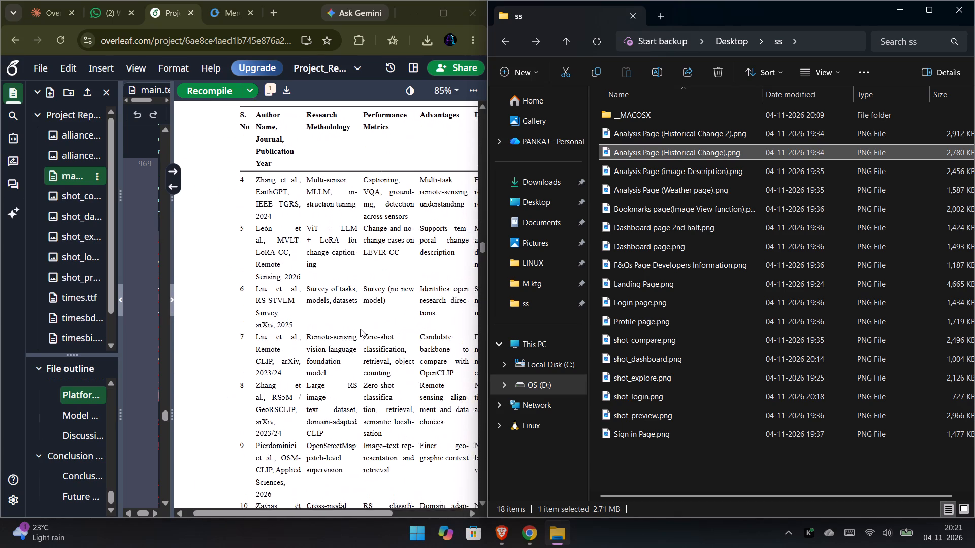
scroll(360, 329, up, 5)
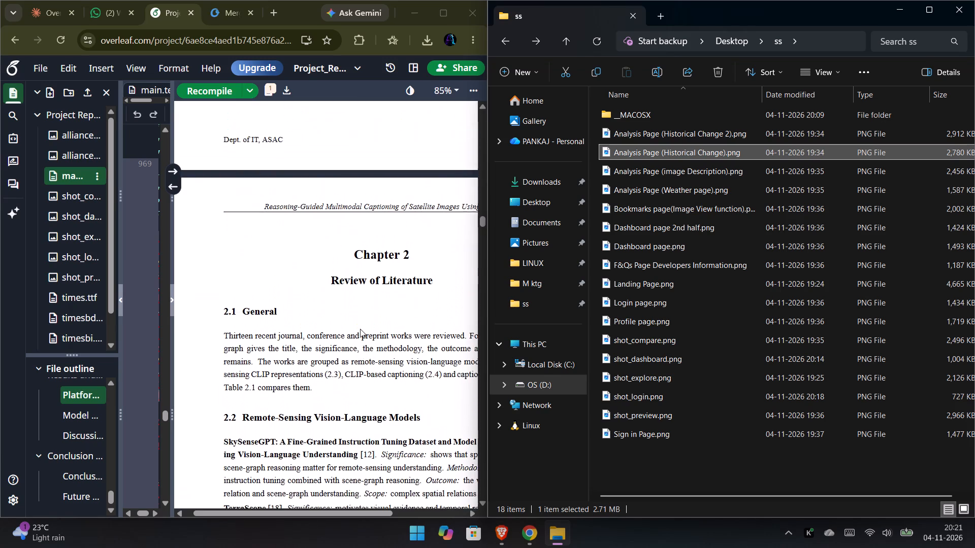
scroll(360, 329, up, 4)
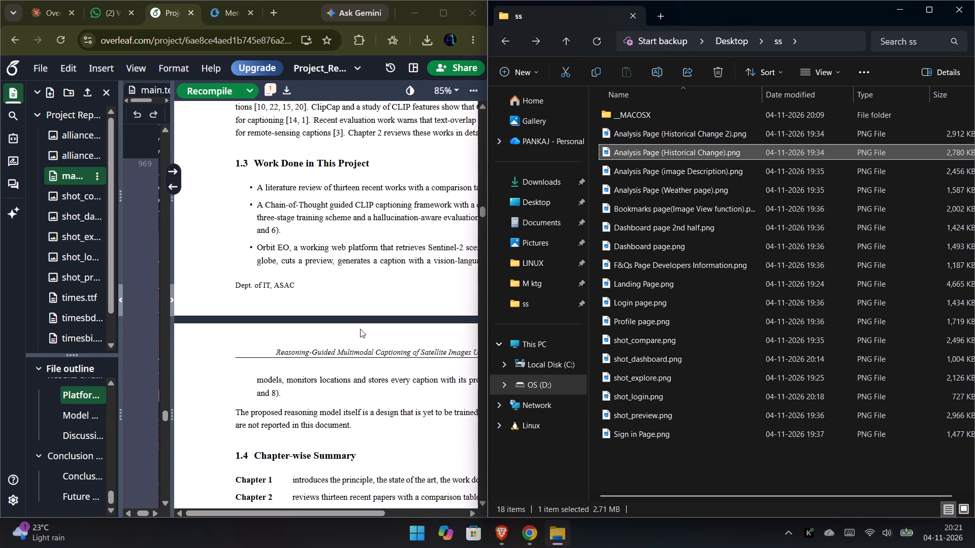
scroll(360, 329, up, 7)
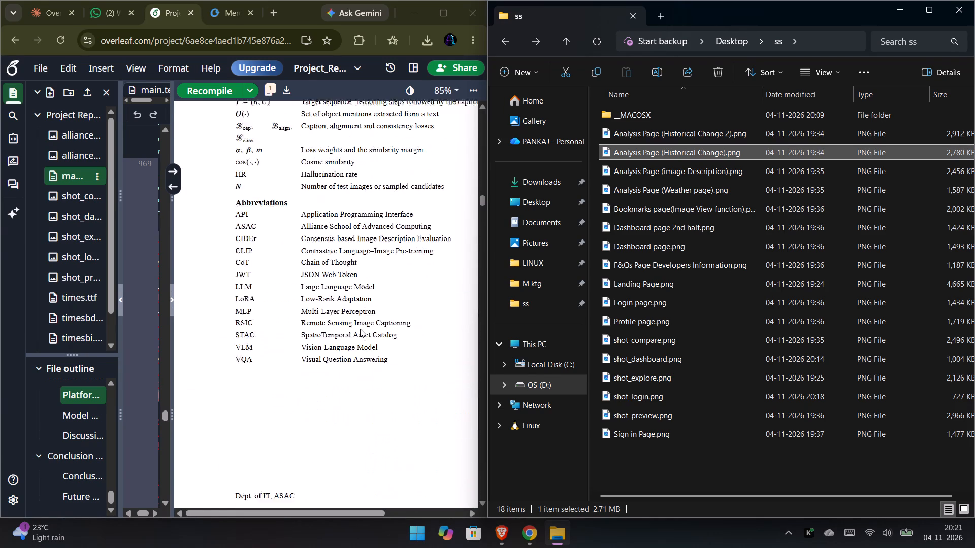
Go forward through the report preview from the abbreviations to Figure 9.7, rechecking each chapter for image placeholders.
scroll(360, 329, down, 14)
scroll(360, 329, down, 8)
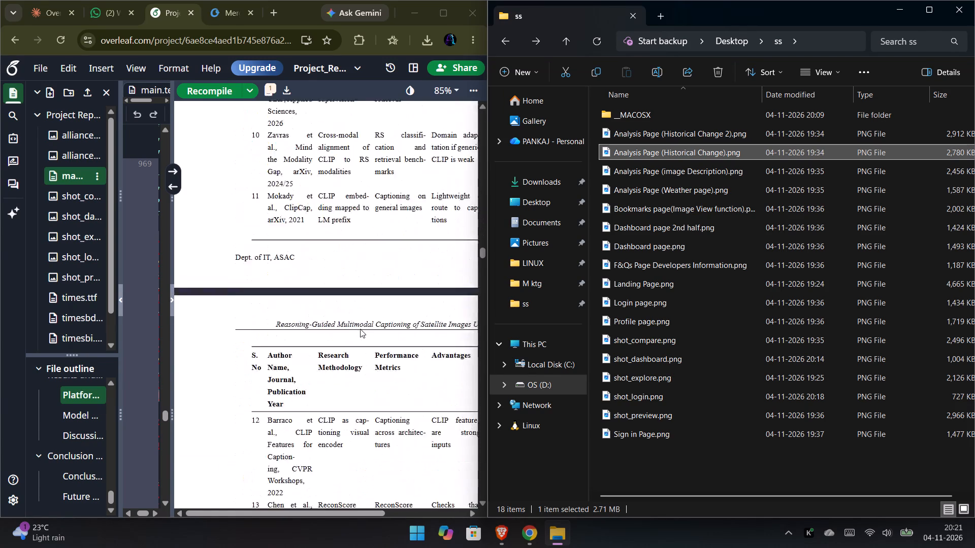
scroll(360, 329, down, 18)
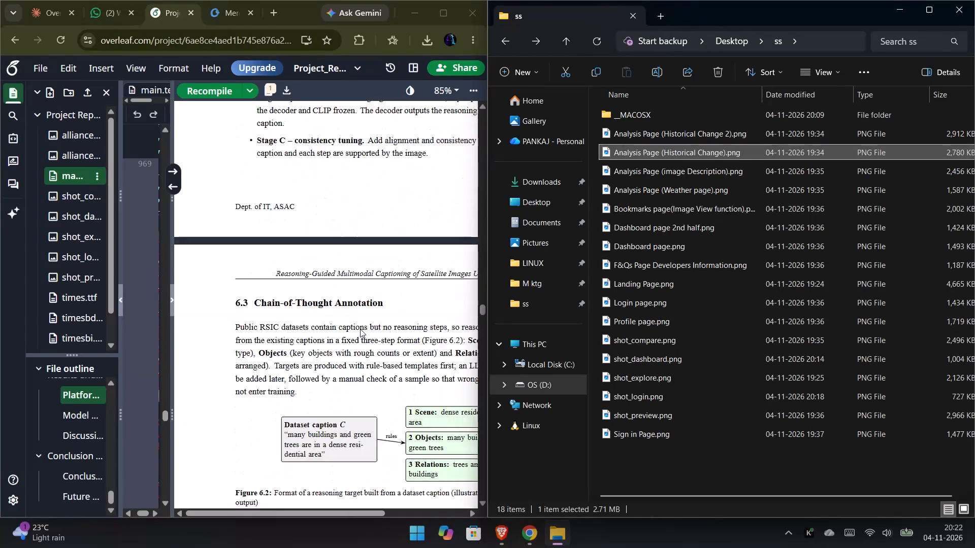
scroll(360, 329, down, 16)
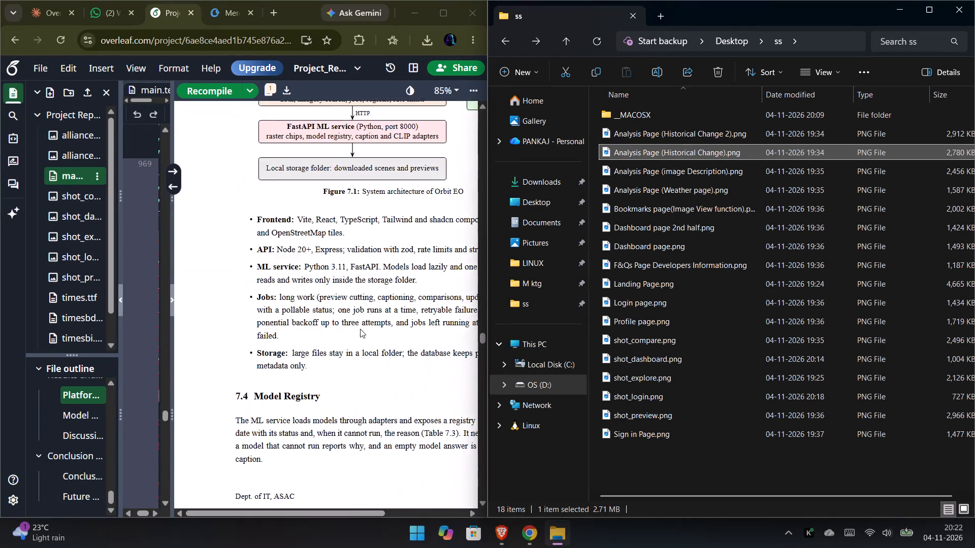
scroll(360, 329, down, 17)
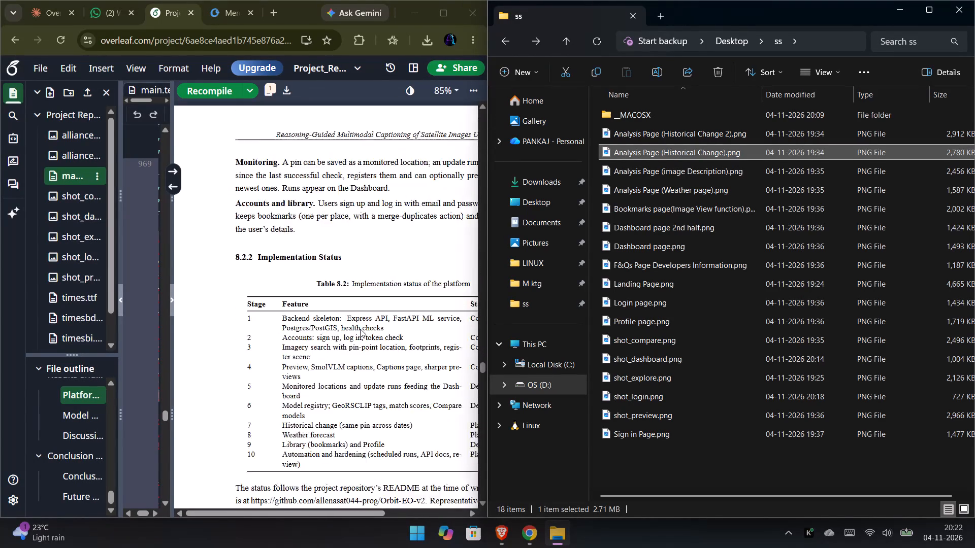
scroll(360, 329, down, 10)
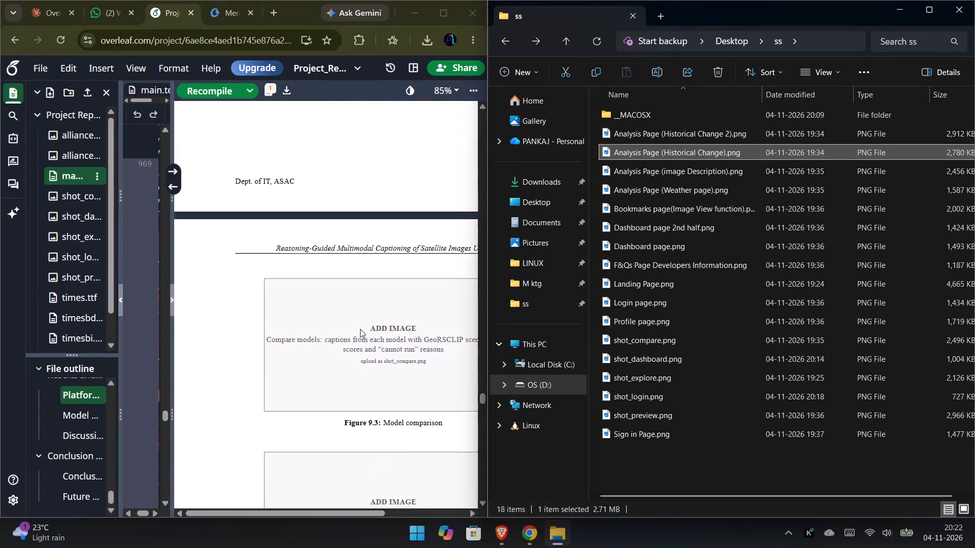
scroll(360, 329, down, 4)
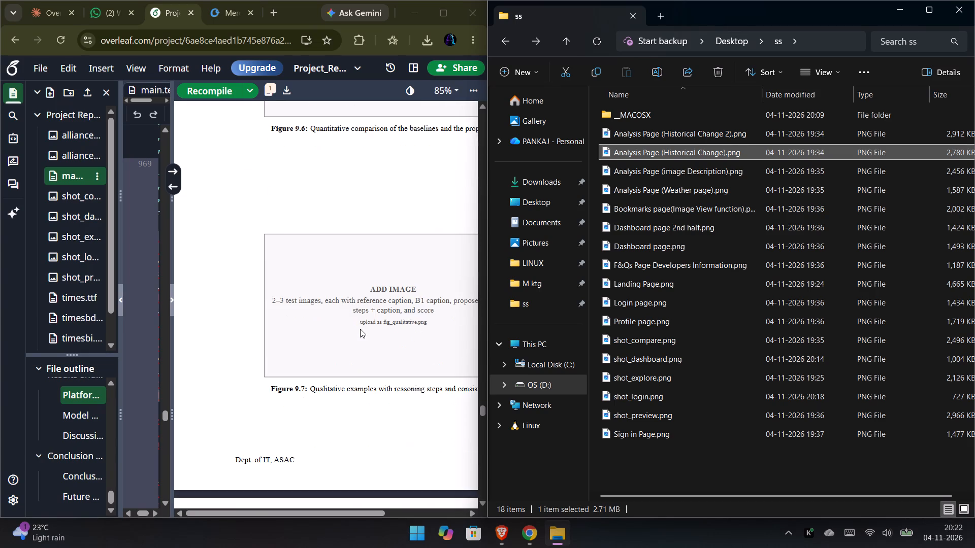
Reread the full Figure 9.6 and Figure 9.7 placeholder descriptions and their required upload file names.
scroll(360, 329, up, 2)
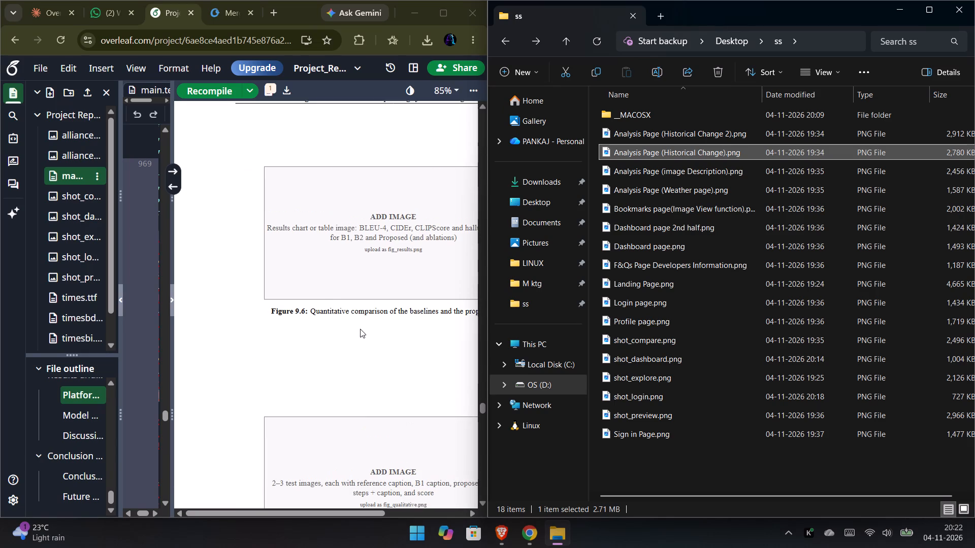
scroll(332, 354, down, 2)
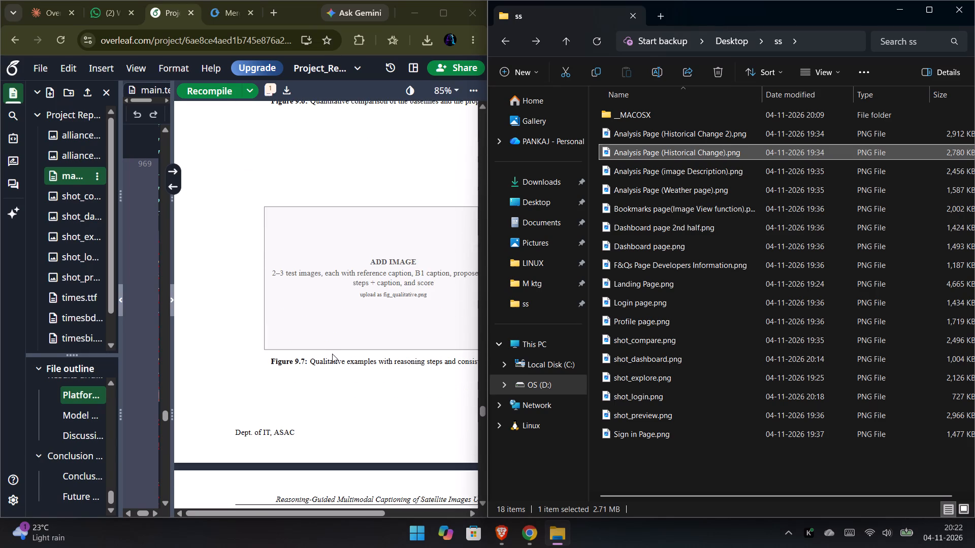
scroll(332, 354, left, 2)
scroll(332, 354, up, 1)
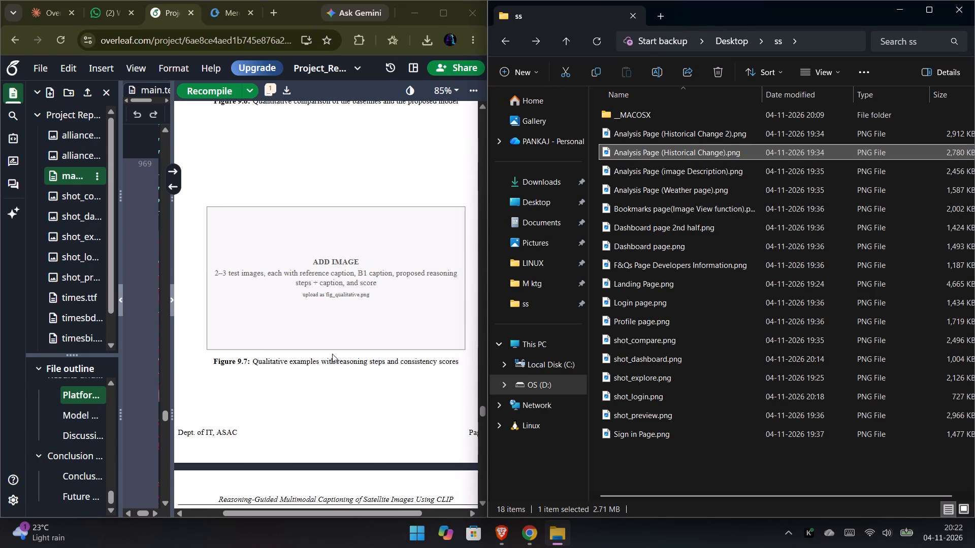
scroll(332, 354, up, 2)
scroll(332, 354, down, 1)
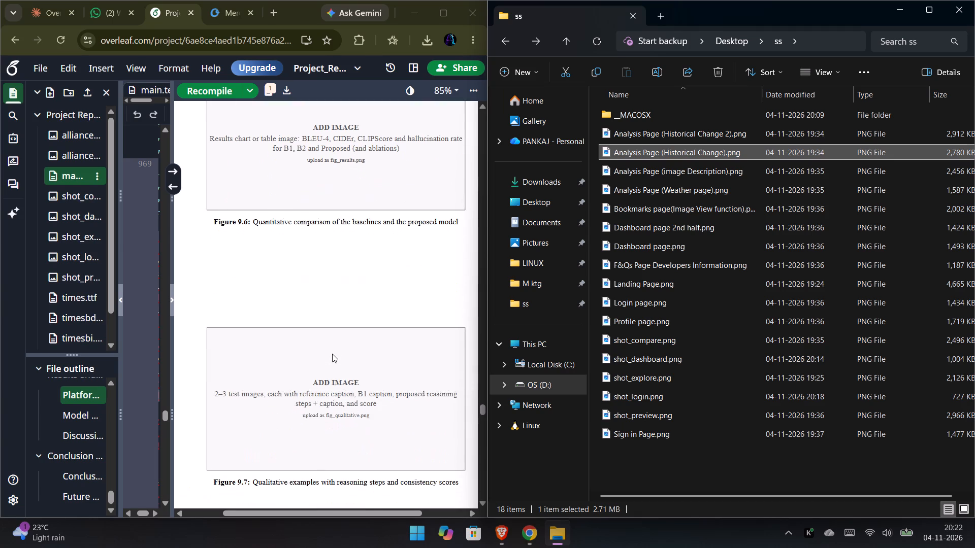
scroll(332, 354, down, 1)
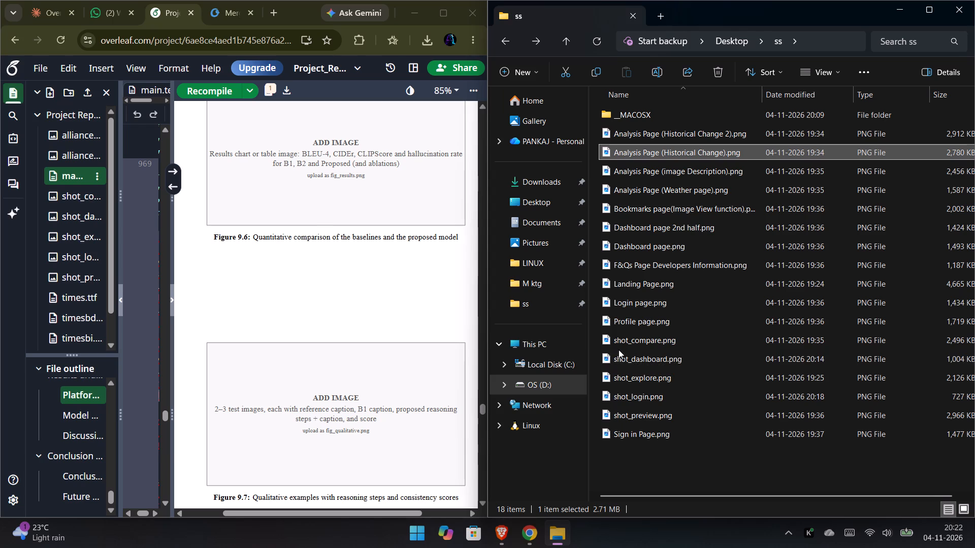
Create a new folder named shots inside the ss folder.
click(643, 467)
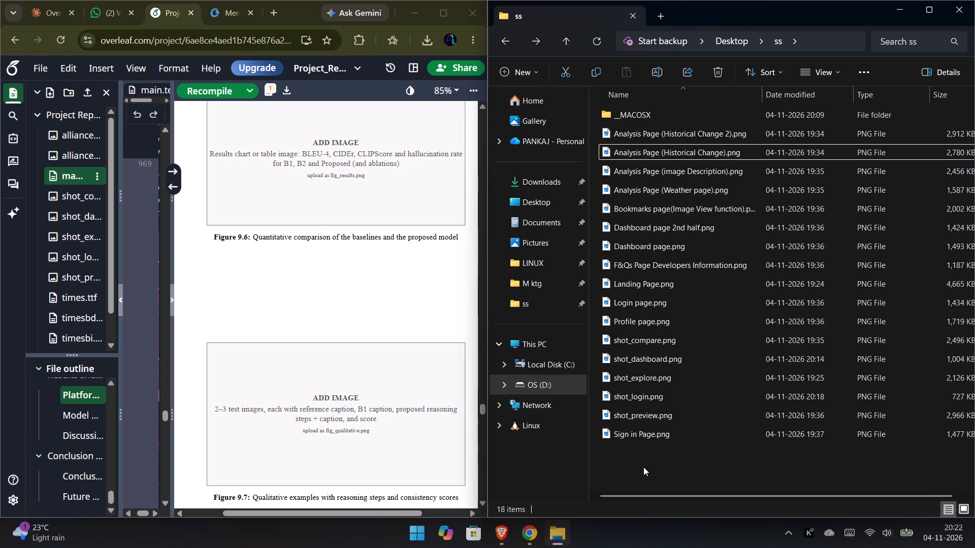
right_click(643, 467)
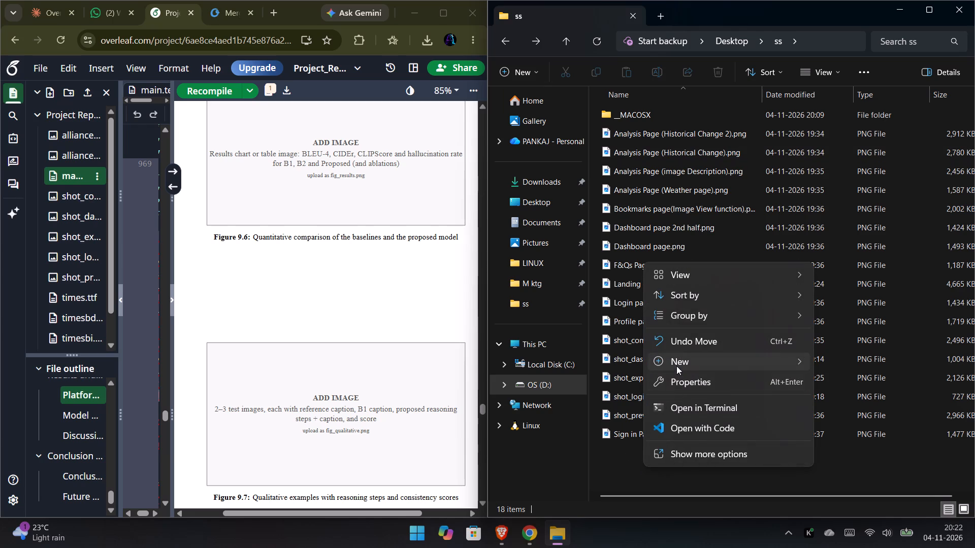
click(566, 204)
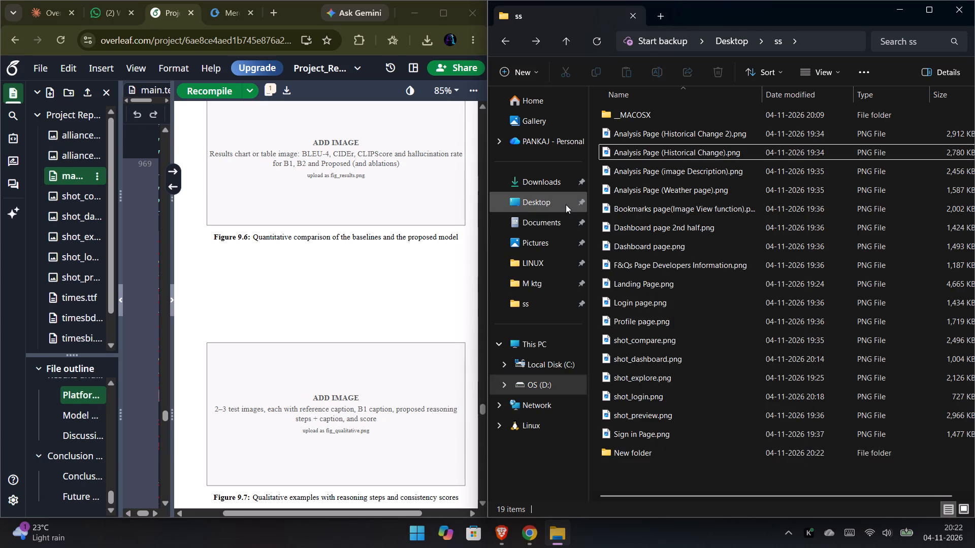
text(sj)
key(BackSpace)
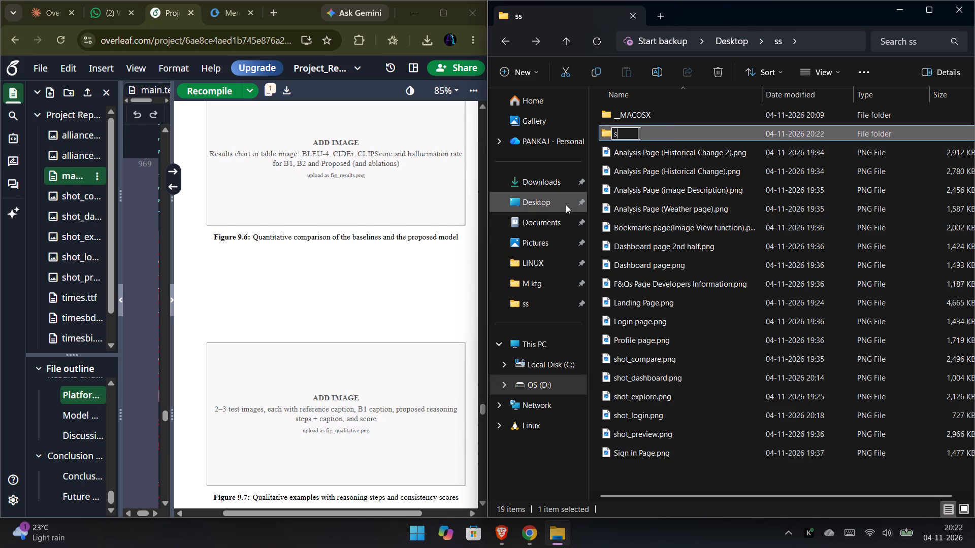
text(hots)
key(Return)
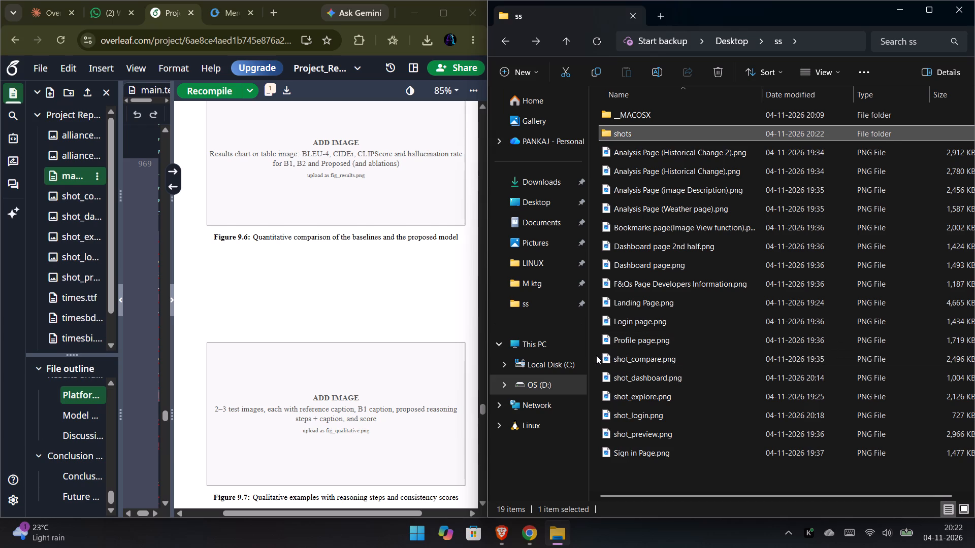
Move shot_compare.png, shot_dashboard.png, shot_explore.png, shot_login.png and shot_preview.png into the shots folder, leaving out Sign in Page.png.
drag(596, 355, 639, 453)
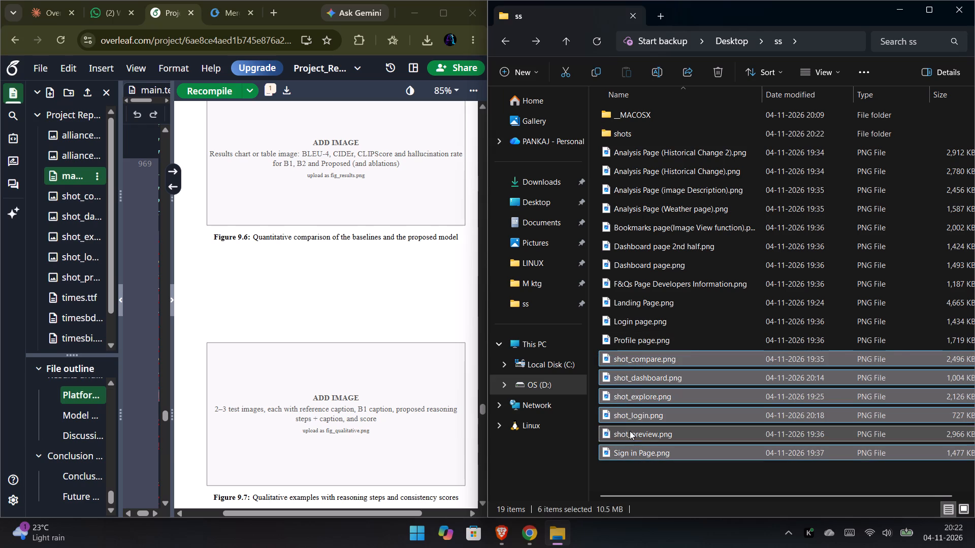
ctrl+click(640, 453)
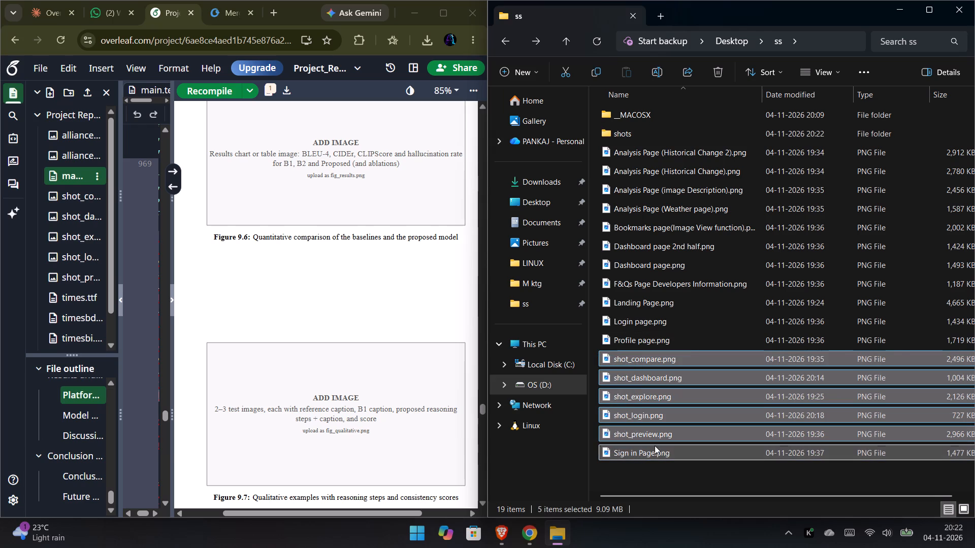
drag(632, 358, 701, 200)
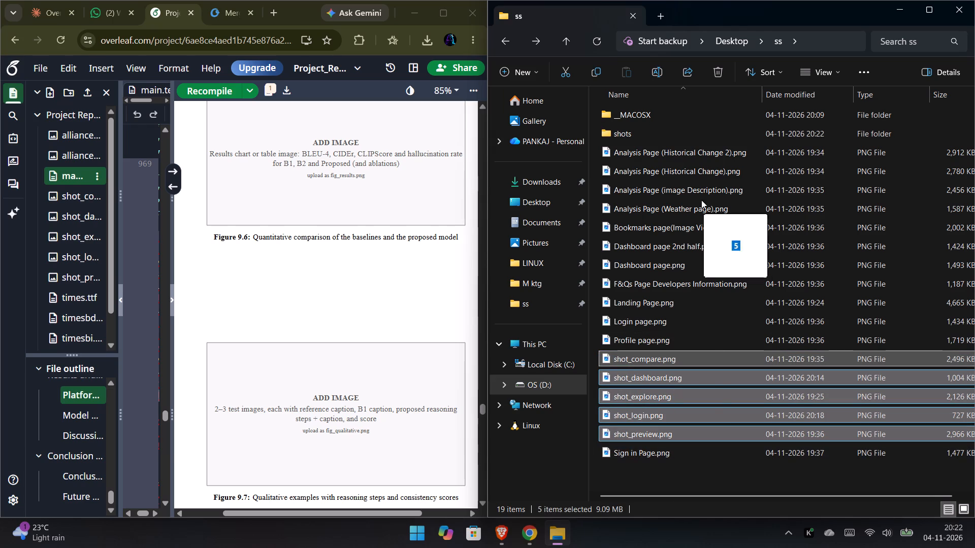
drag(701, 200, 633, 131)
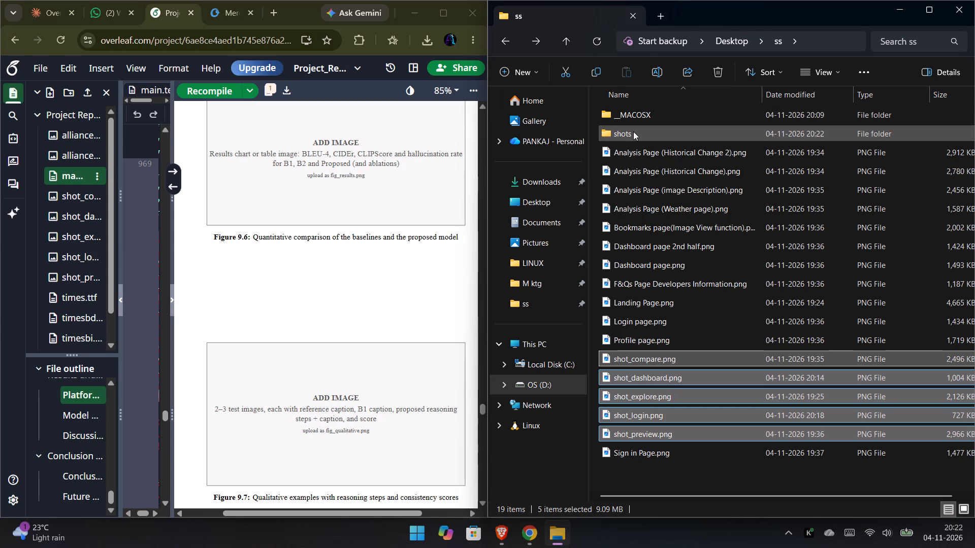
click(700, 431)
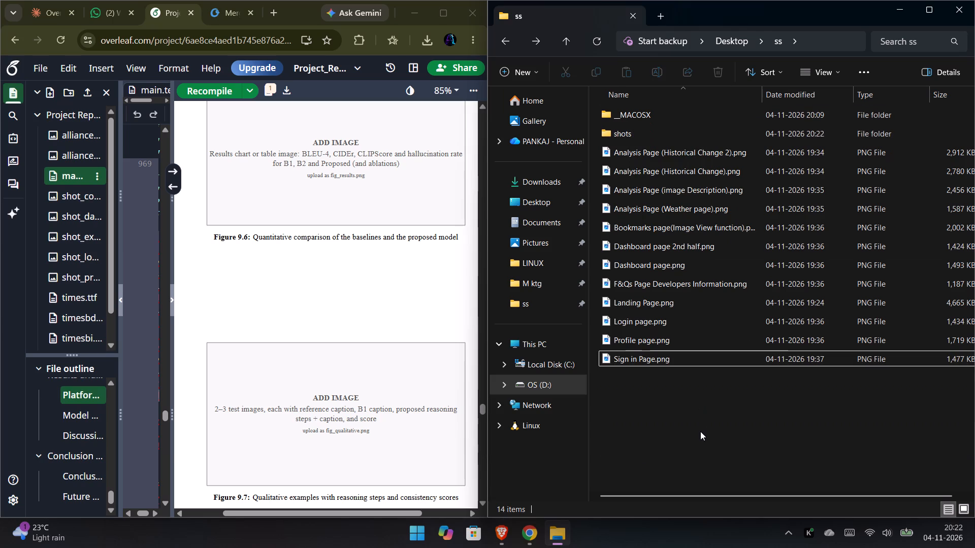
Open the shots folder.
double_click(623, 132)
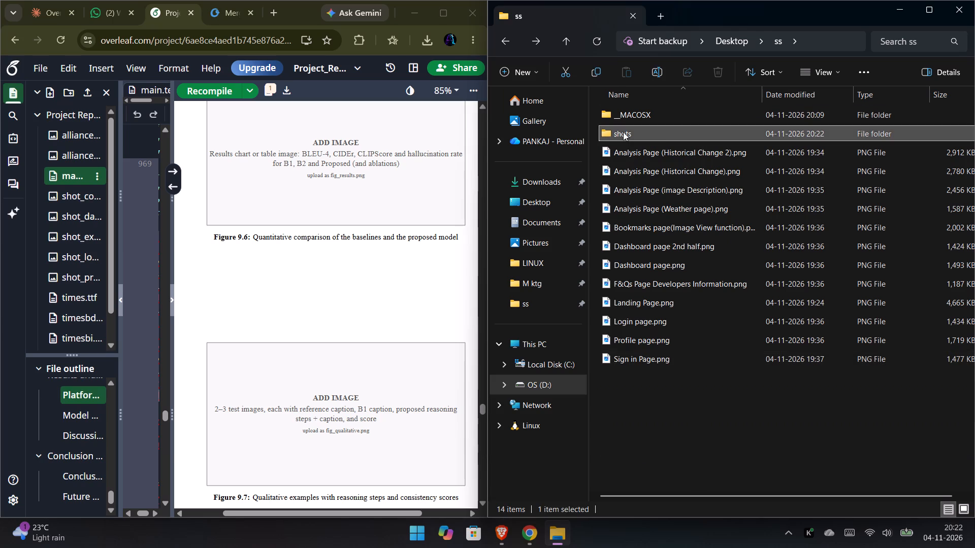
Look over the images in the shots folder and return to the ss folder with nothing selected.
click(673, 207)
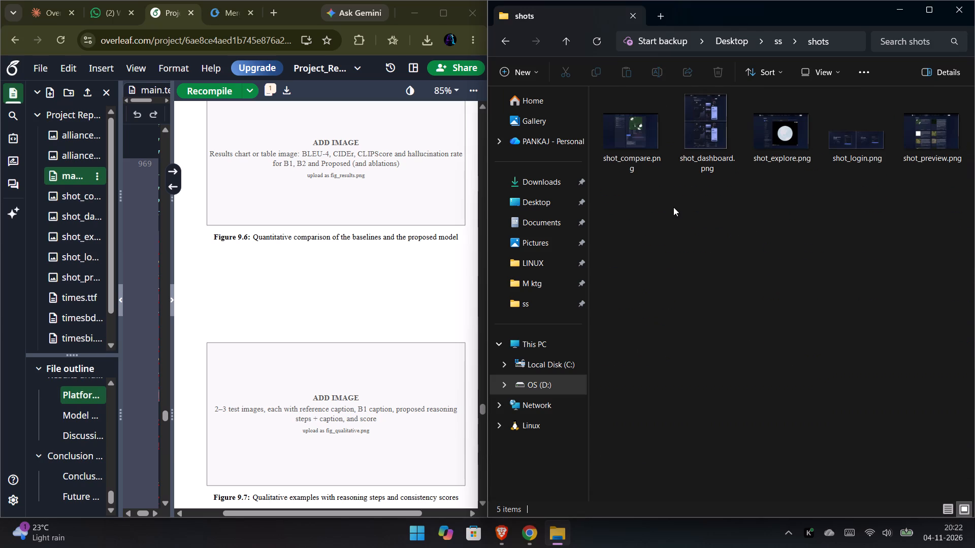
click(504, 40)
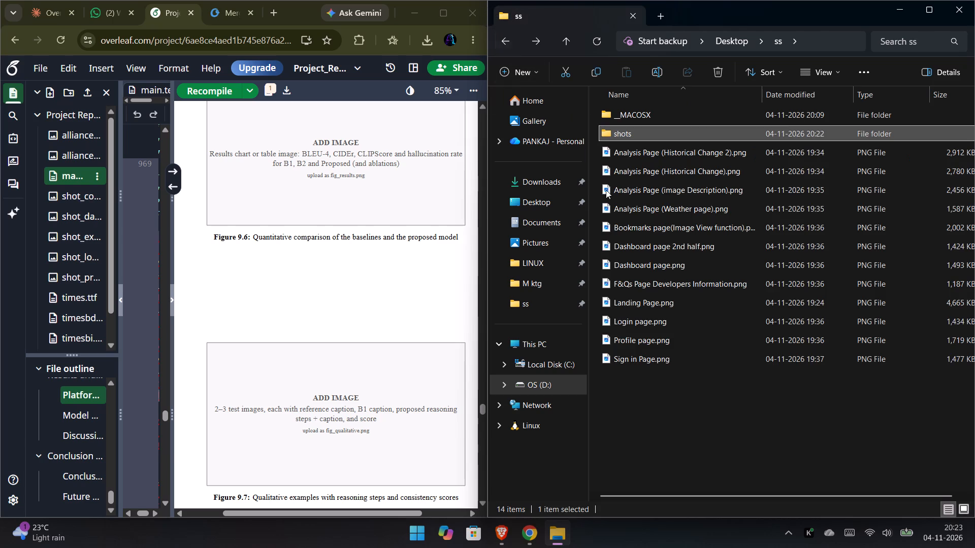
click(692, 433)
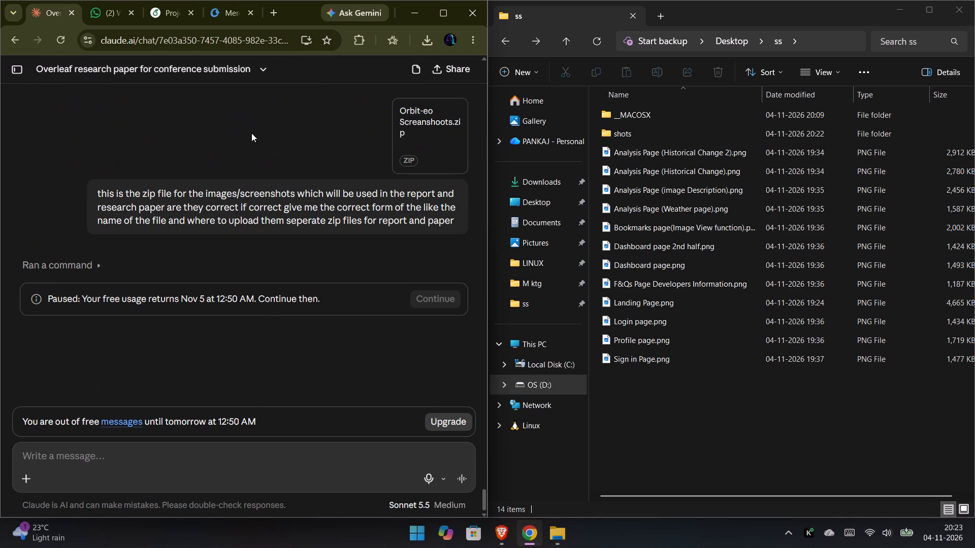
click(224, 8)
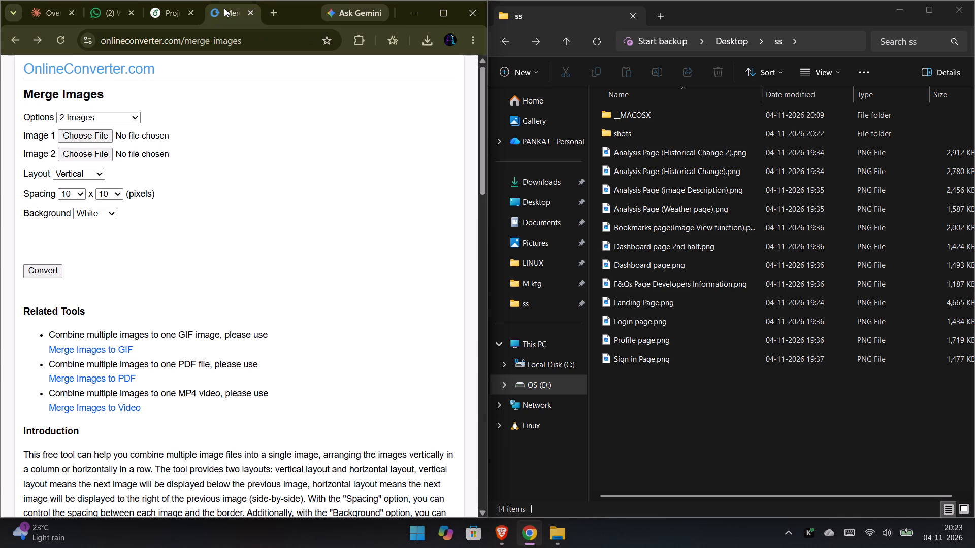
click(168, 14)
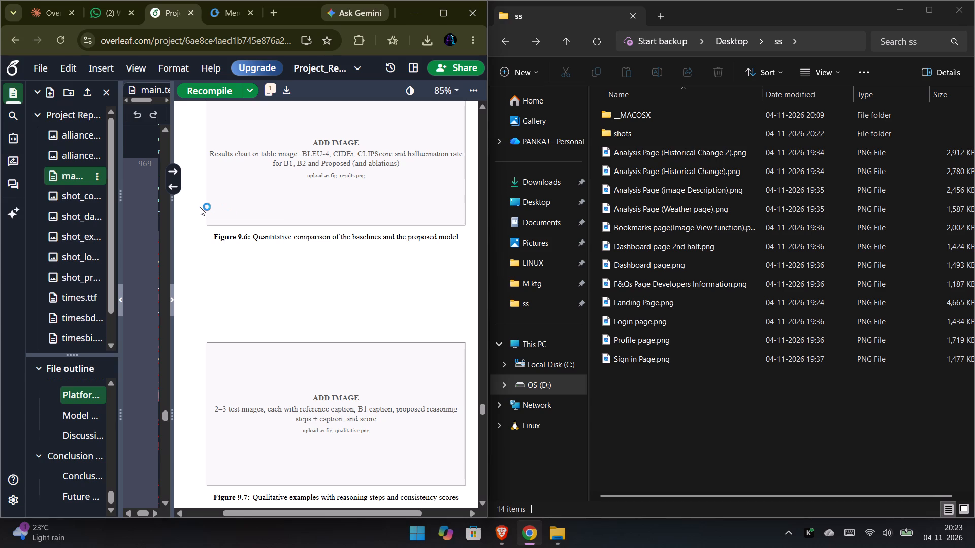
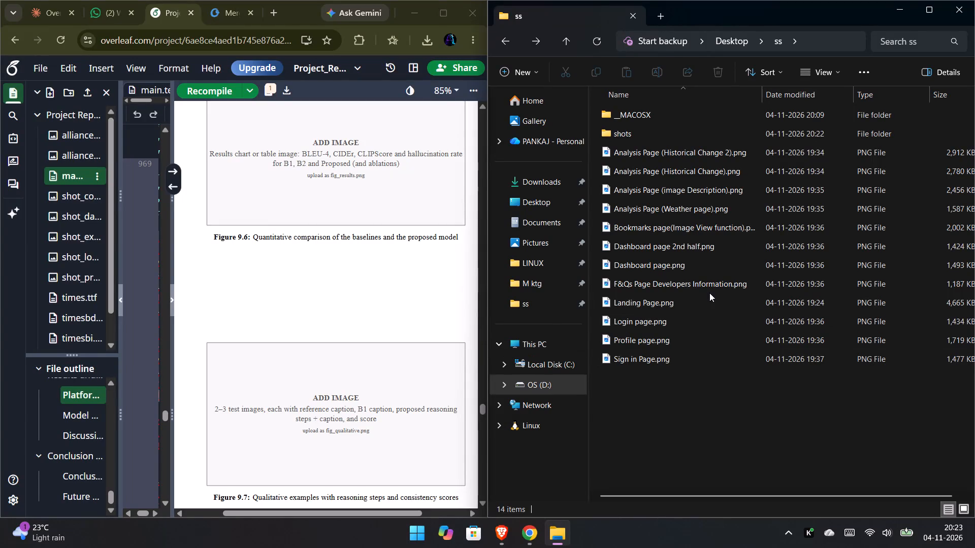
View the F&Qs Page Developers Information.png screenshot and close the preview.
double_click(689, 285)
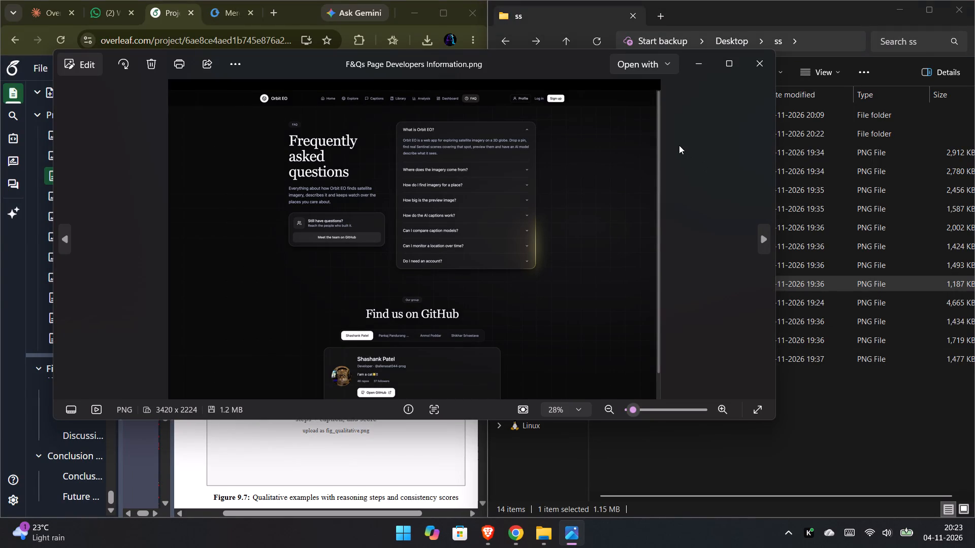
click(755, 70)
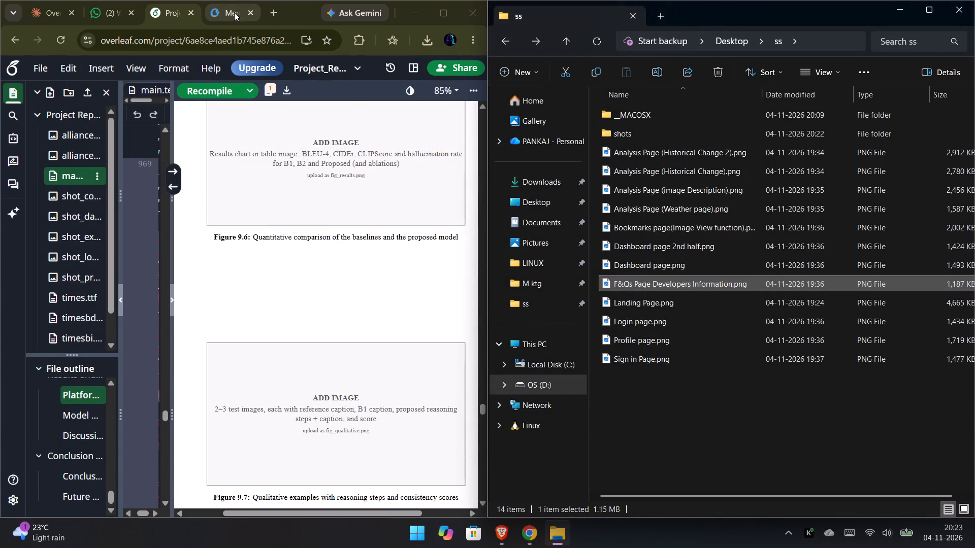
Search for overleaf in a new browser tab and open the CVMI2027_Satellite_Captioning project from the Overleaf project list.
click(234, 12)
click(167, 14)
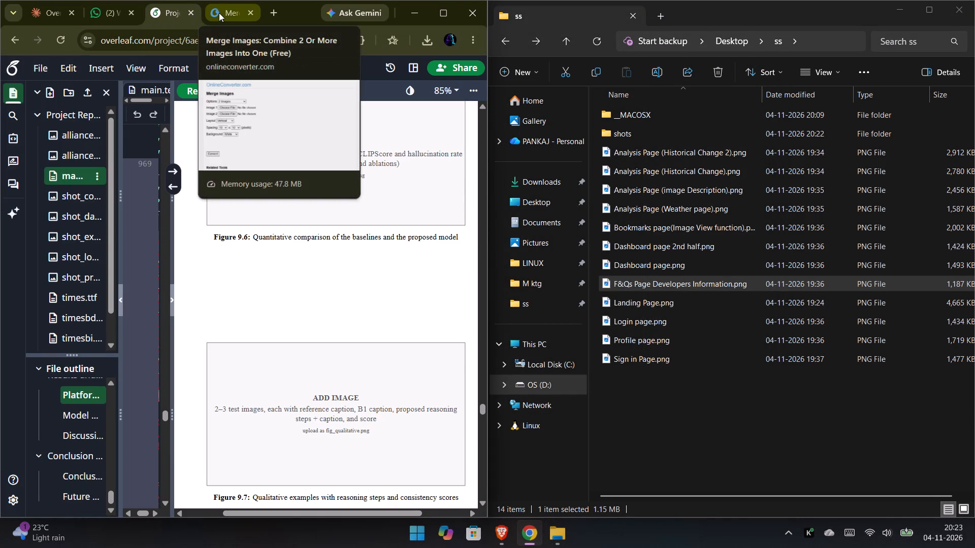
click(274, 17)
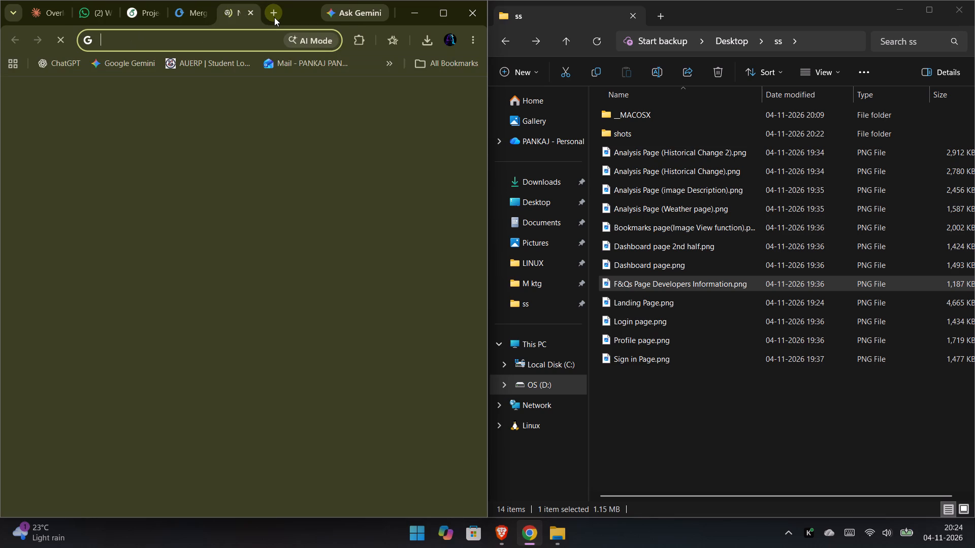
text(over)
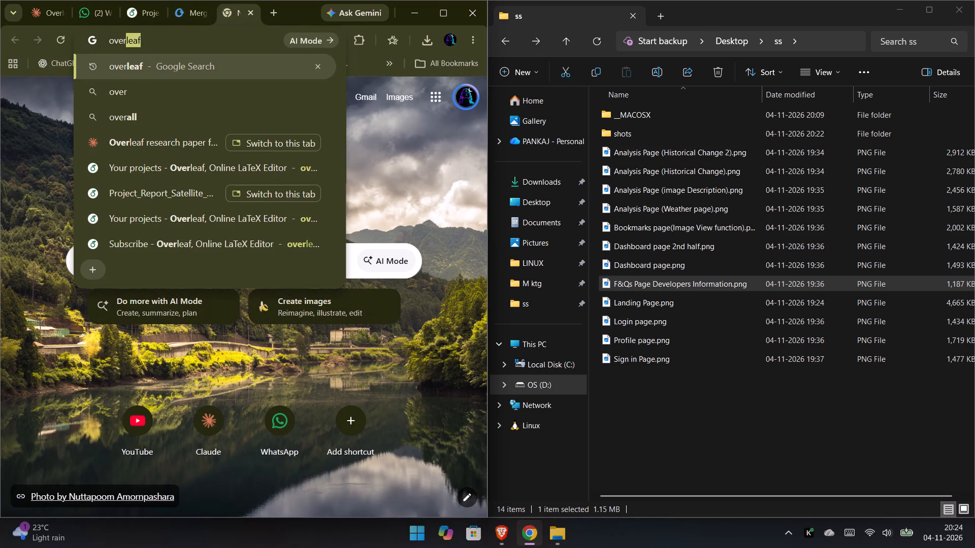
key(Return)
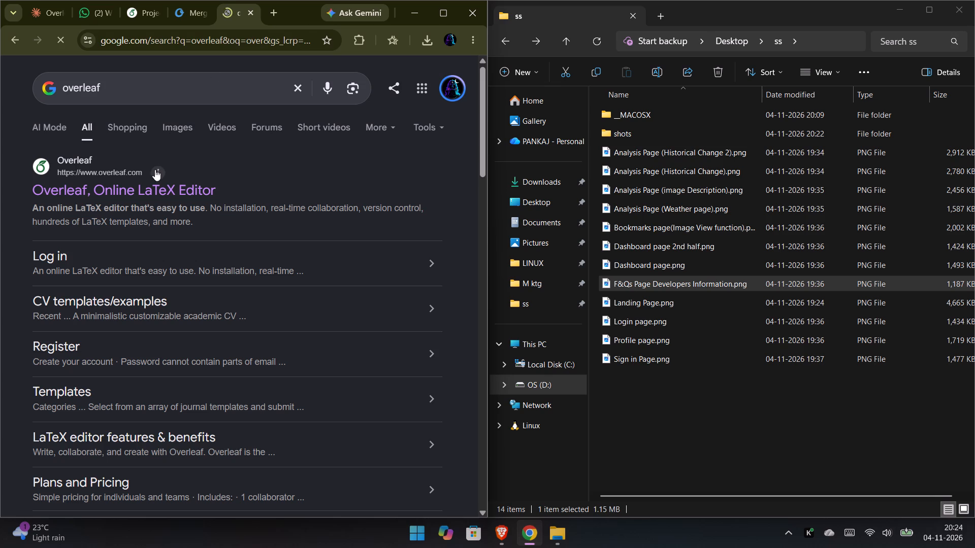
click(141, 200)
click(137, 195)
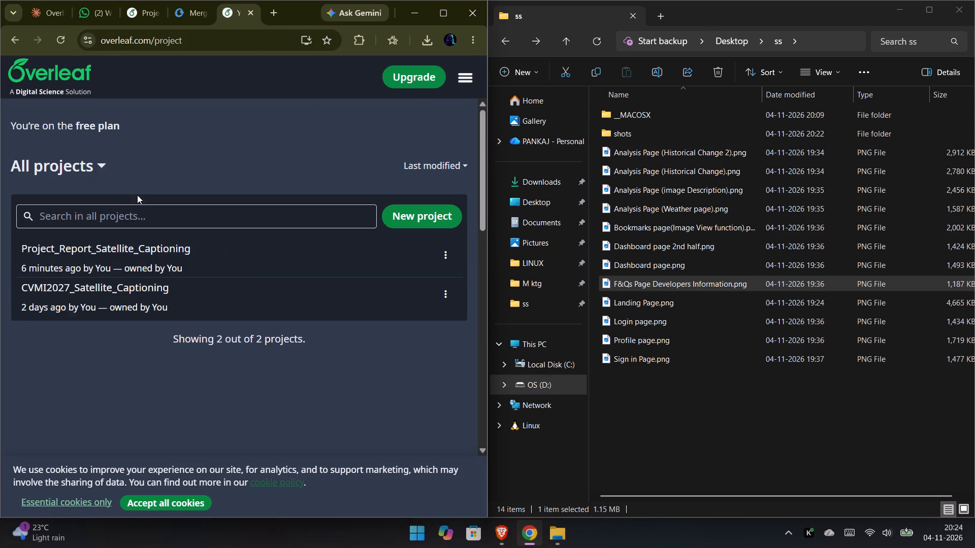
click(100, 303)
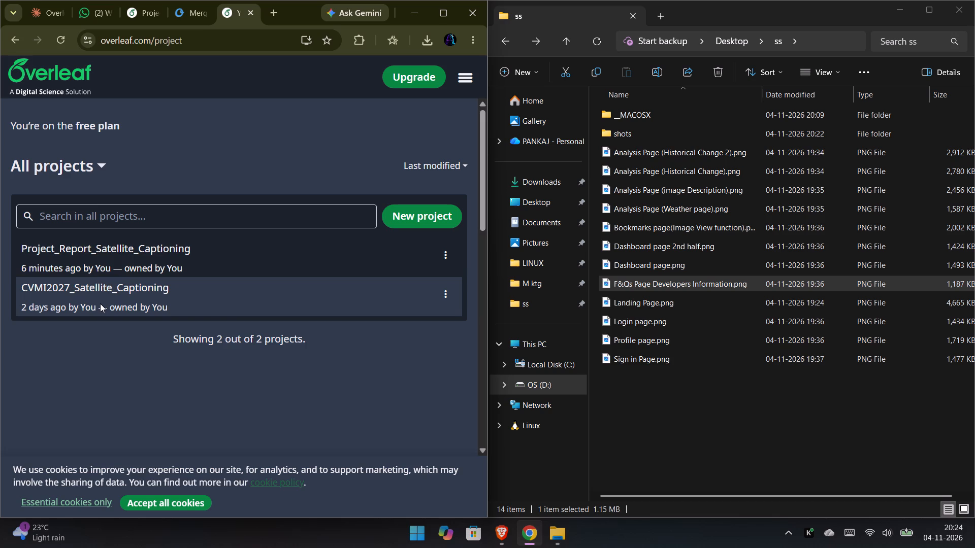
click(159, 289)
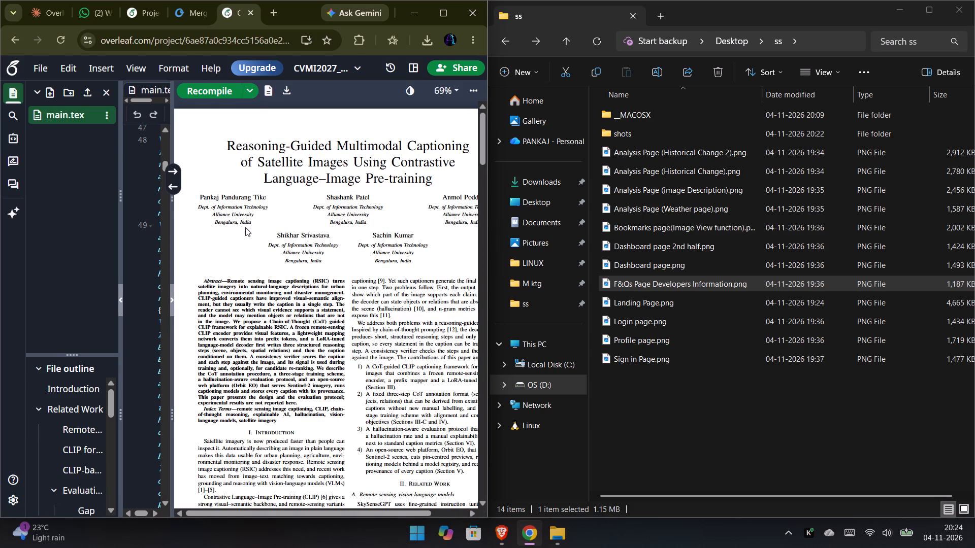
Examine the compiled CVMI2027 paper for screenshot placeholders and the image file names they require.
scroll(286, 263, down, 12)
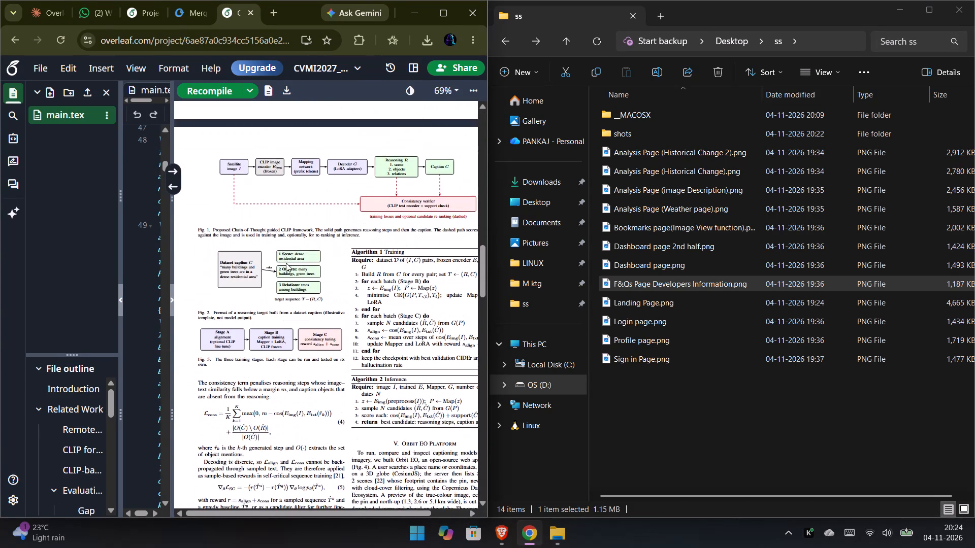
scroll(286, 263, down, 6)
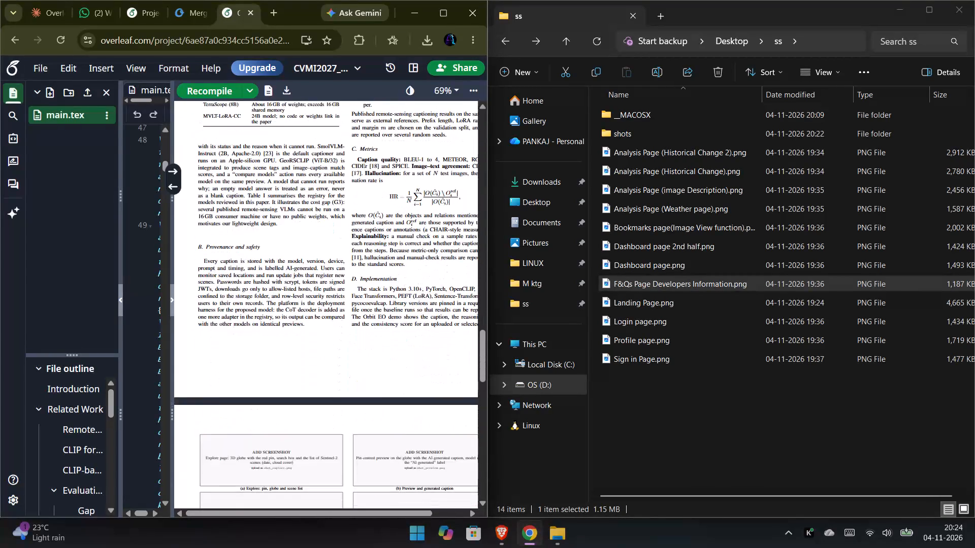
scroll(286, 263, down, 3)
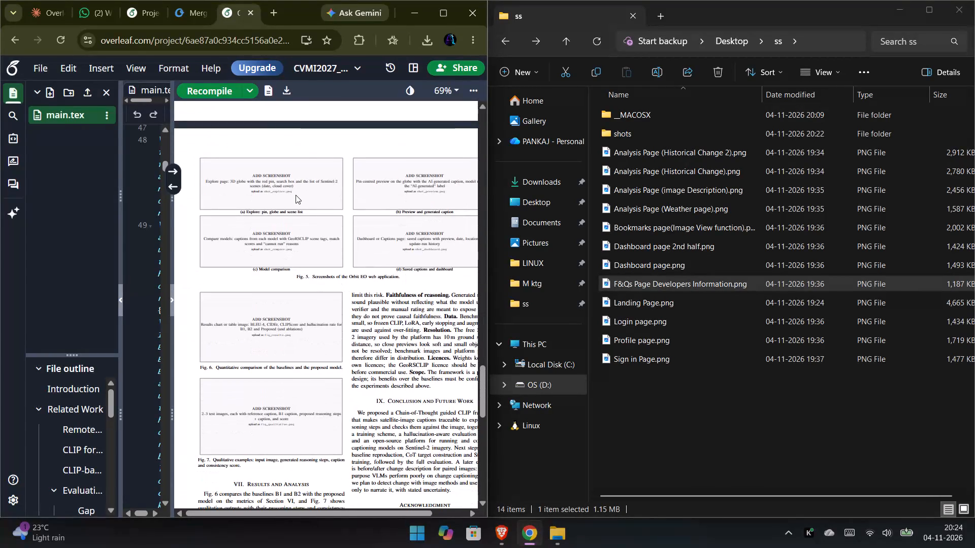
scroll(296, 195, up, 1)
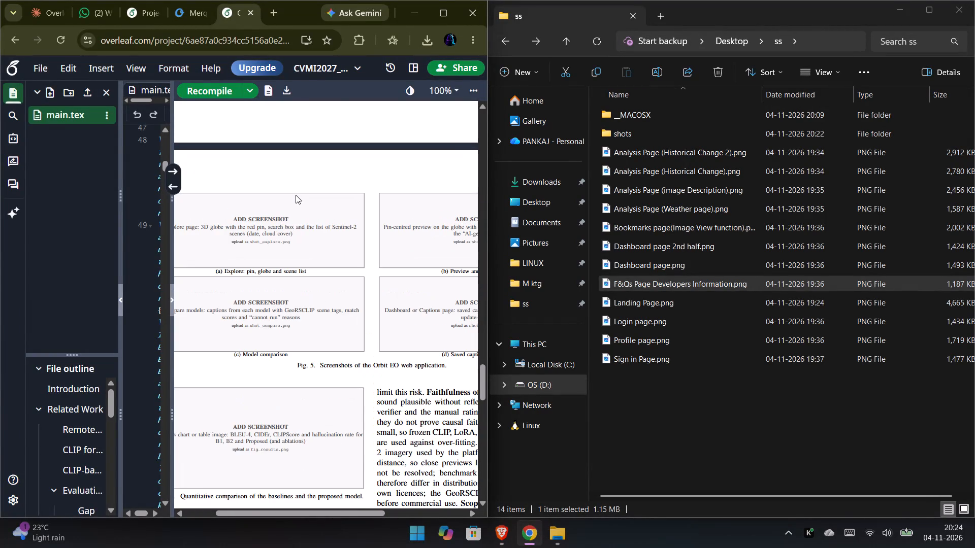
scroll(281, 272, right, 1)
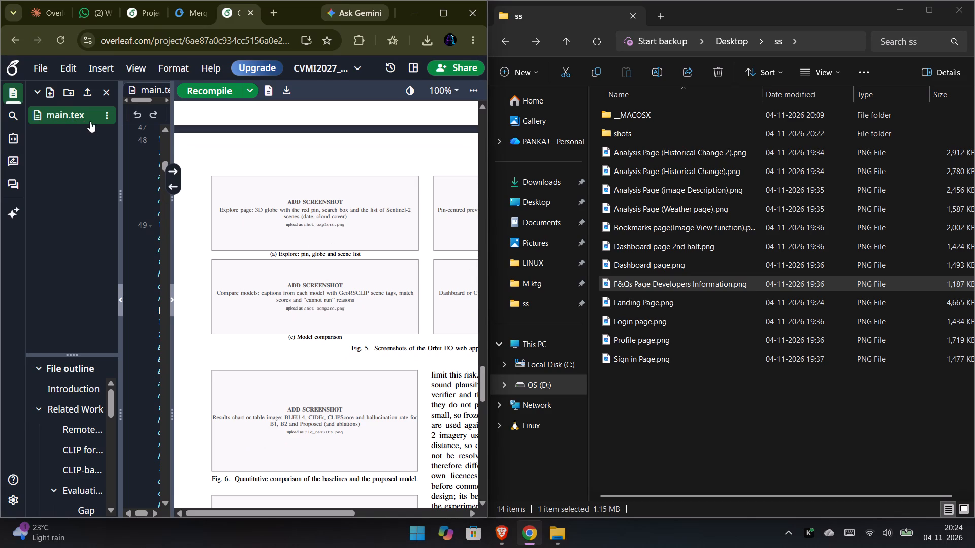
Create a project folder named Paper at the root of the CVMI2027 project.
click(82, 176)
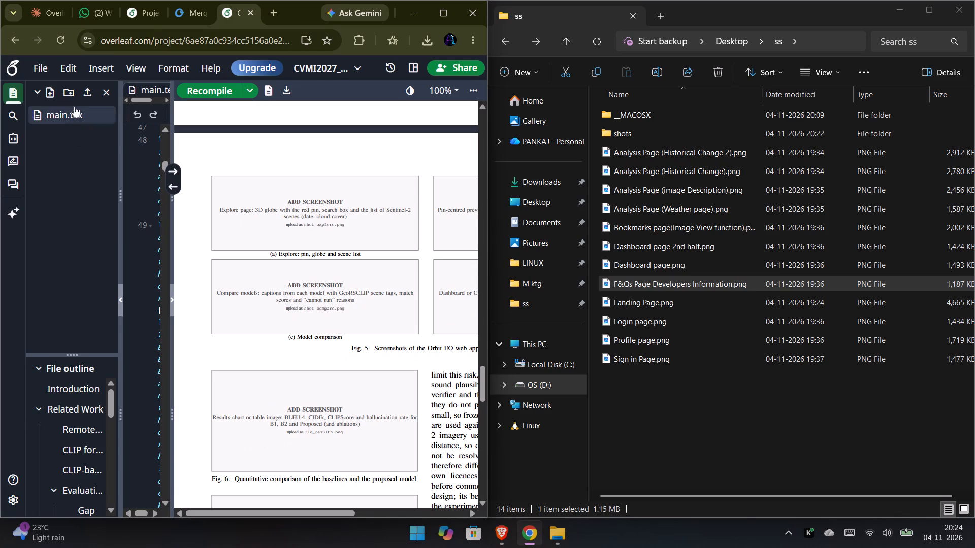
click(70, 92)
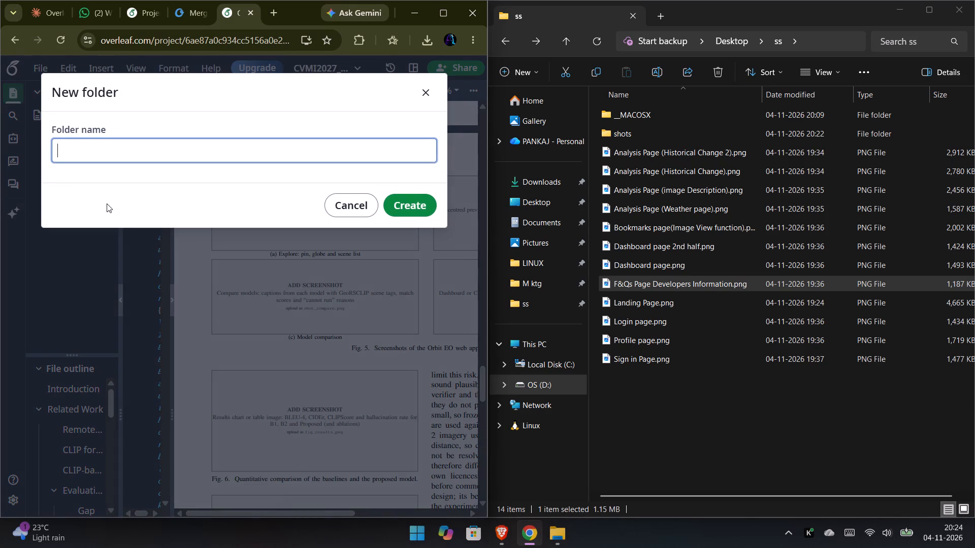
text(Paper)
key(Return)
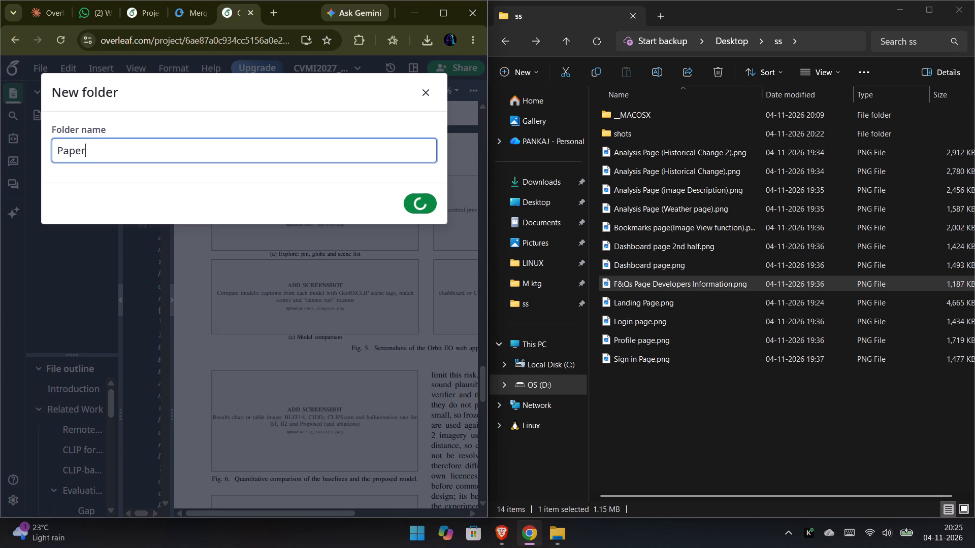
Move main.tex into the Paper folder and expand that folder.
drag(49, 135, 77, 117)
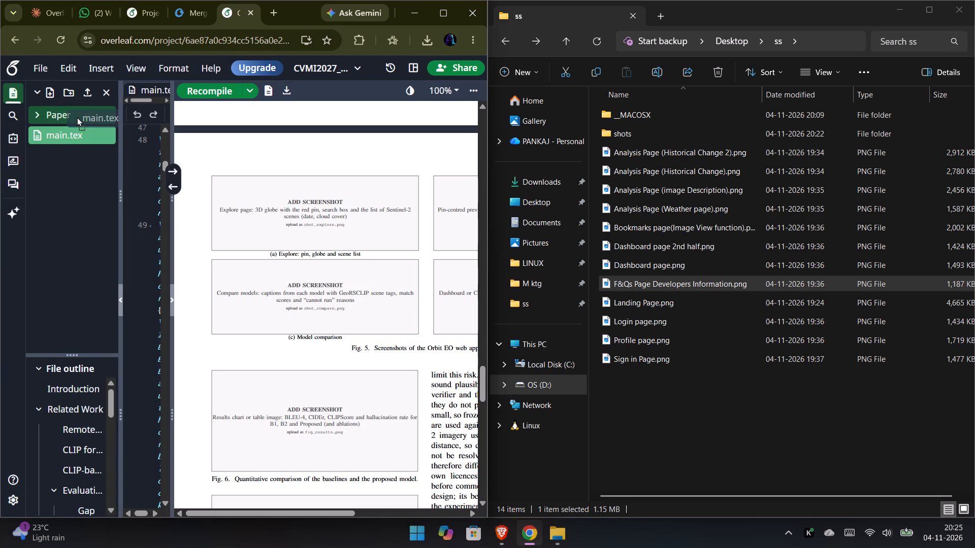
drag(77, 117, 74, 115)
click(74, 115)
click(74, 115)
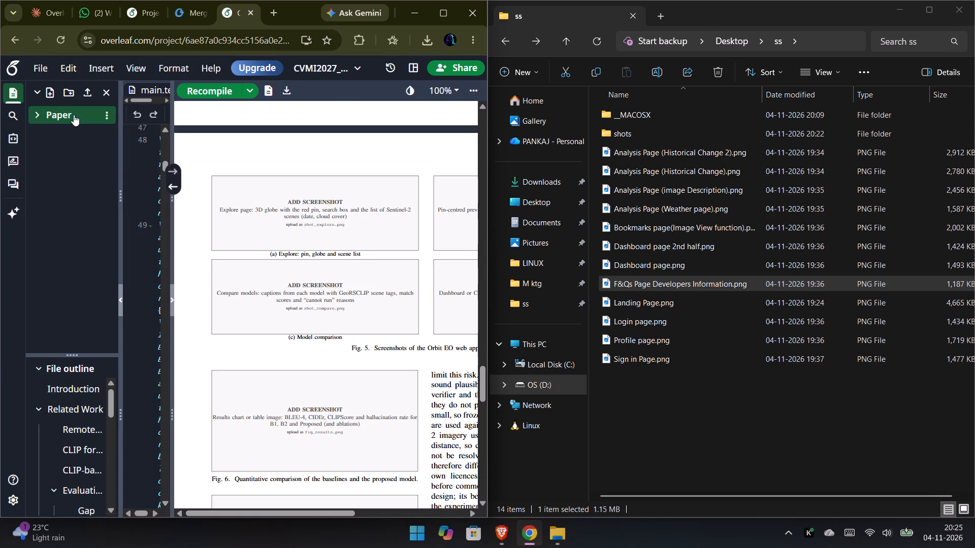
Open the shots folder in File Explorer and upload shot_explore.png into the Overleaf project's Paper folder.
double_click(636, 130)
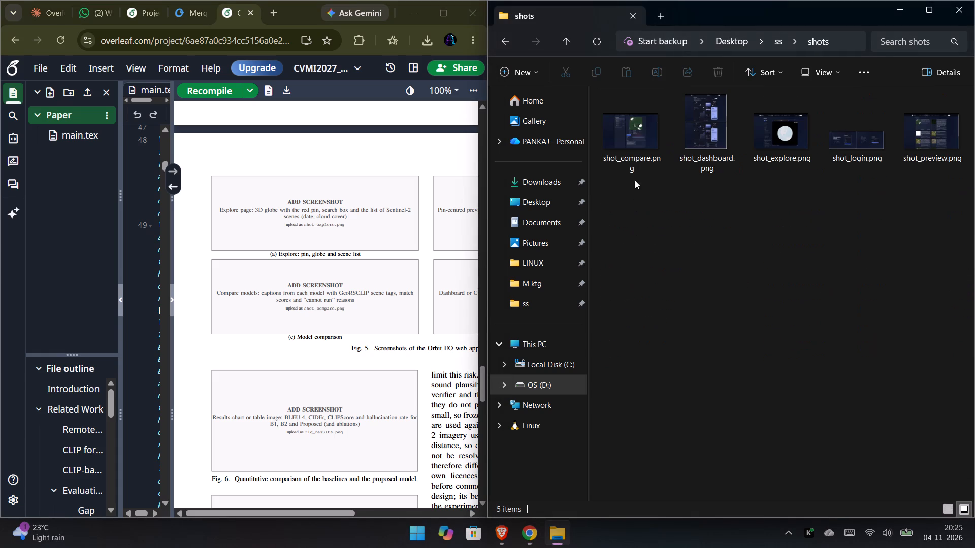
drag(794, 136, 169, 231)
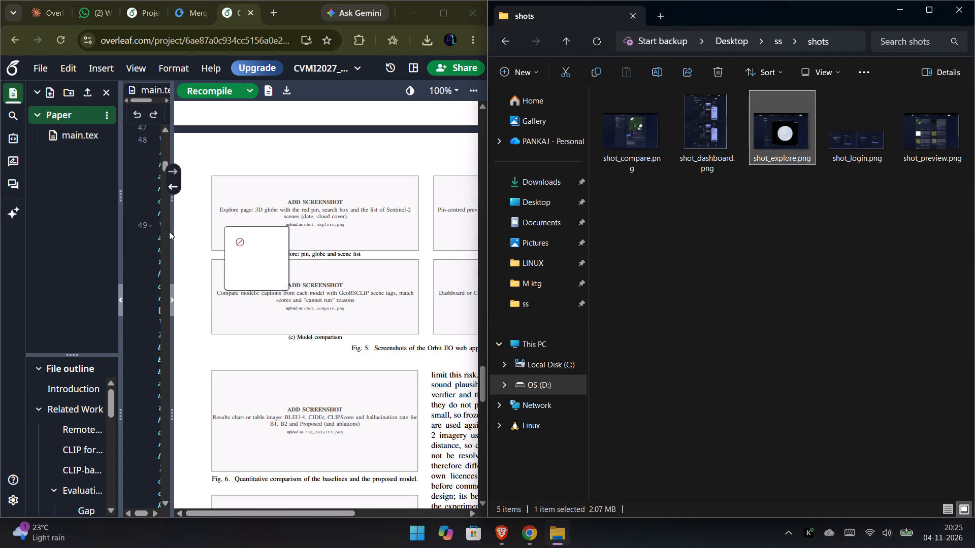
drag(169, 231, 73, 144)
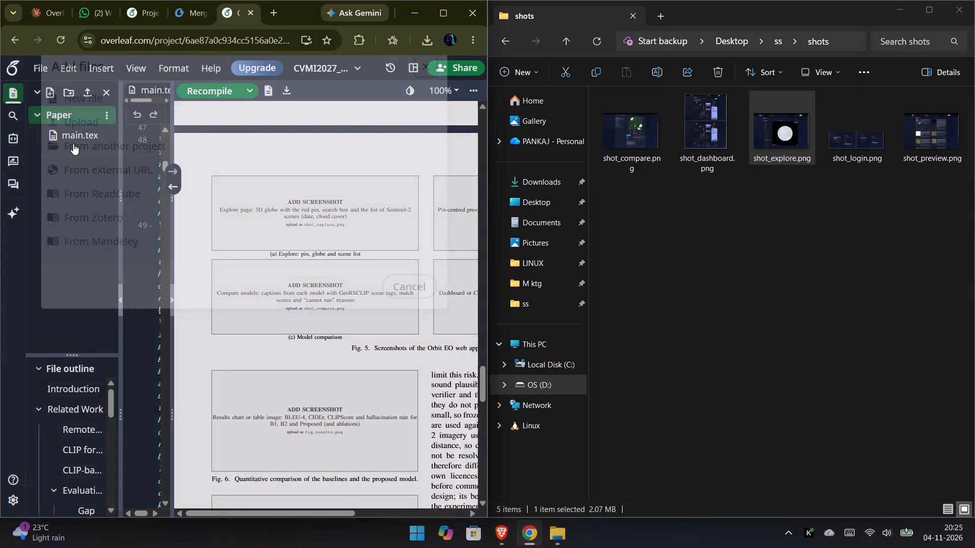
click(259, 348)
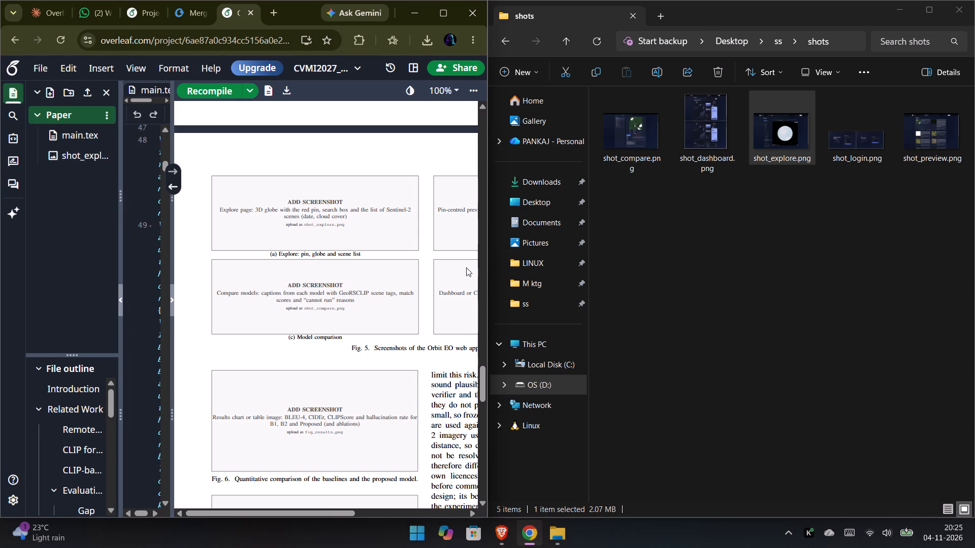
Check the preview figure's placeholder and upload shot_preview.png into the Paper folder.
scroll(382, 315, left, 2)
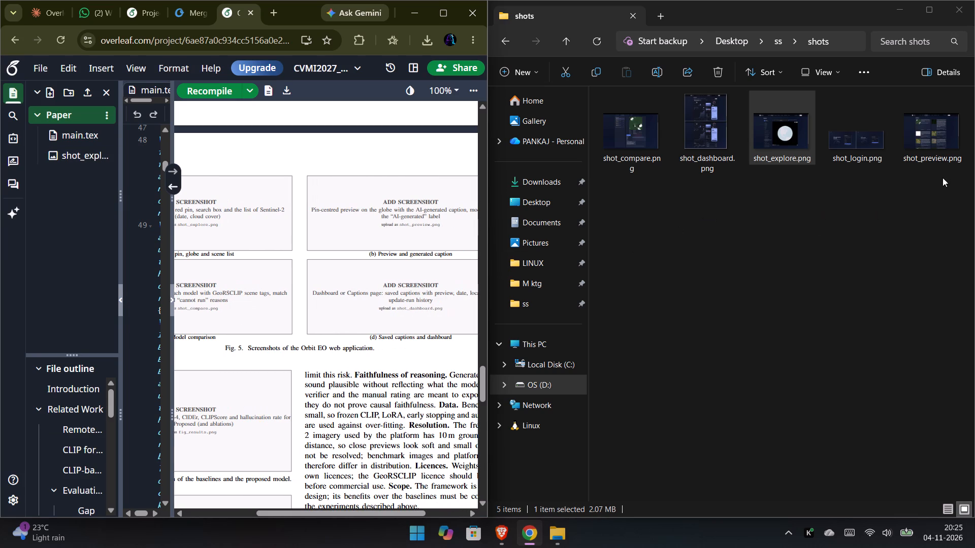
drag(930, 144, 292, 172)
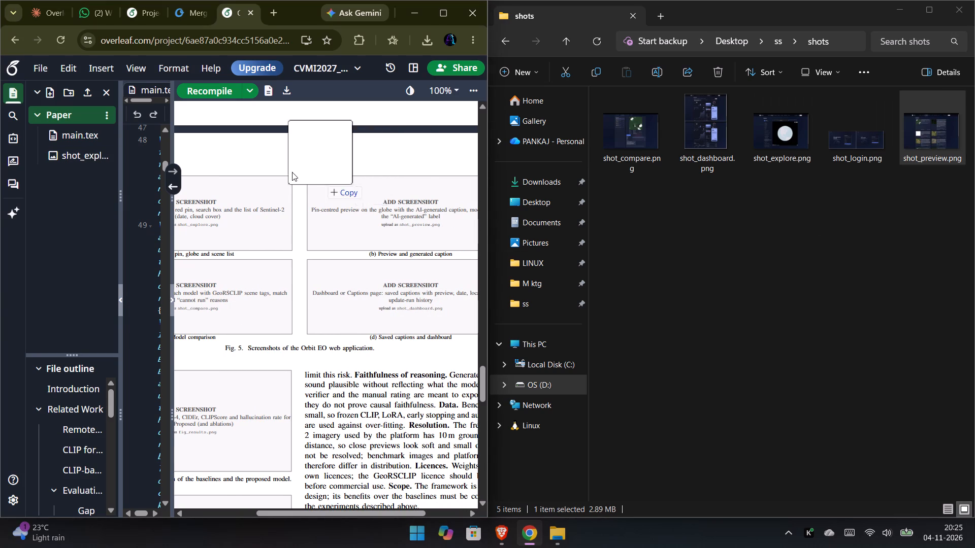
drag(292, 172, 102, 167)
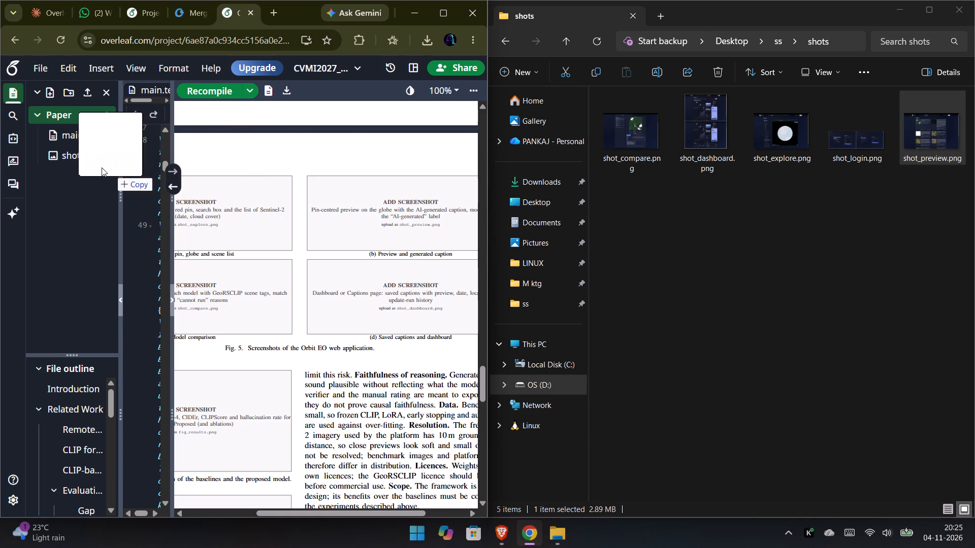
drag(102, 167, 83, 145)
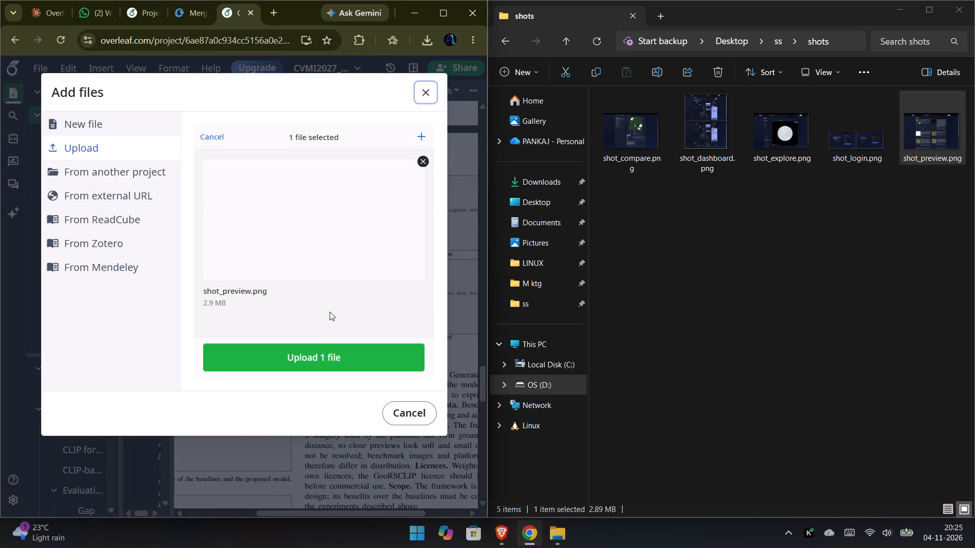
click(311, 348)
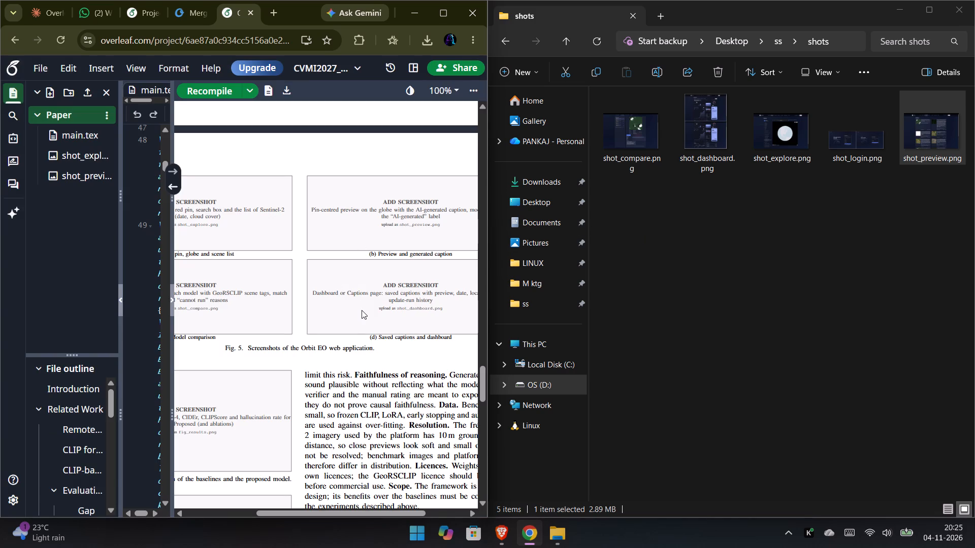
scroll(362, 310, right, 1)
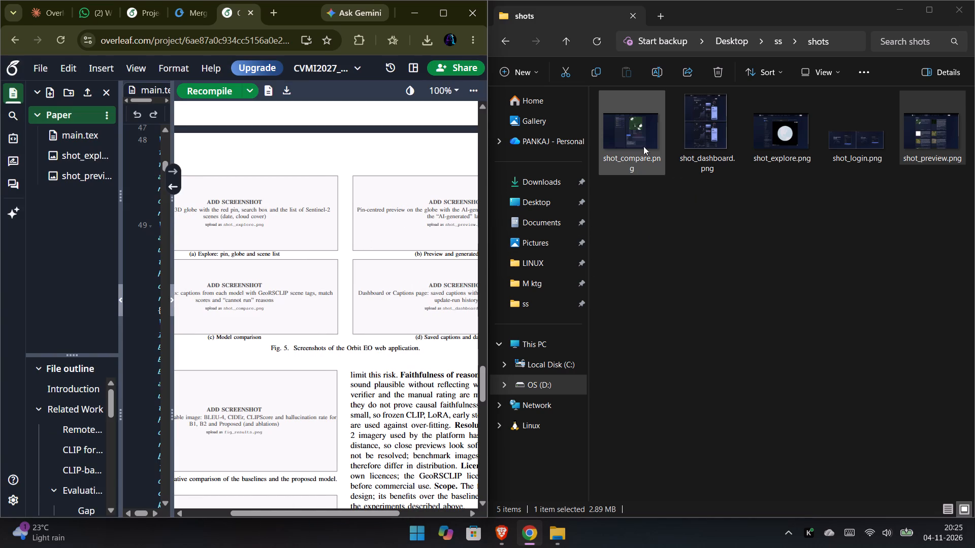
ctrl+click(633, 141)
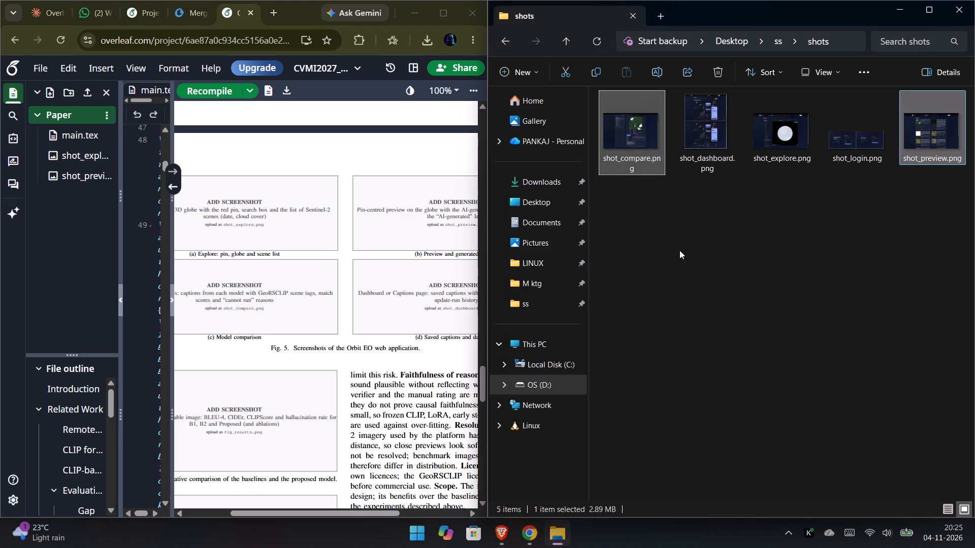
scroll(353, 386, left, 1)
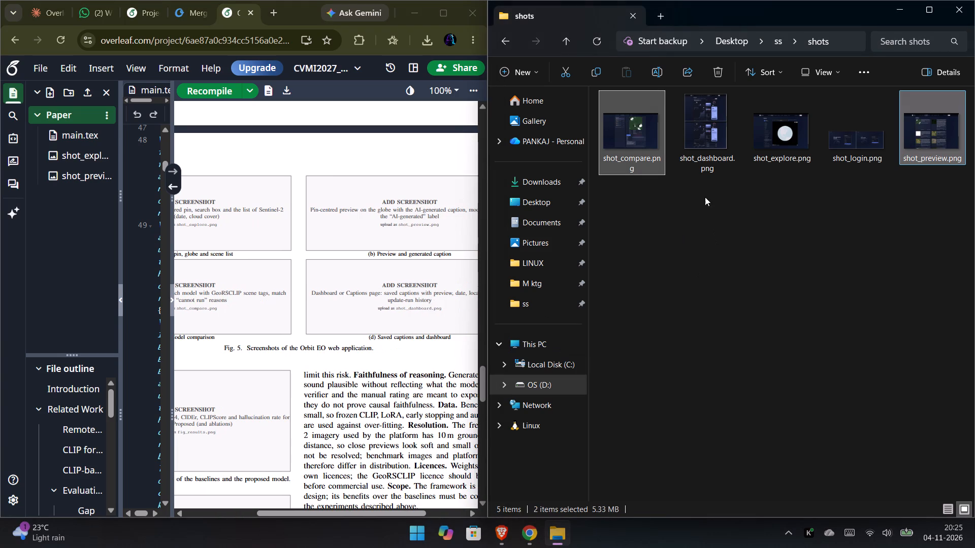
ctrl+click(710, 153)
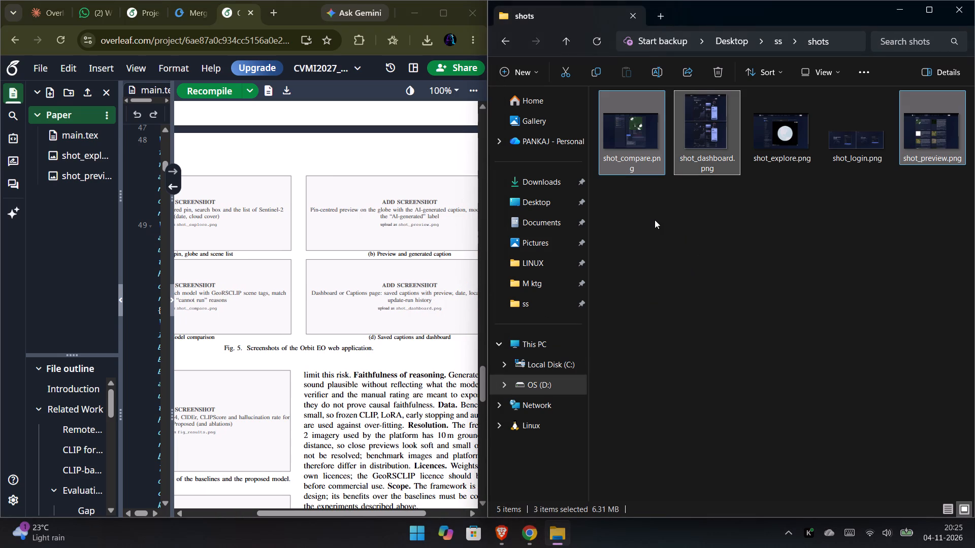
Examine the remaining screenshot placeholders in the compiled paper, covering Fig. 5, Fig. 6 and Fig. 7 and the file names they request.
scroll(371, 359, right, 1)
scroll(371, 359, down, 1)
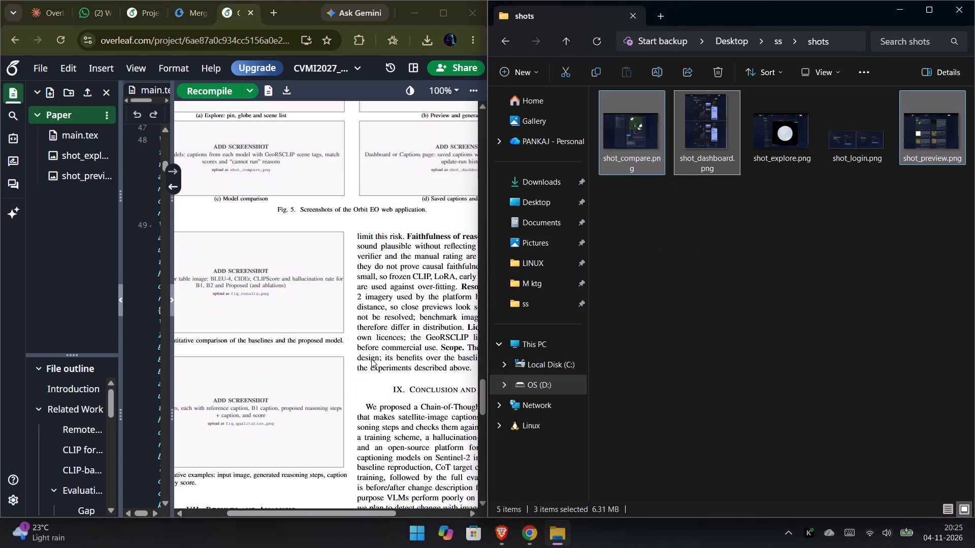
scroll(371, 359, down, 2)
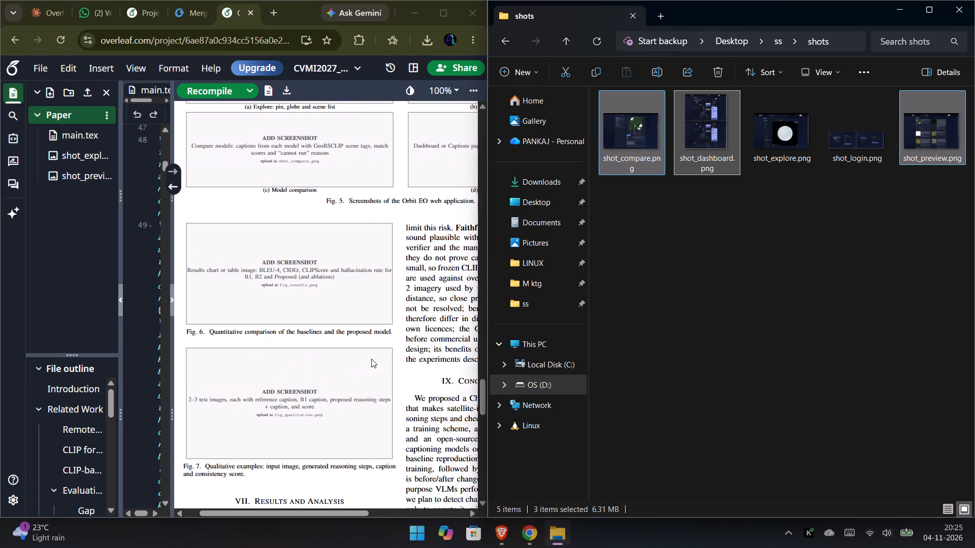
scroll(371, 359, down, 5)
scroll(371, 359, up, 4)
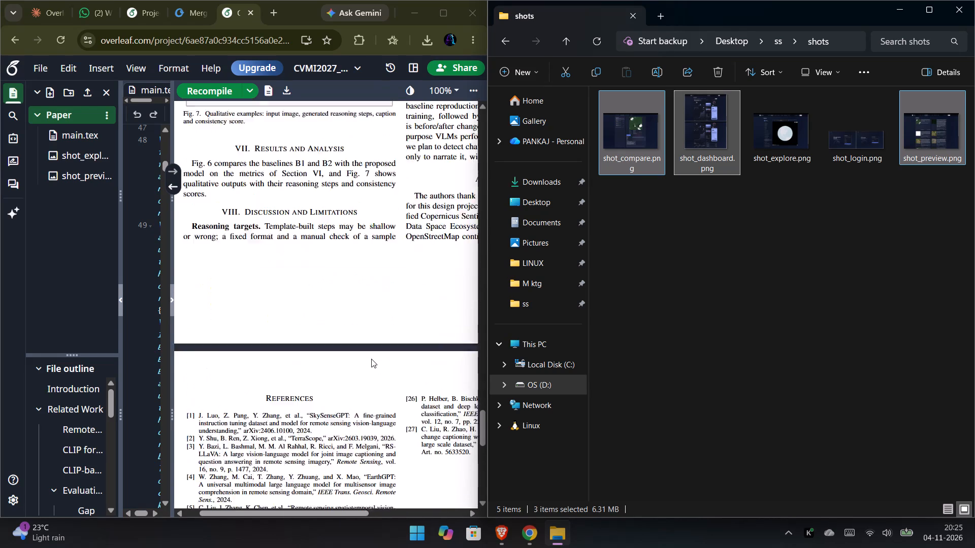
scroll(371, 359, up, 3)
scroll(371, 359, left, 1)
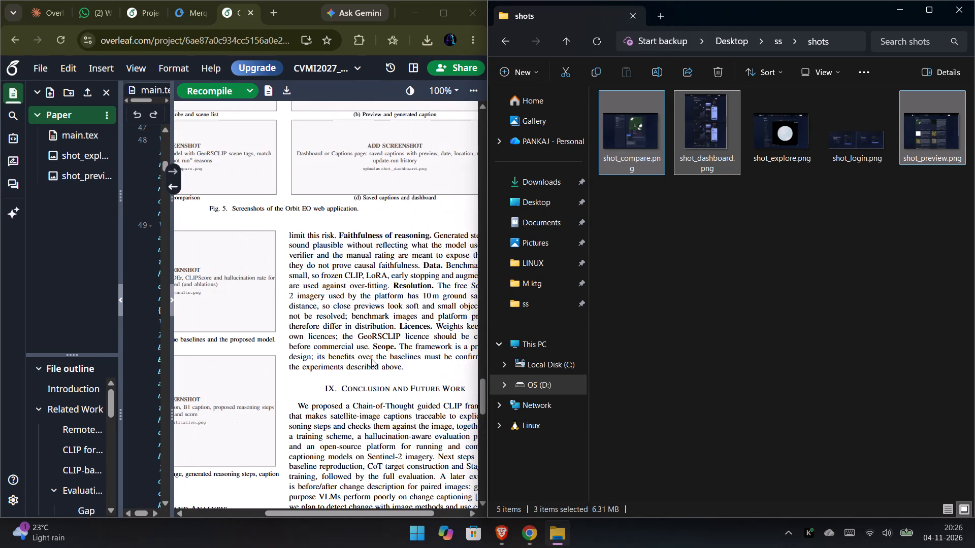
scroll(371, 359, right, 2)
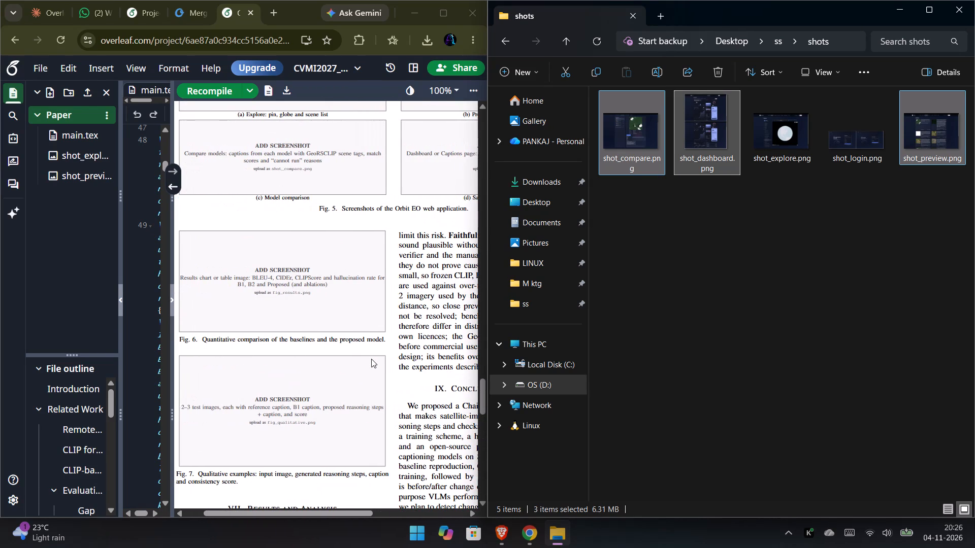
scroll(371, 359, up, 1)
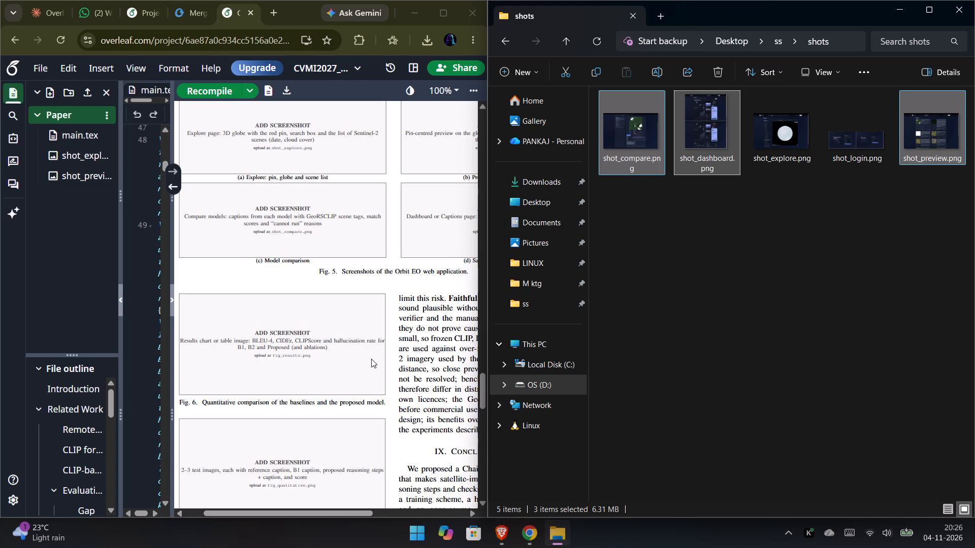
scroll(371, 359, left, 2)
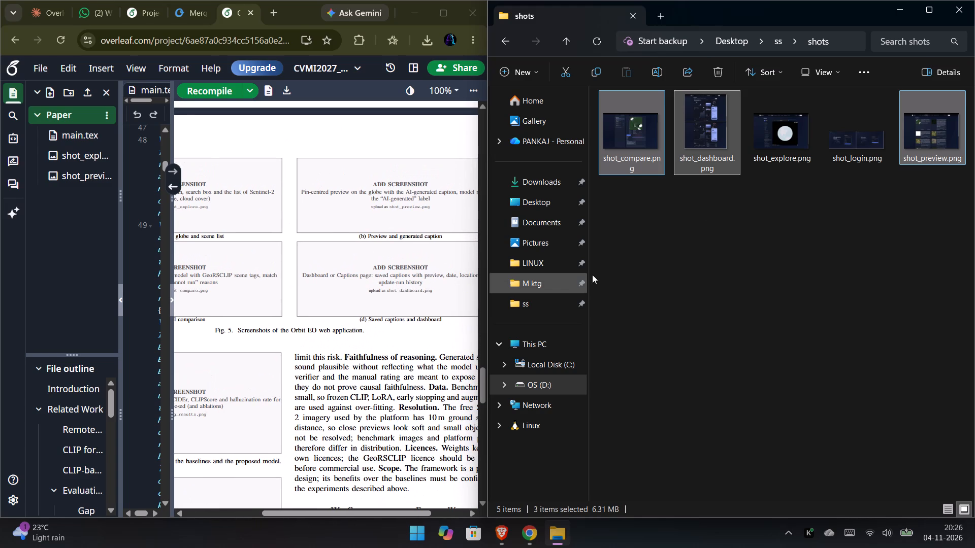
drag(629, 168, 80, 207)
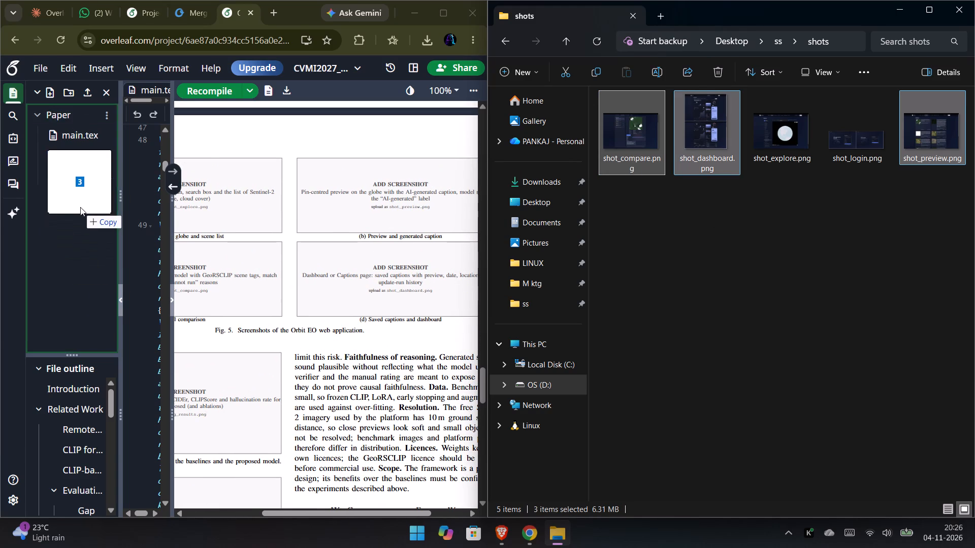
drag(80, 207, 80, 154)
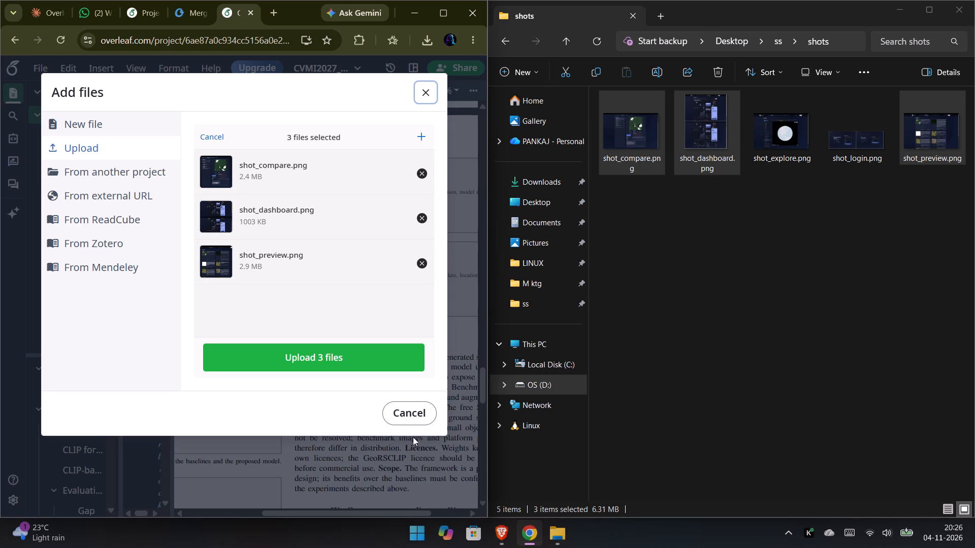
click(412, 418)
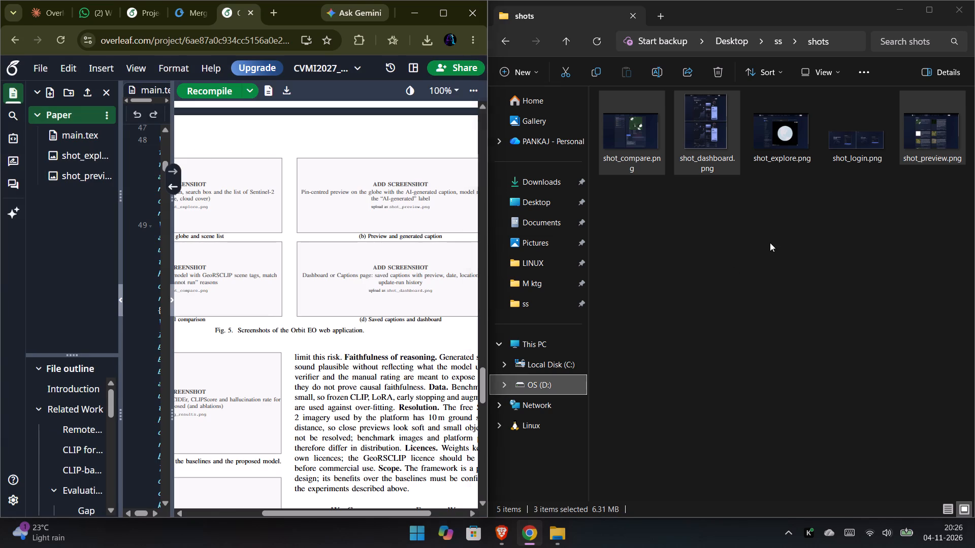
Upload shot_compare.png and shot_dashboard.png from the shots folder into the Paper folder.
click(770, 243)
drag(707, 197, 658, 144)
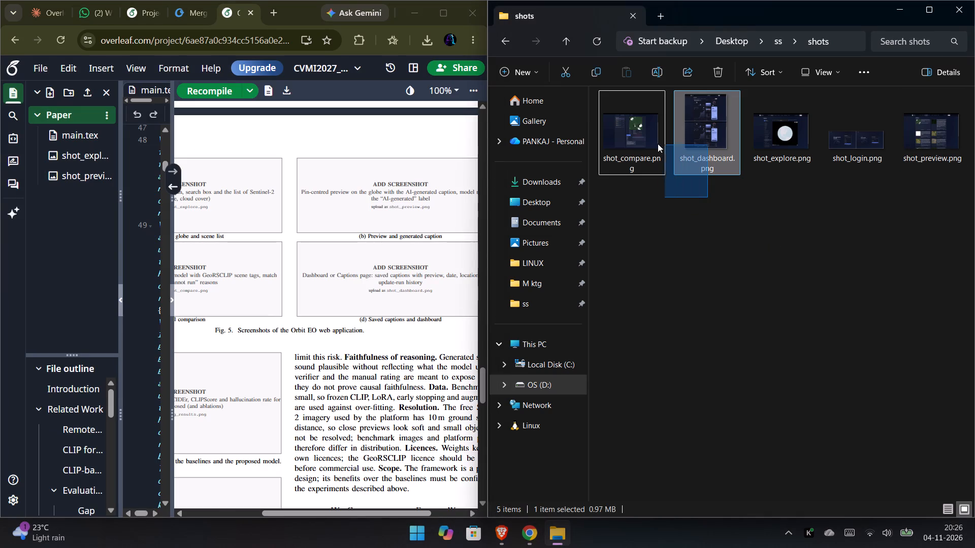
drag(658, 144, 644, 142)
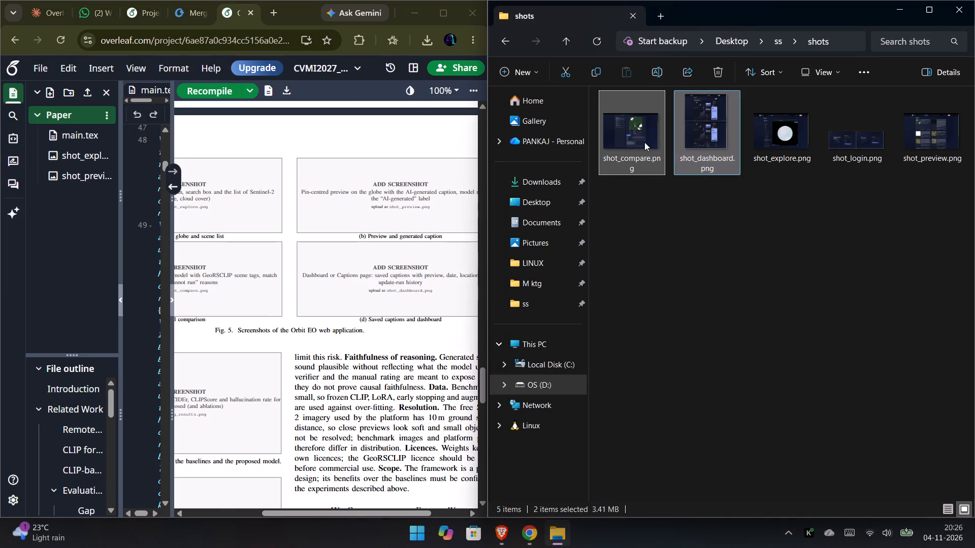
drag(644, 142, 117, 185)
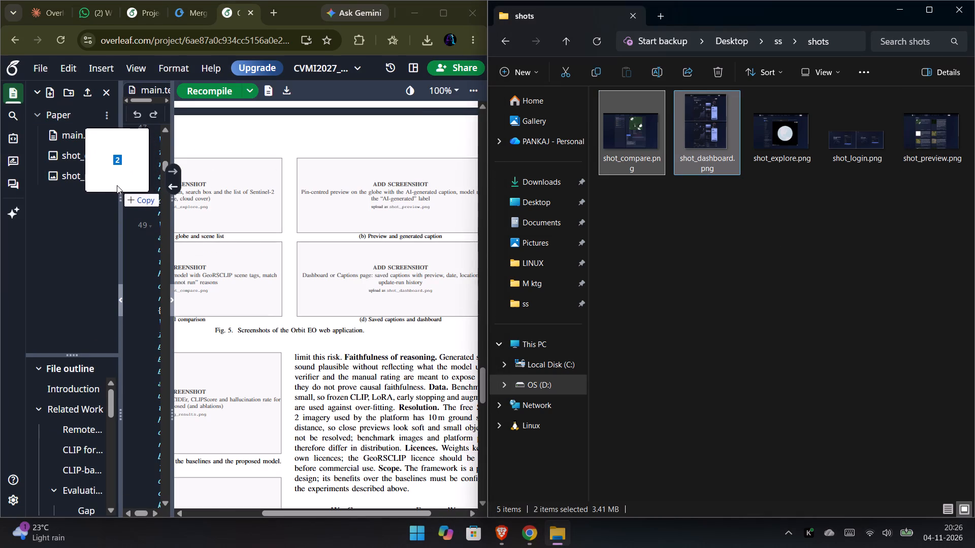
drag(117, 185, 107, 176)
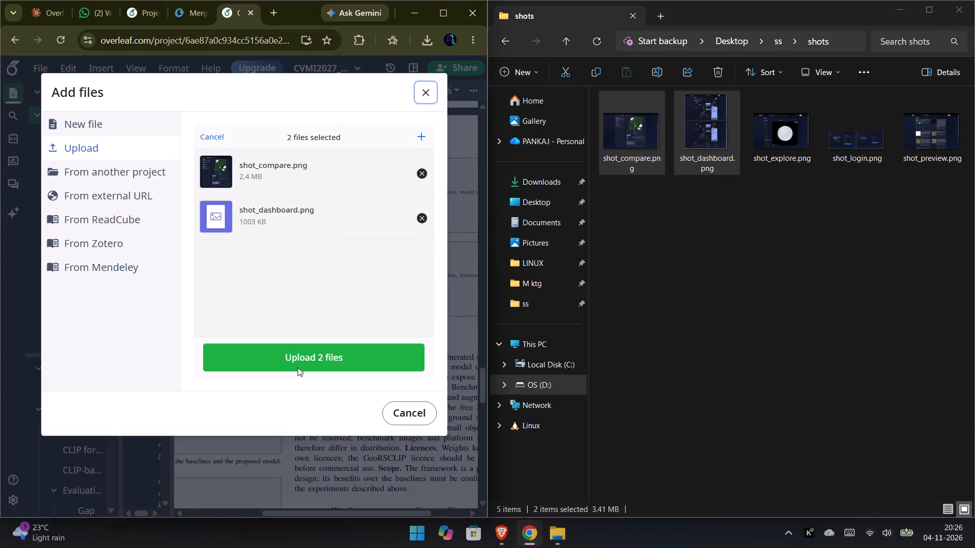
click(297, 365)
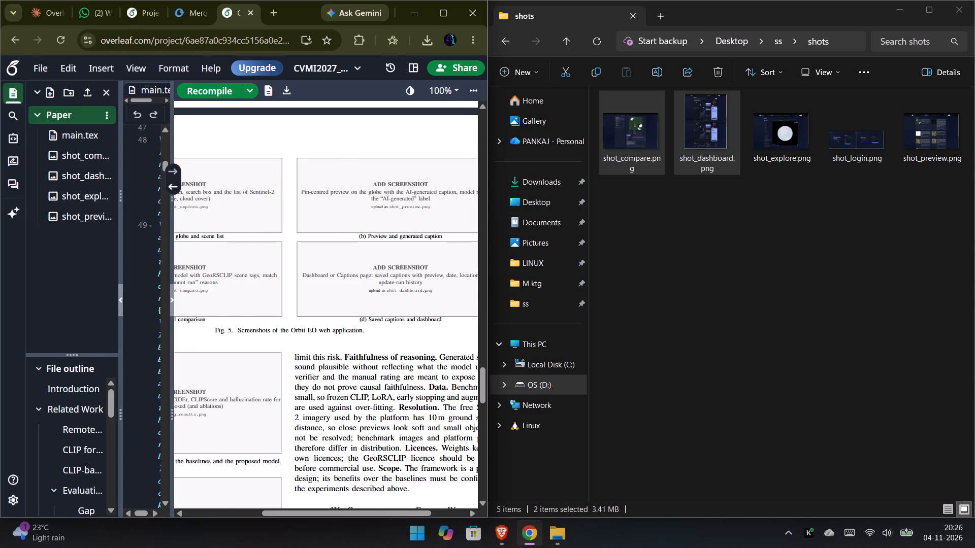
Examine the Fig. 6 and Fig. 7 placeholders and the following pages through the reference list.
scroll(330, 360, right, 1)
scroll(330, 360, down, 2)
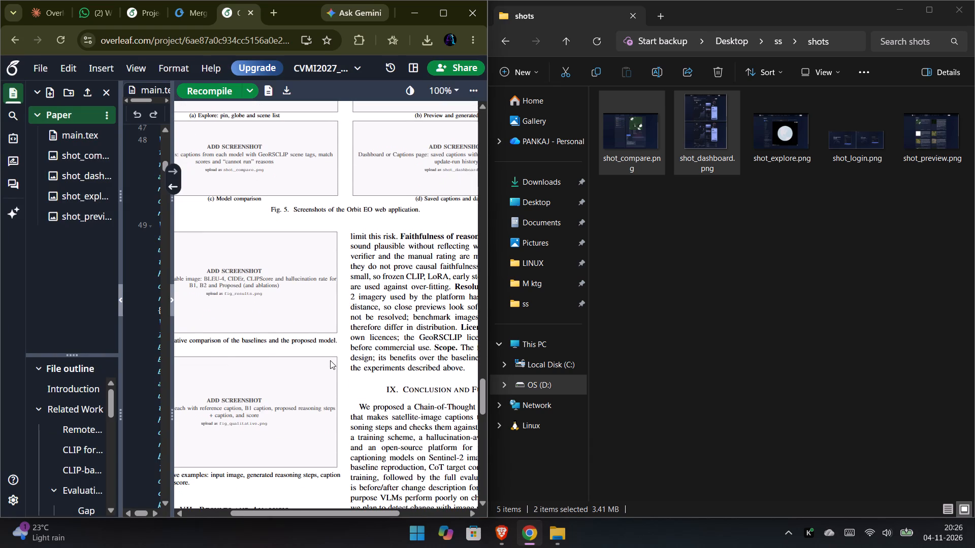
scroll(330, 360, right, 2)
scroll(330, 360, down, 1)
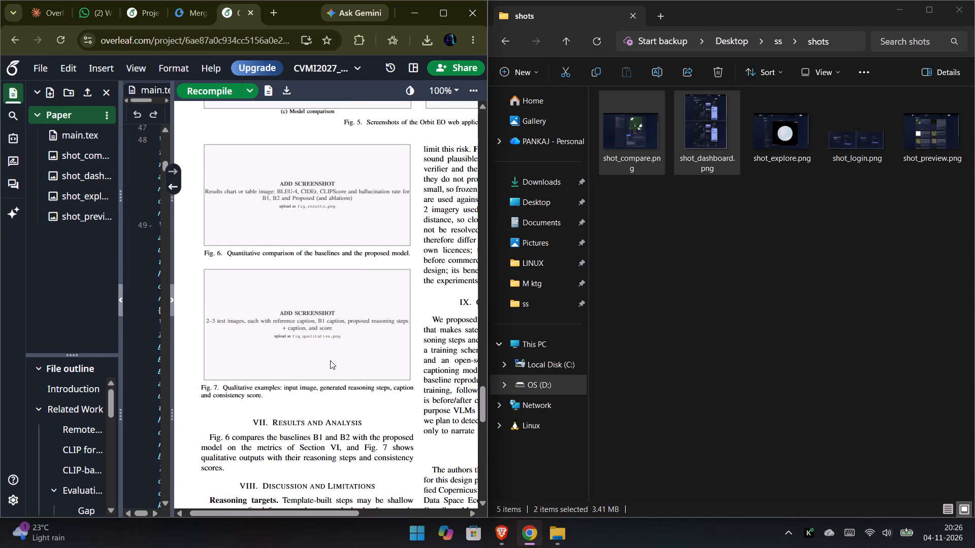
scroll(327, 426, down, 1)
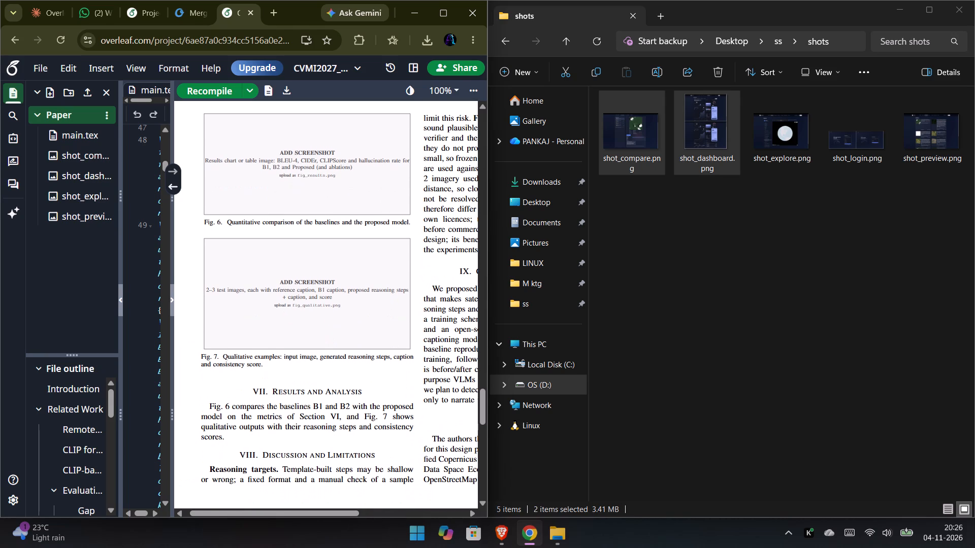
scroll(298, 354, down, 10)
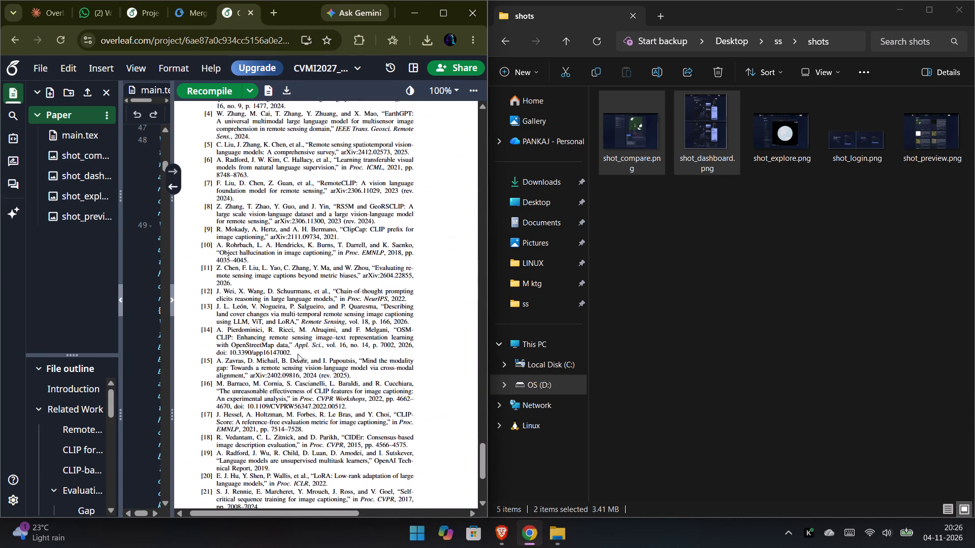
scroll(298, 354, down, 3)
Review the compiled paper from the title page down to Section VII for image placeholders that still need files.
scroll(298, 354, up, 9)
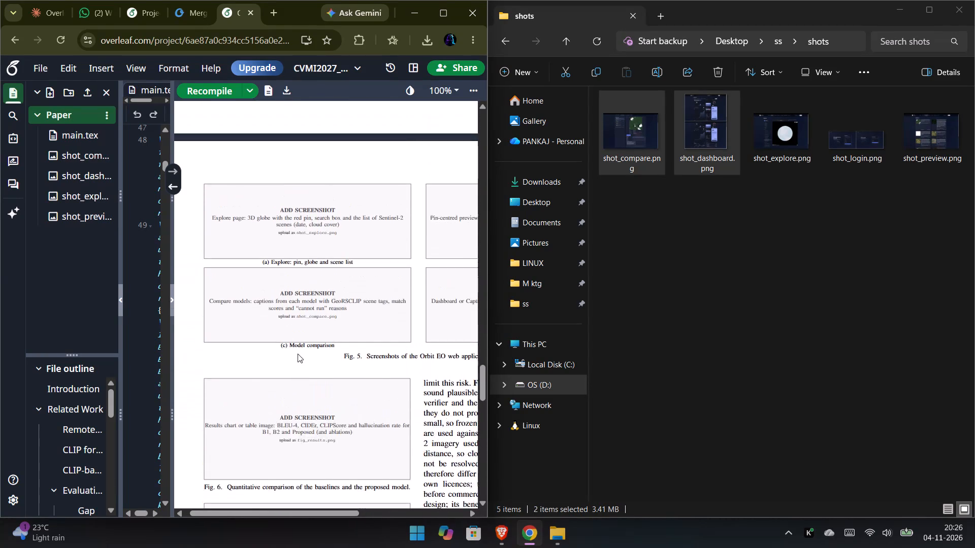
scroll(298, 354, up, 15)
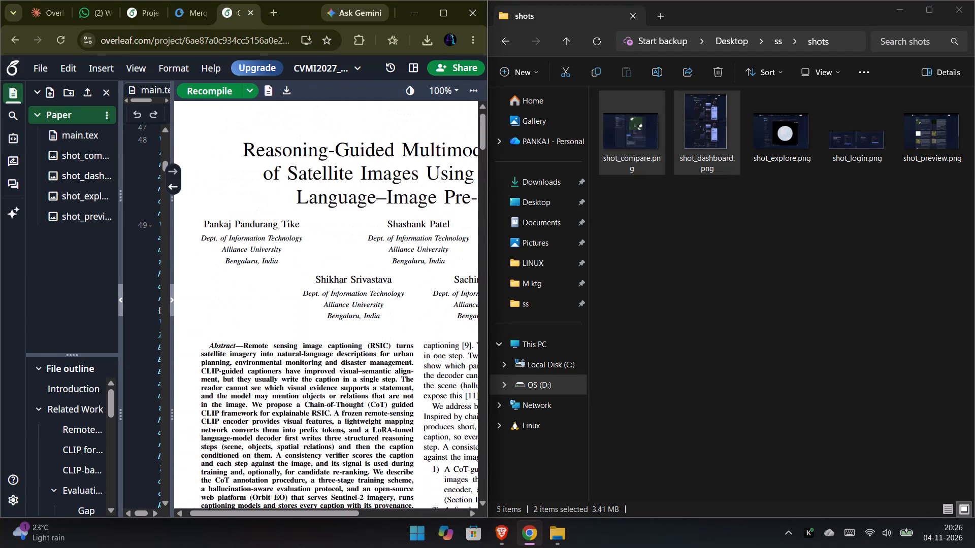
scroll(298, 354, down, 5)
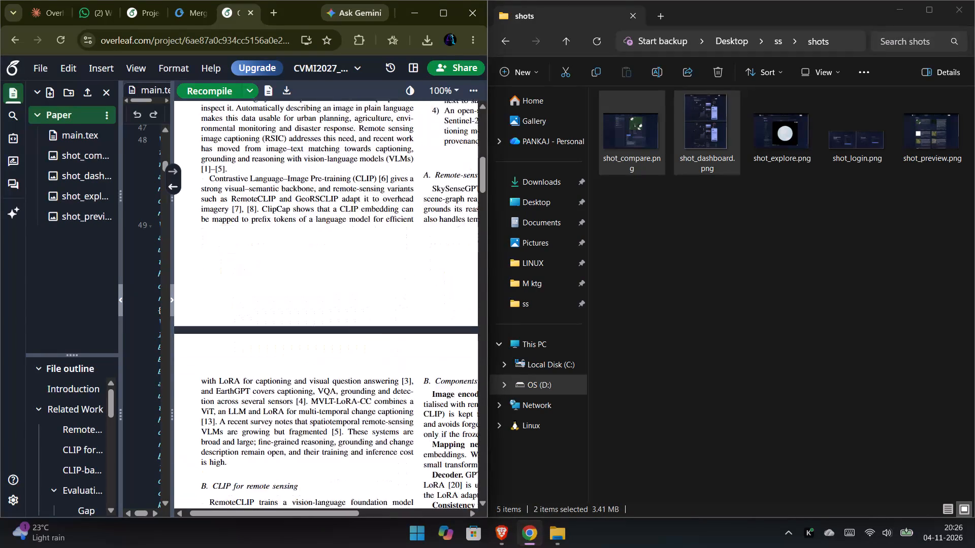
scroll(298, 354, down, 13)
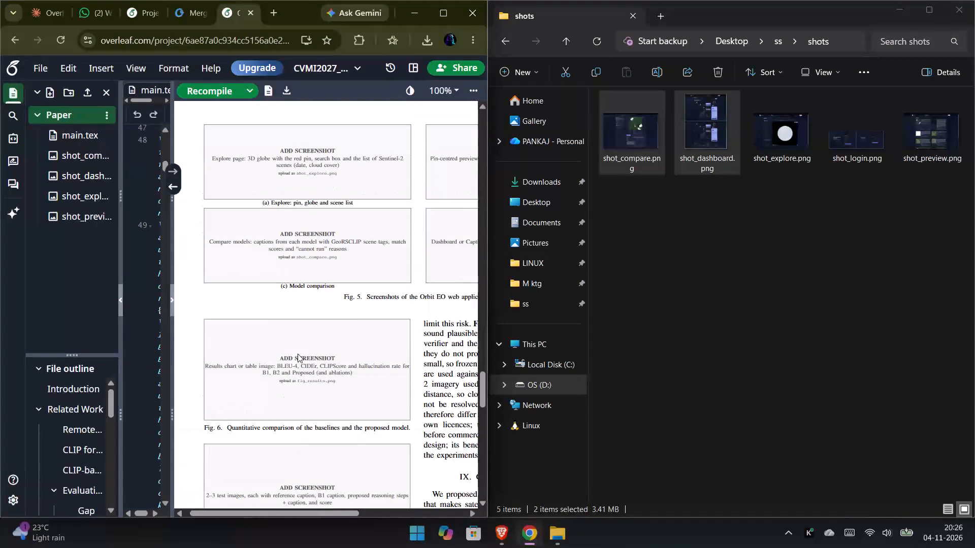
scroll(298, 354, down, 3)
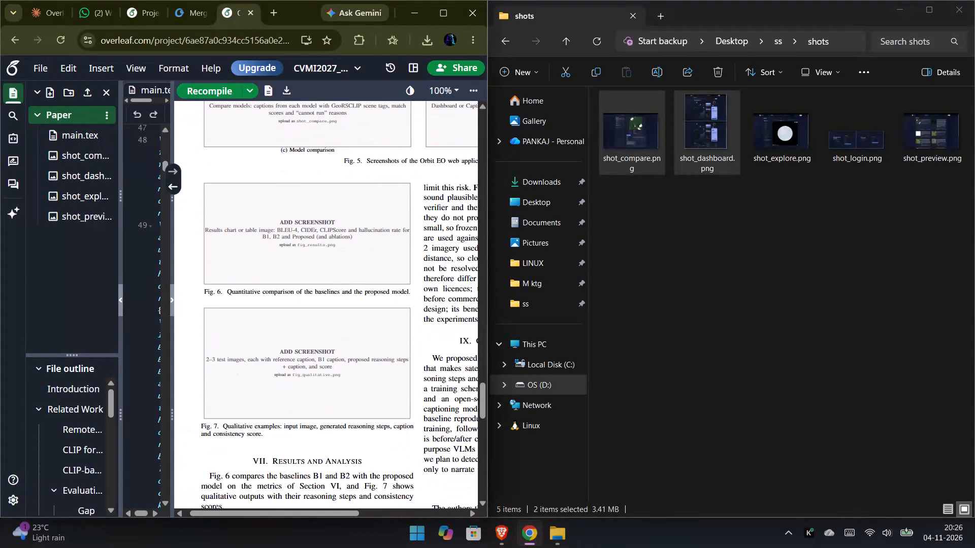
scroll(298, 354, down, 1)
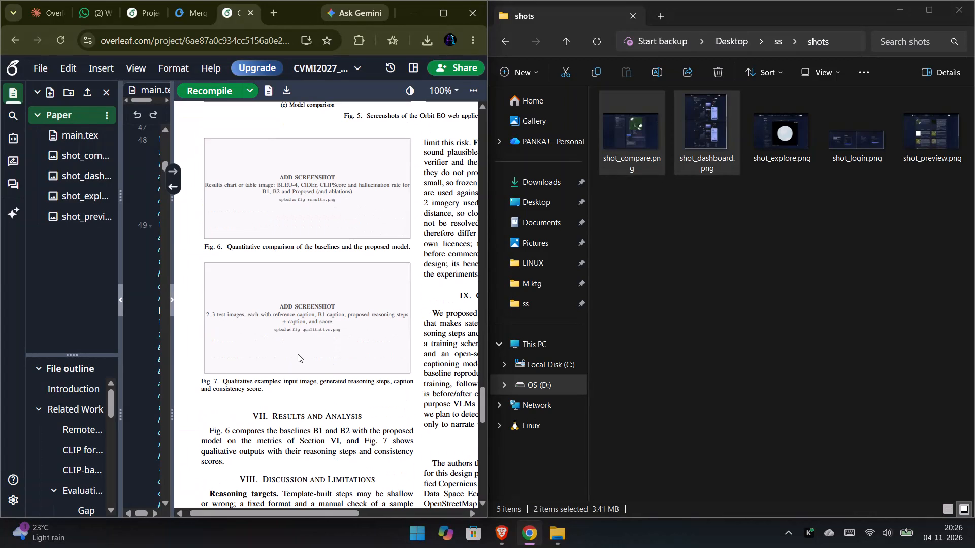
Capture a screen snip of the enlarged Fig. 6 and Fig. 7 placeholders, including their requested file names.
scroll(298, 354, up, 1)
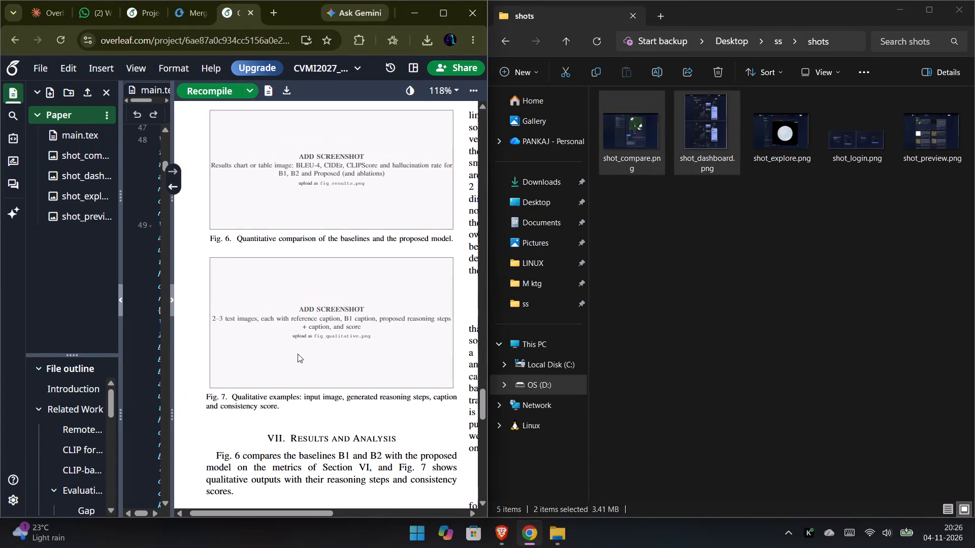
scroll(298, 354, up, 1)
key(Print)
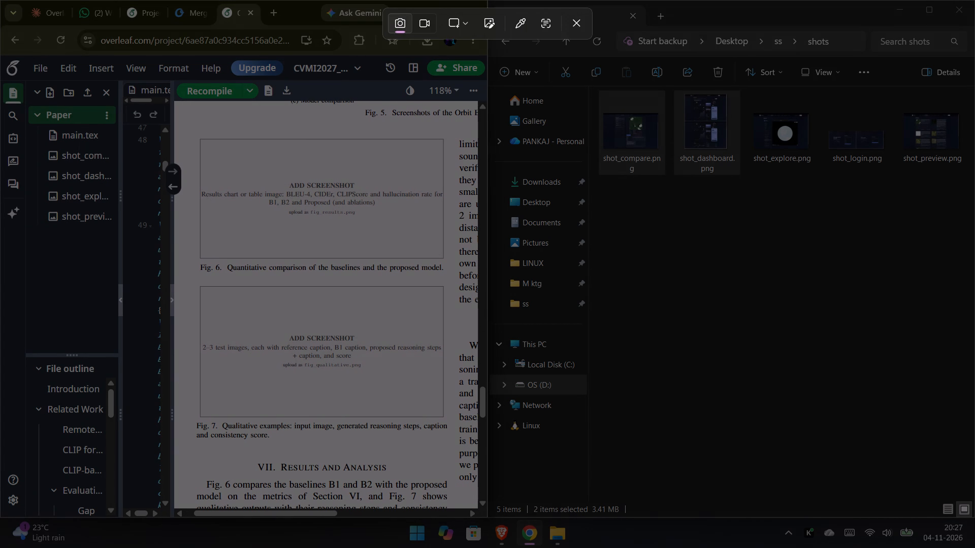
drag(196, 132, 449, 418)
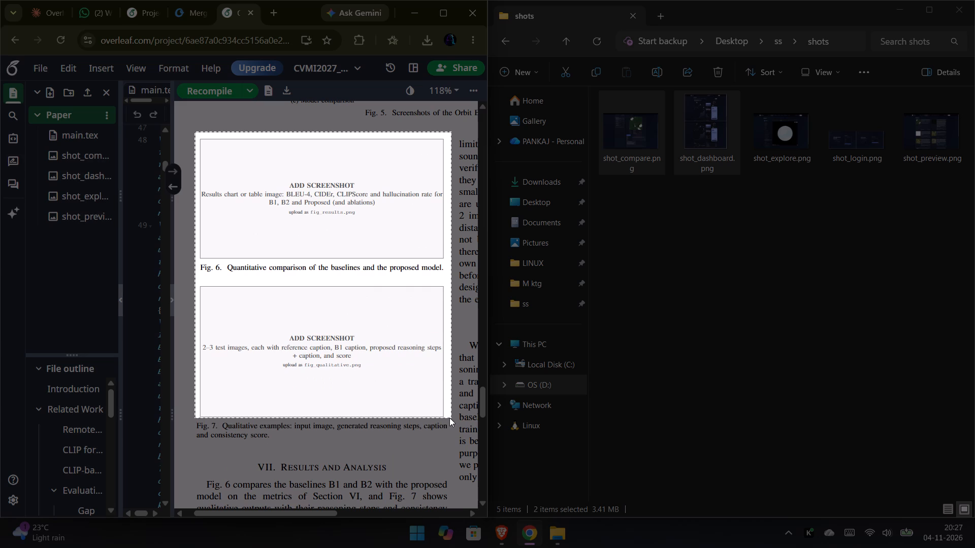
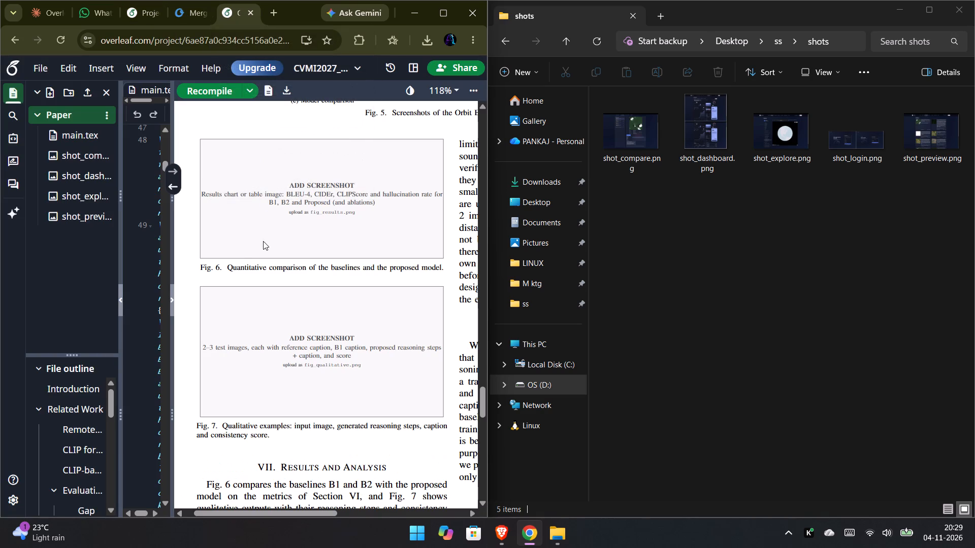
Examine the Analysis Page Historical Change 2, image Description and Historical Change screenshots in the ss folder as candidates for the Fig. 6 and 7 placeholders.
click(682, 228)
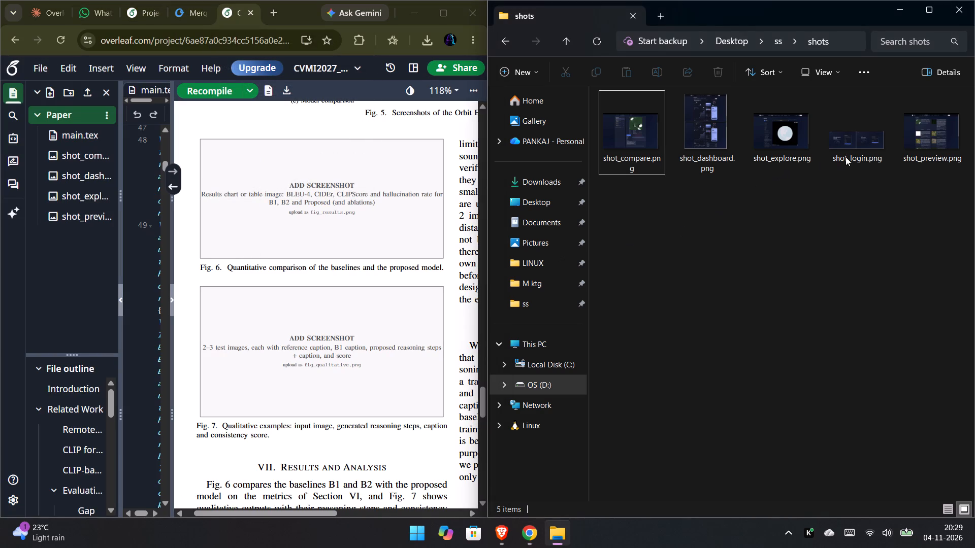
click(494, 40)
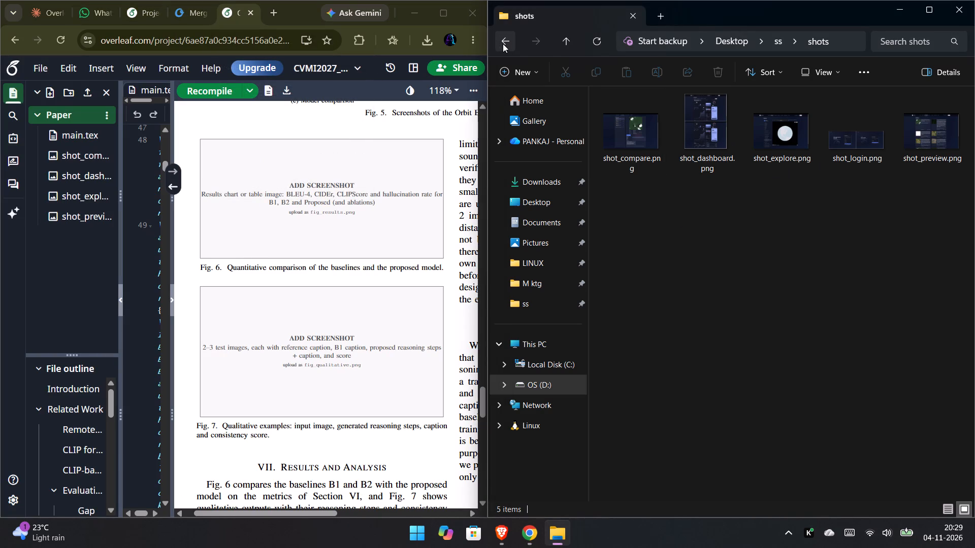
click(503, 44)
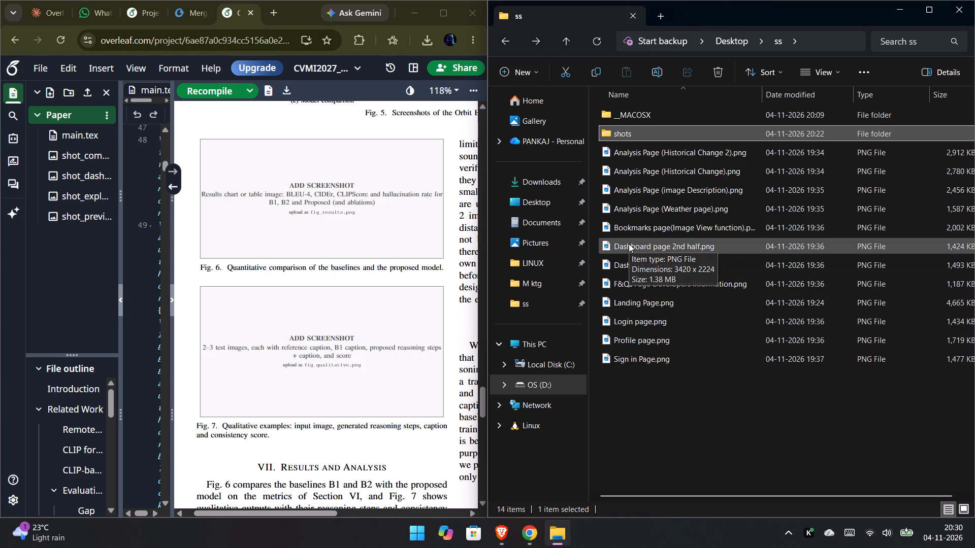
double_click(632, 158)
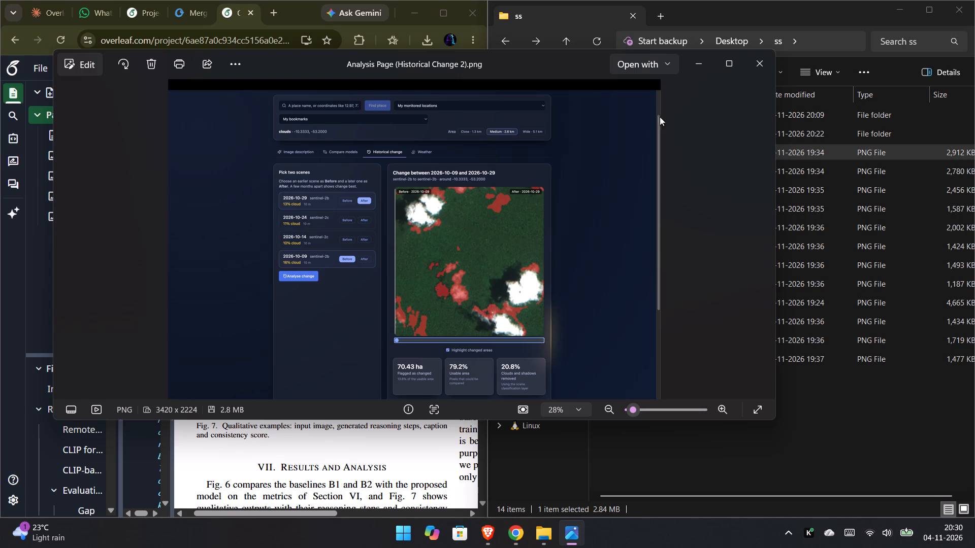
click(760, 69)
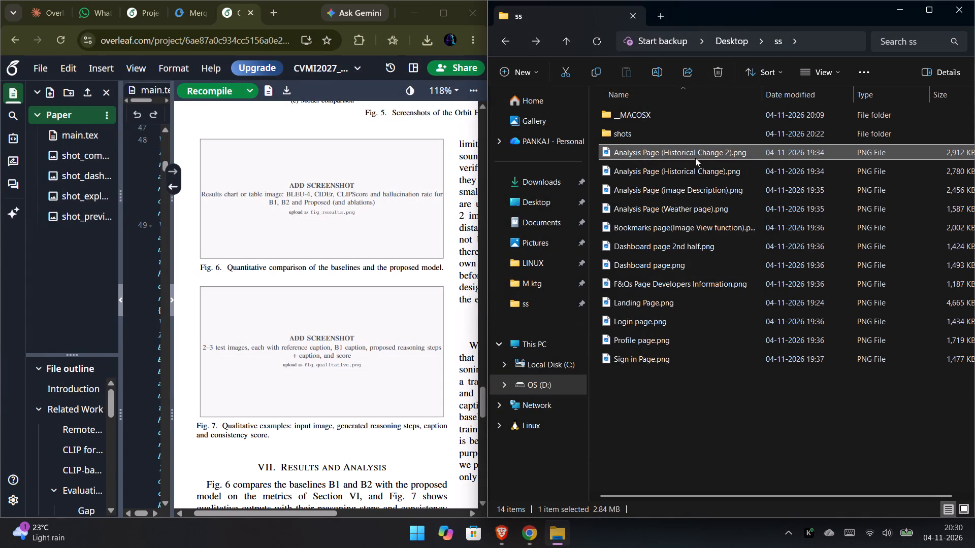
double_click(675, 192)
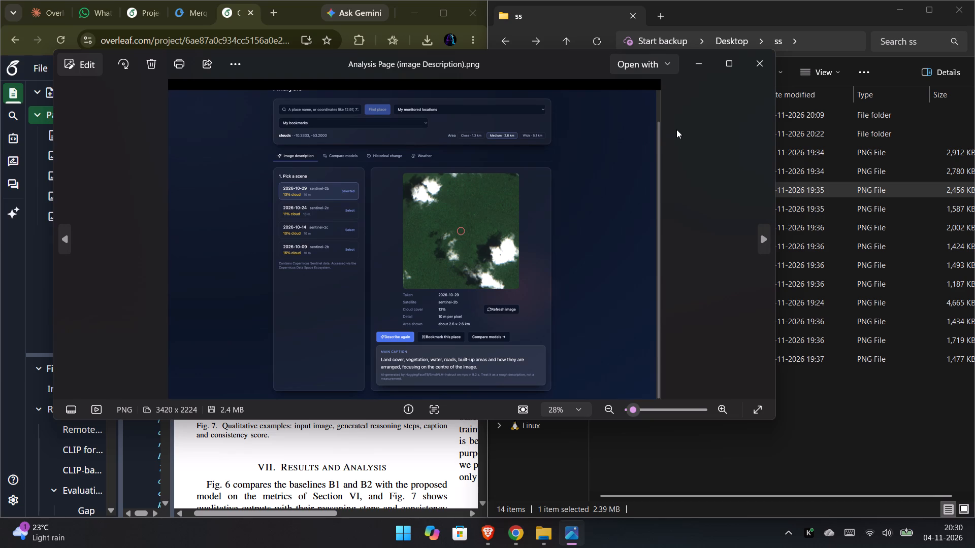
click(763, 56)
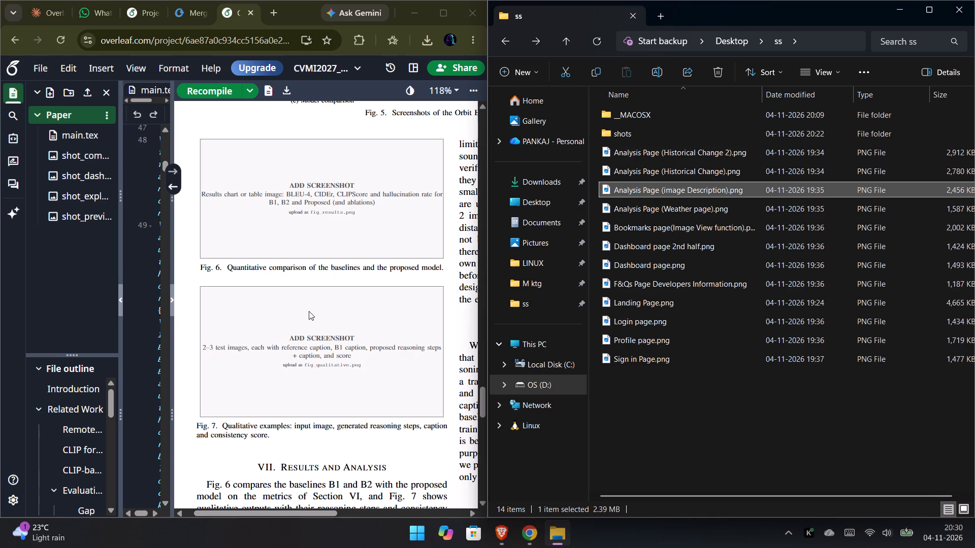
scroll(308, 317, down, 2)
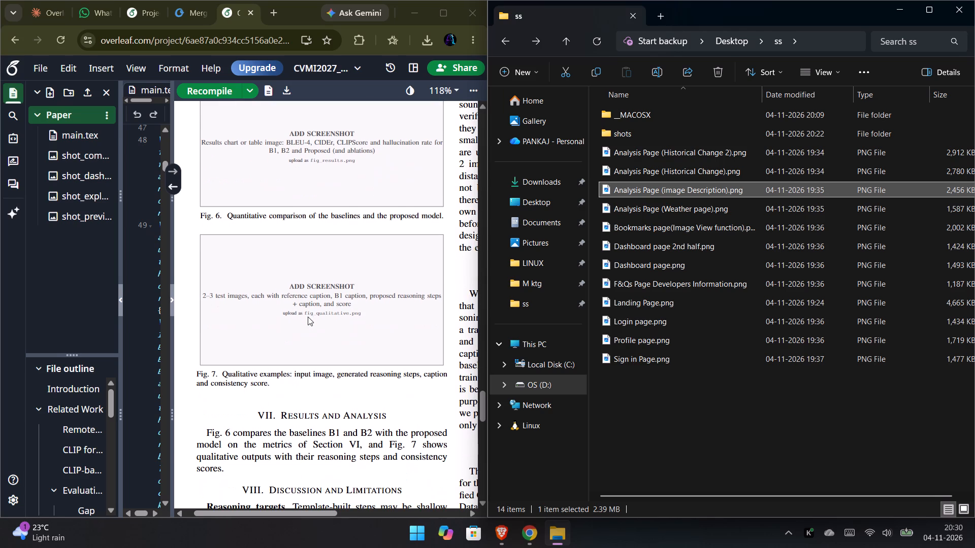
double_click(640, 175)
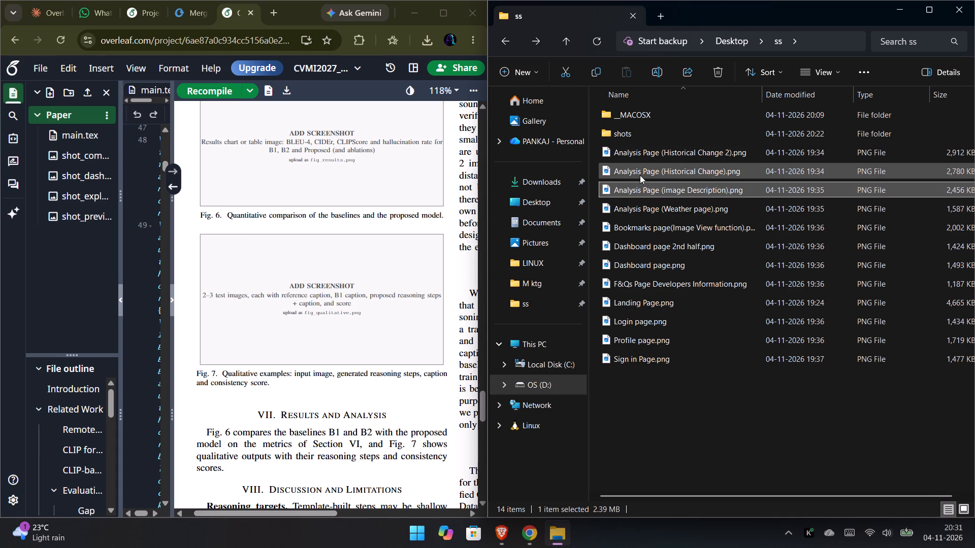
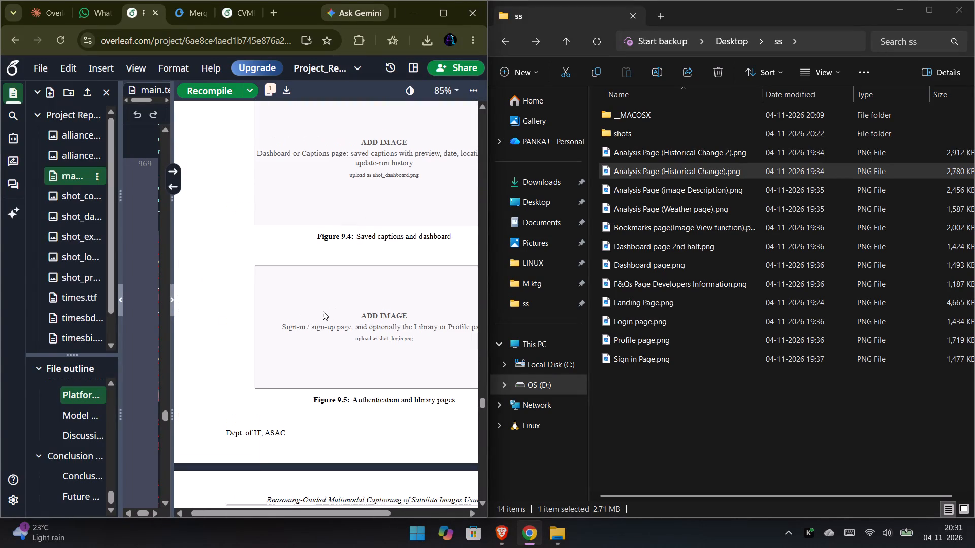
Review the compiled report's image placeholders backwards from Figure 9.5 to the automated test run placeholder, Figure 8.1.
scroll(323, 311, up, 1)
scroll(303, 336, left, 1)
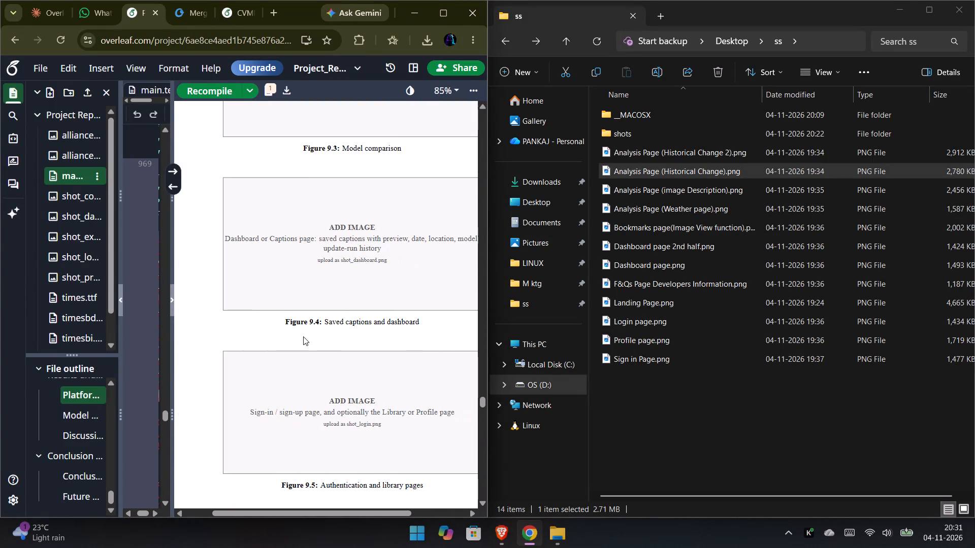
scroll(303, 336, up, 3)
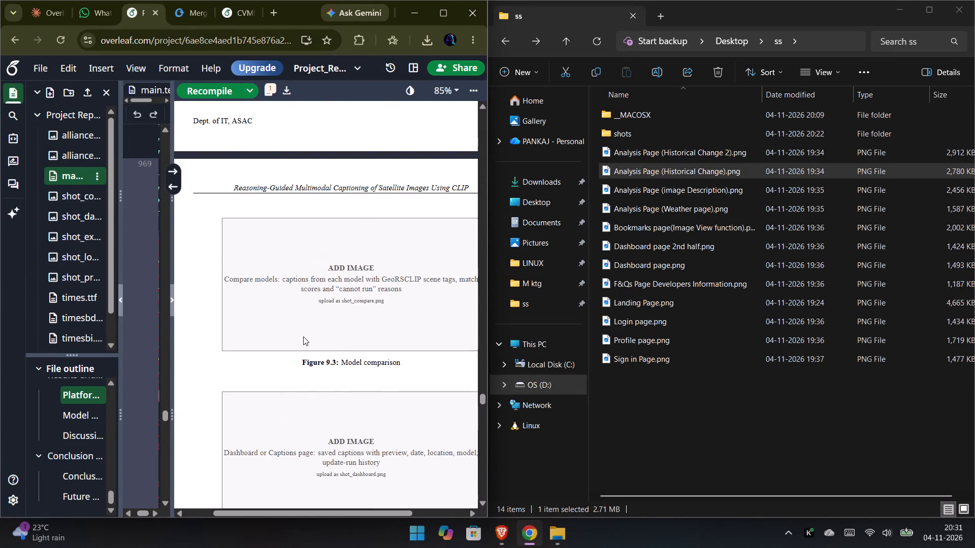
scroll(303, 336, up, 5)
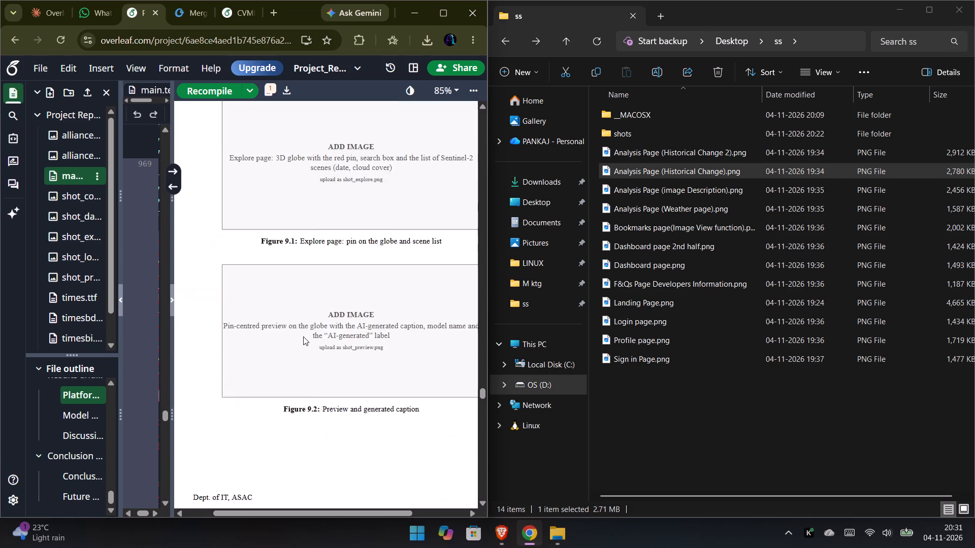
scroll(303, 336, up, 8)
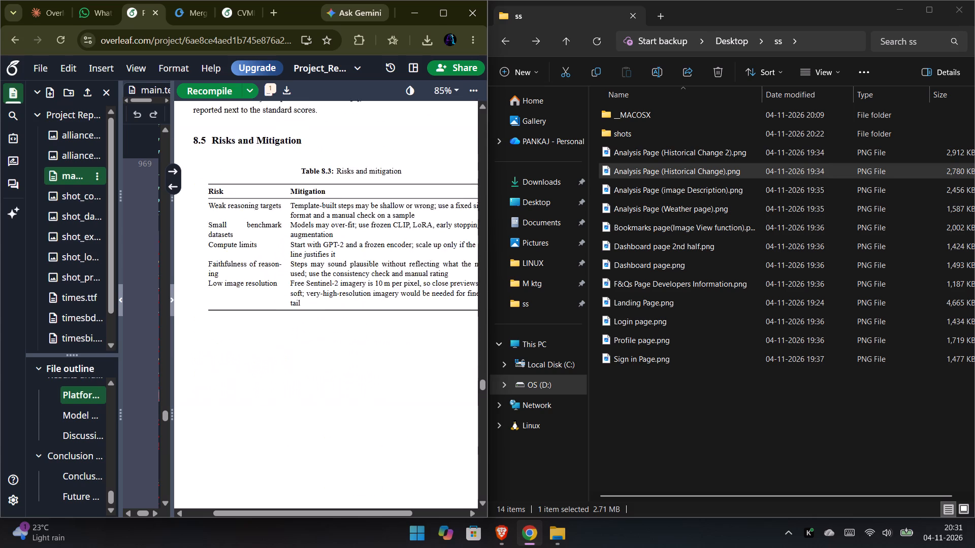
scroll(303, 336, up, 5)
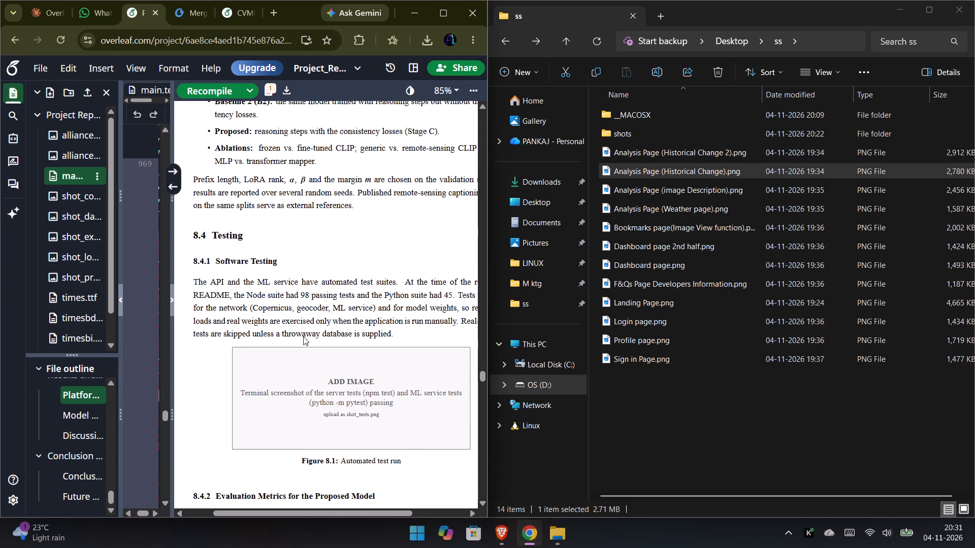
Check the Chapter 9 image placeholders from Figure 9.1 through Figure 9.7 and on to the Discussion section for required screenshots.
scroll(303, 336, down, 8)
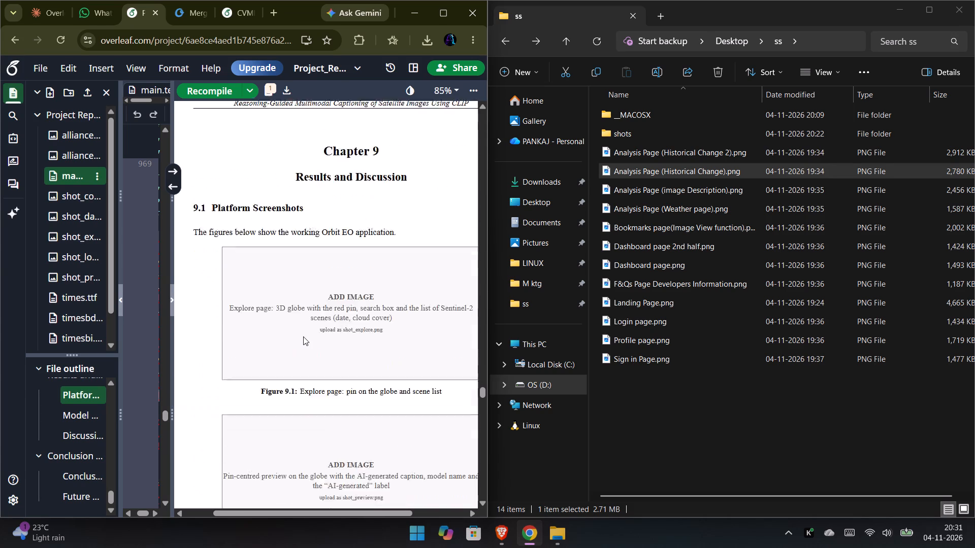
scroll(303, 336, down, 3)
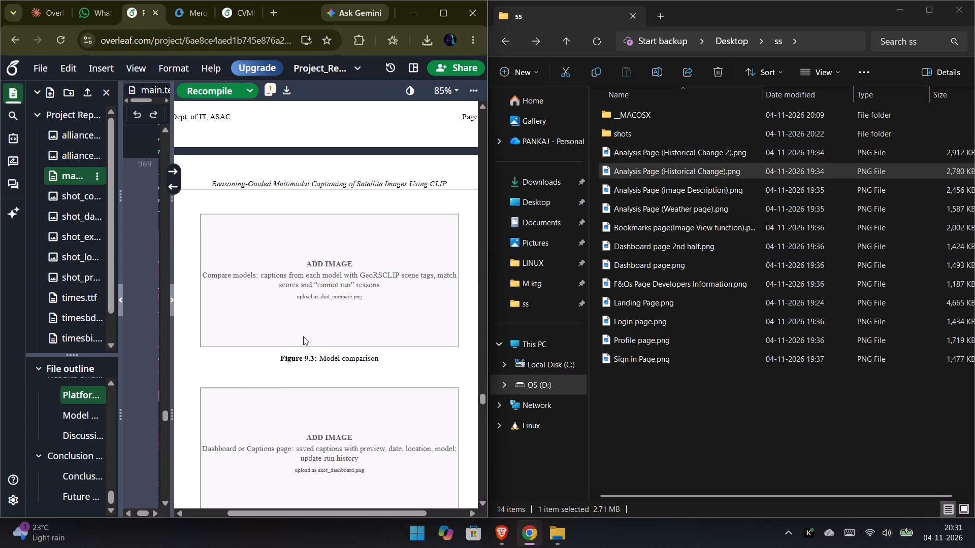
scroll(343, 397, down, 5)
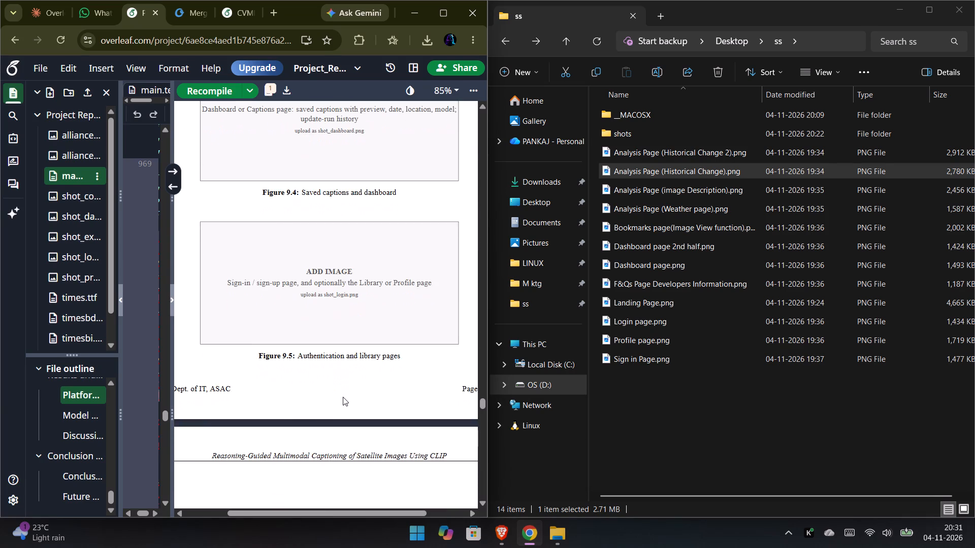
scroll(343, 397, down, 8)
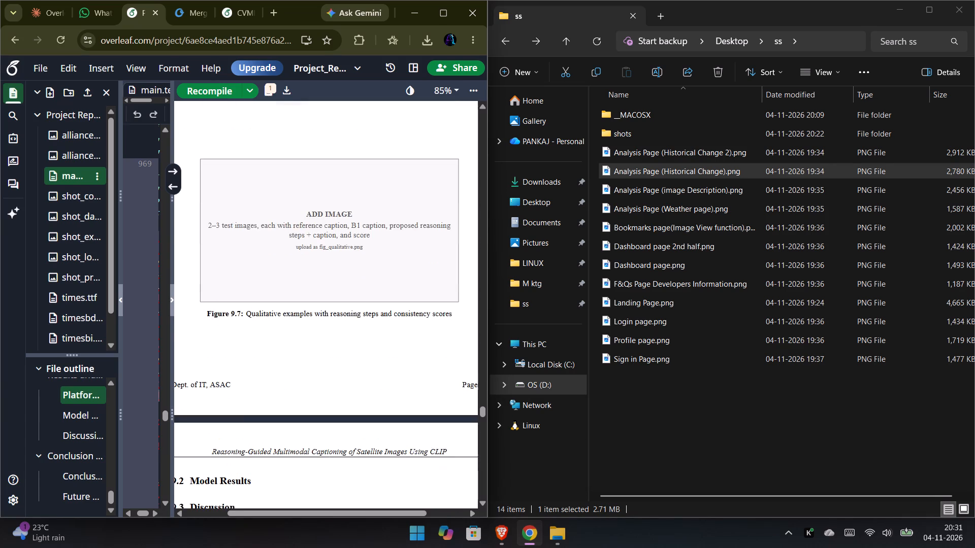
scroll(343, 397, down, 2)
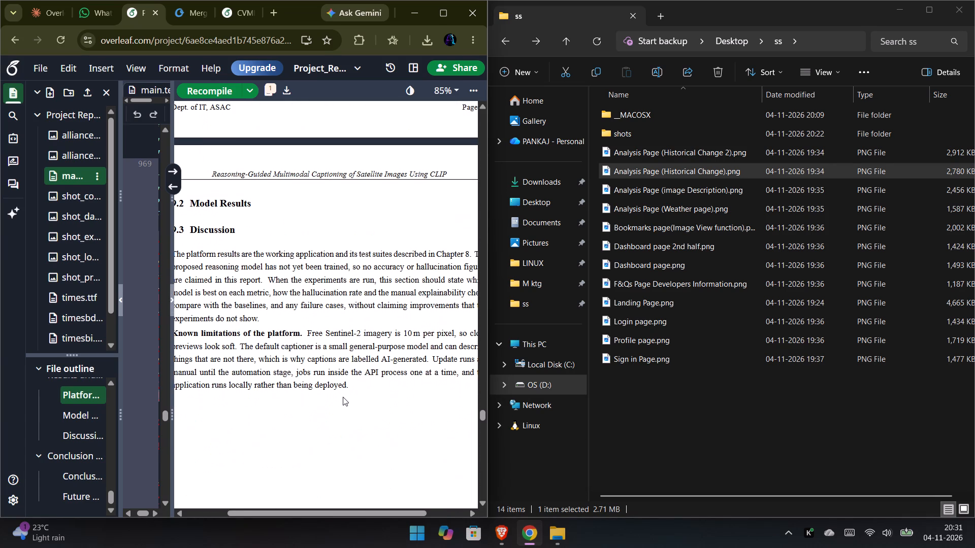
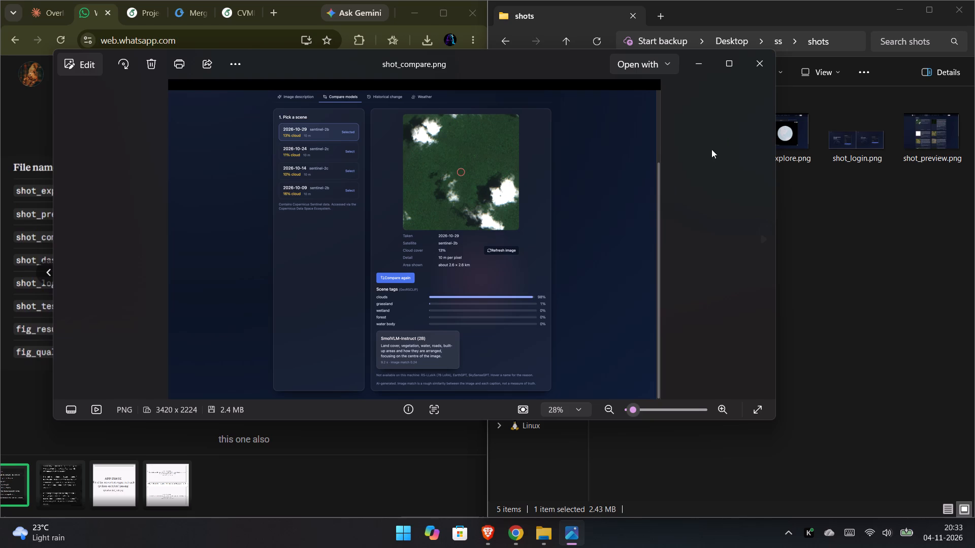
click(756, 71)
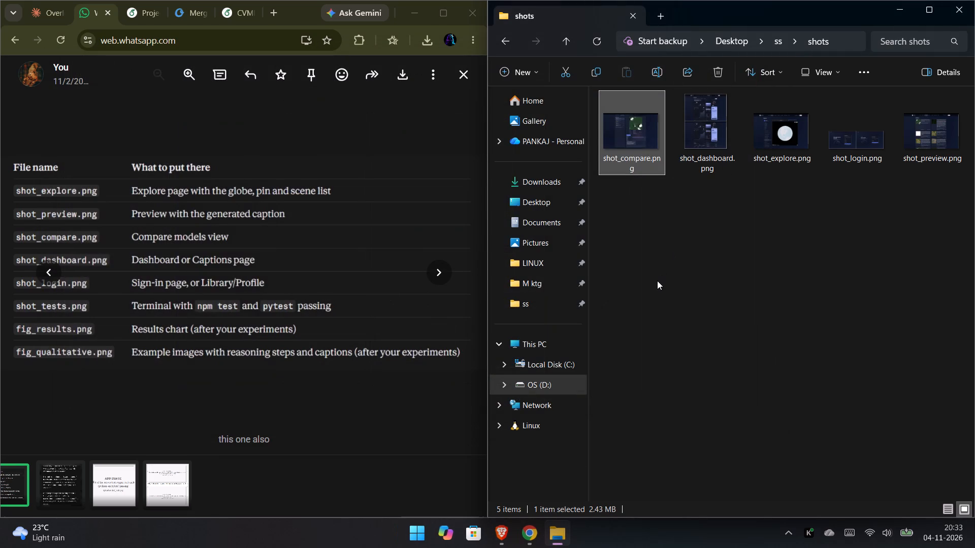
Review the Historical Change, Historical Change 2 and image Description screenshots of the Analysis Page in the ss folder.
click(657, 281)
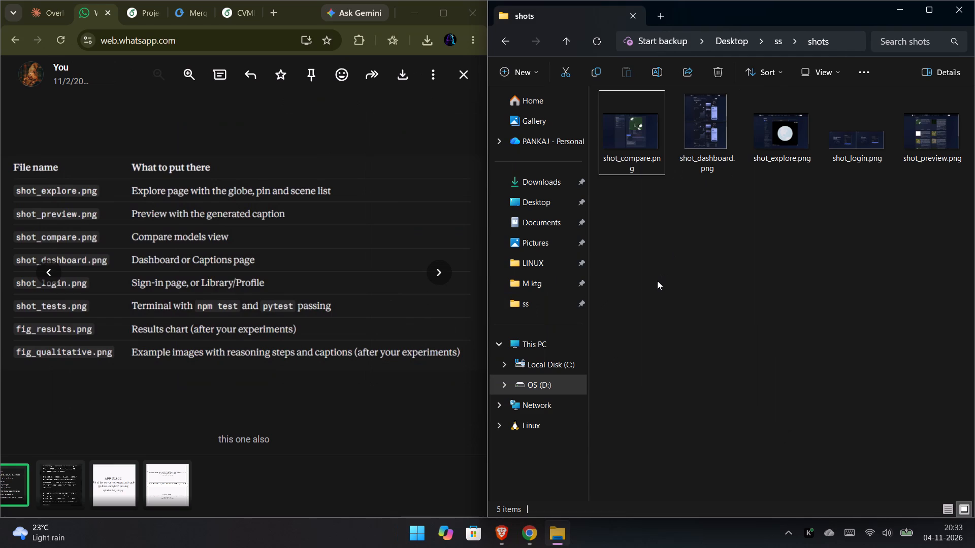
click(777, 39)
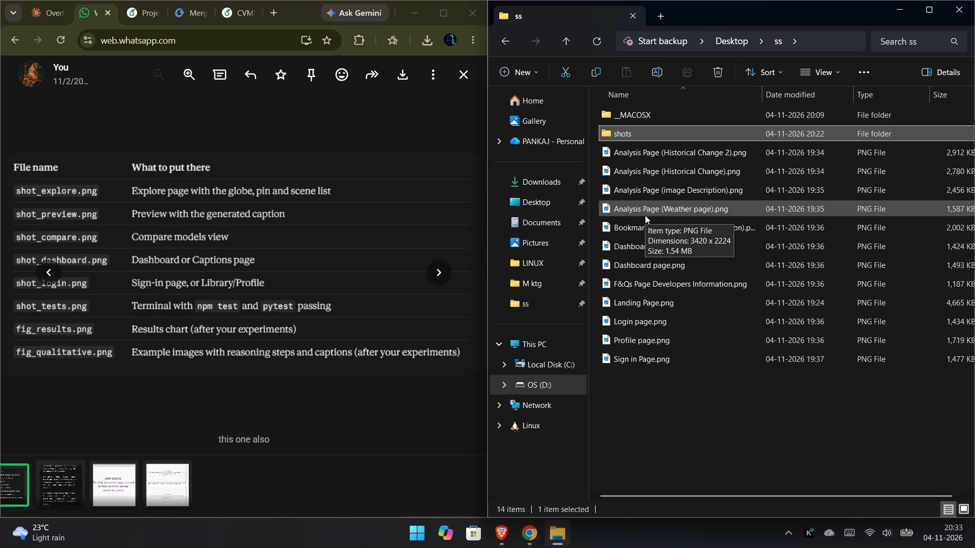
double_click(638, 168)
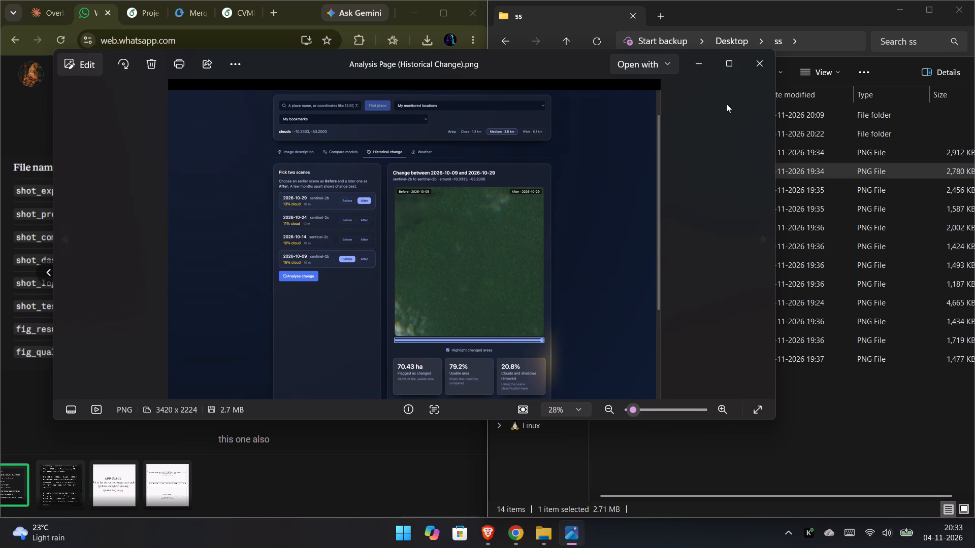
click(766, 69)
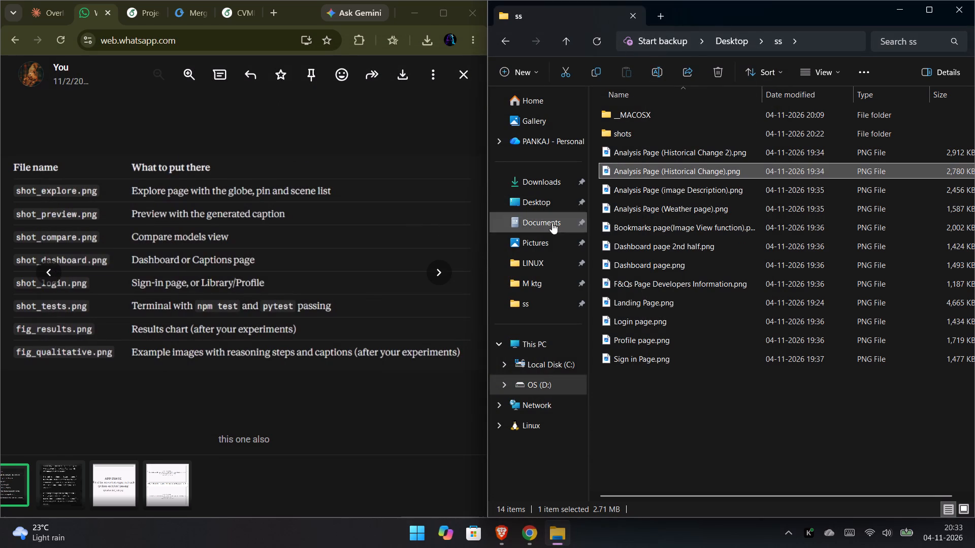
double_click(662, 175)
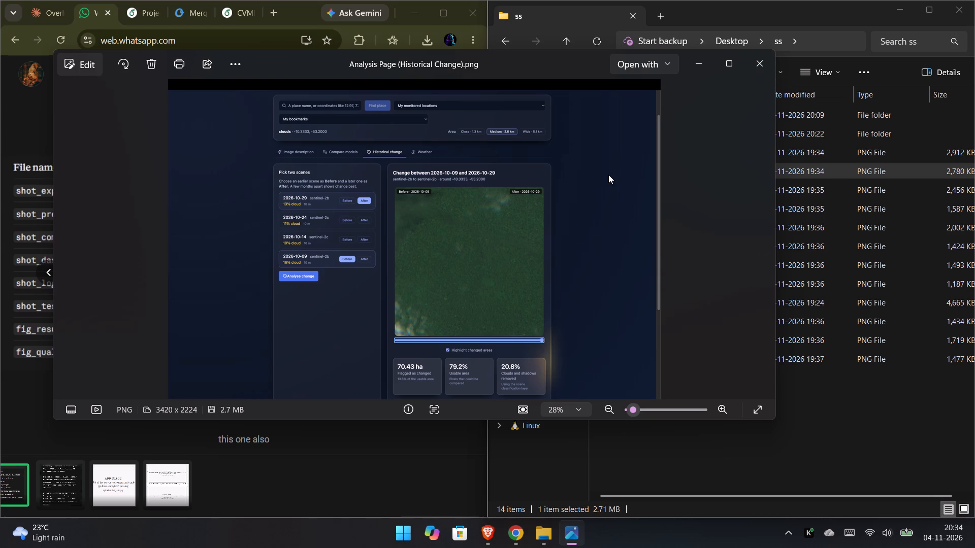
click(752, 57)
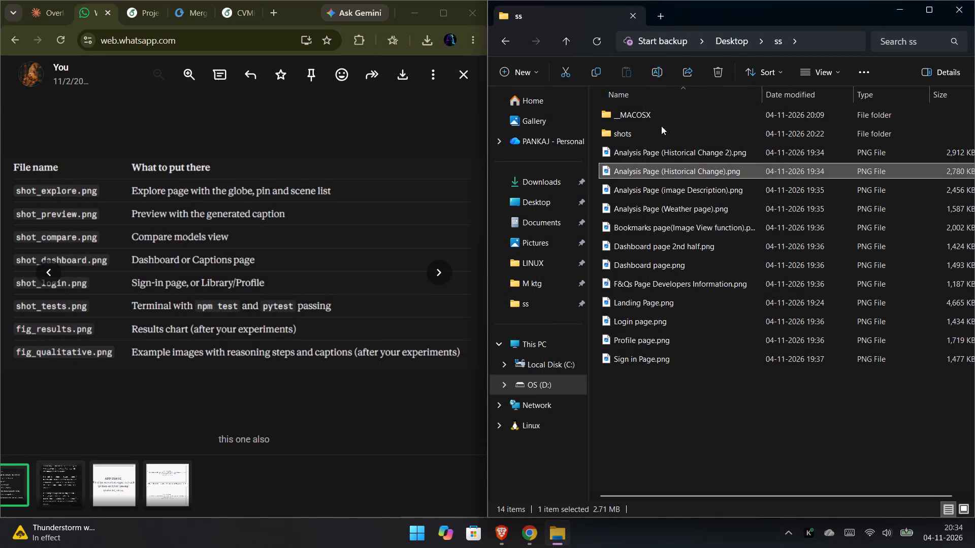
double_click(647, 149)
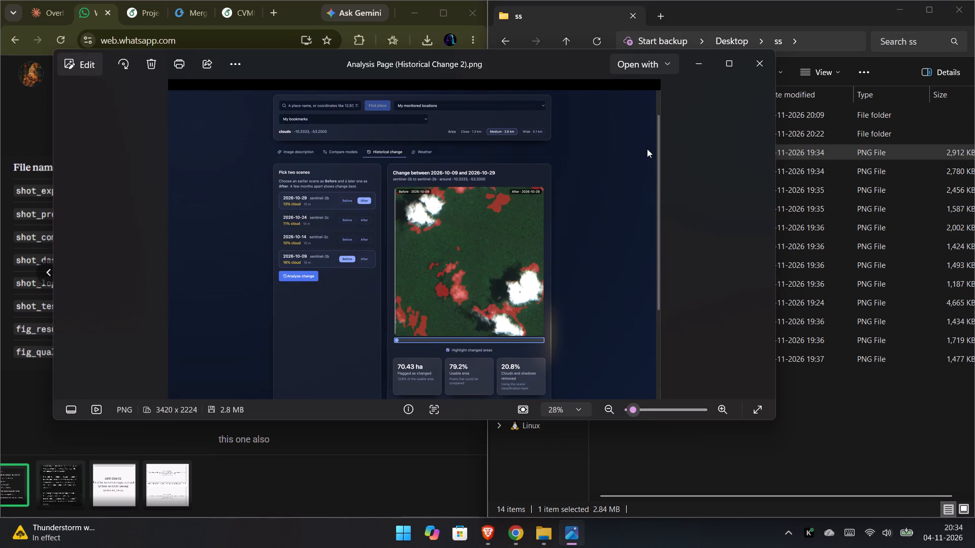
click(755, 71)
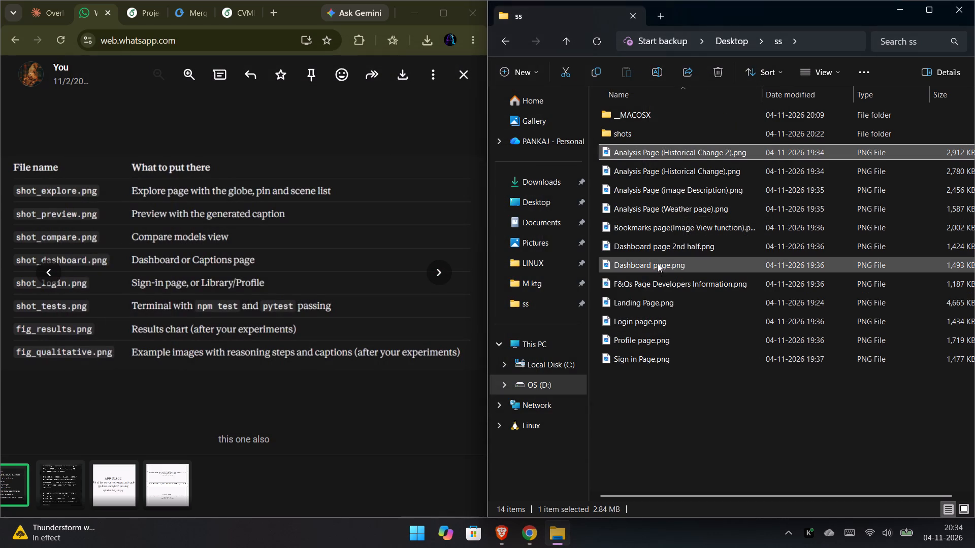
double_click(649, 189)
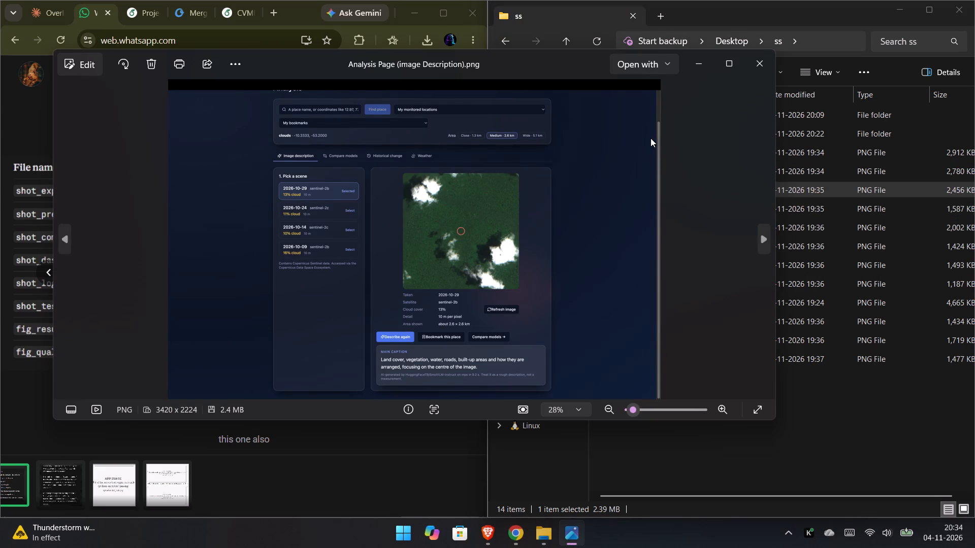
click(764, 69)
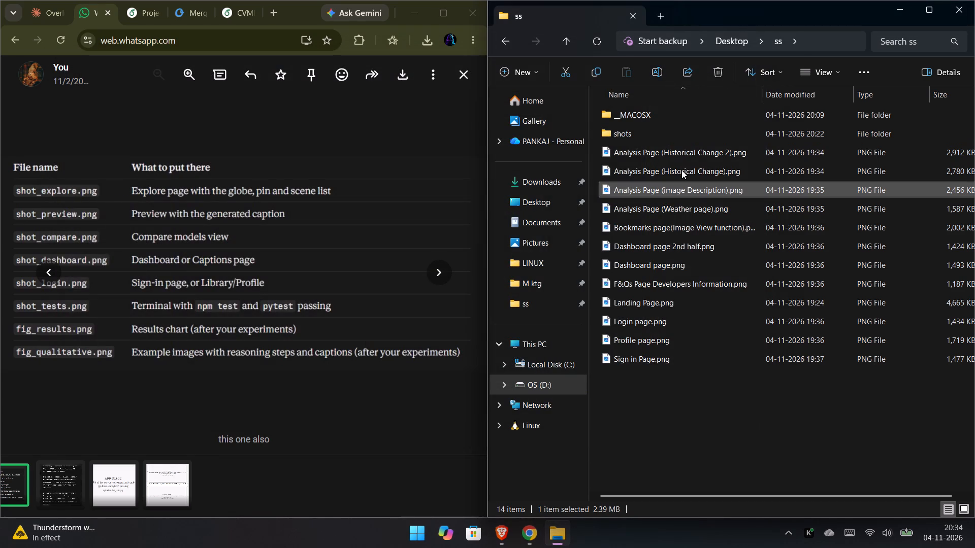
Compare shot_compare.png in the shots folder with the two Historical Change screenshots in the ss folder.
double_click(651, 139)
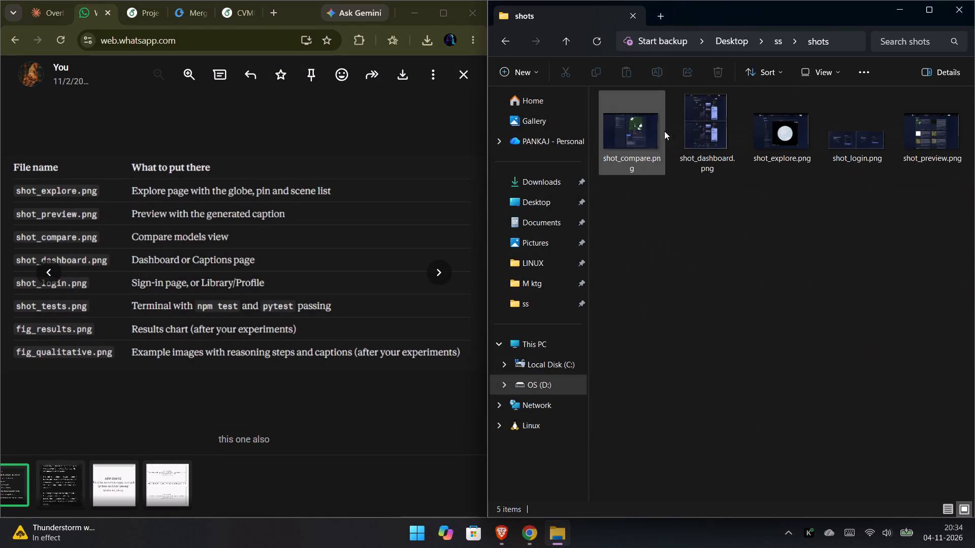
double_click(661, 126)
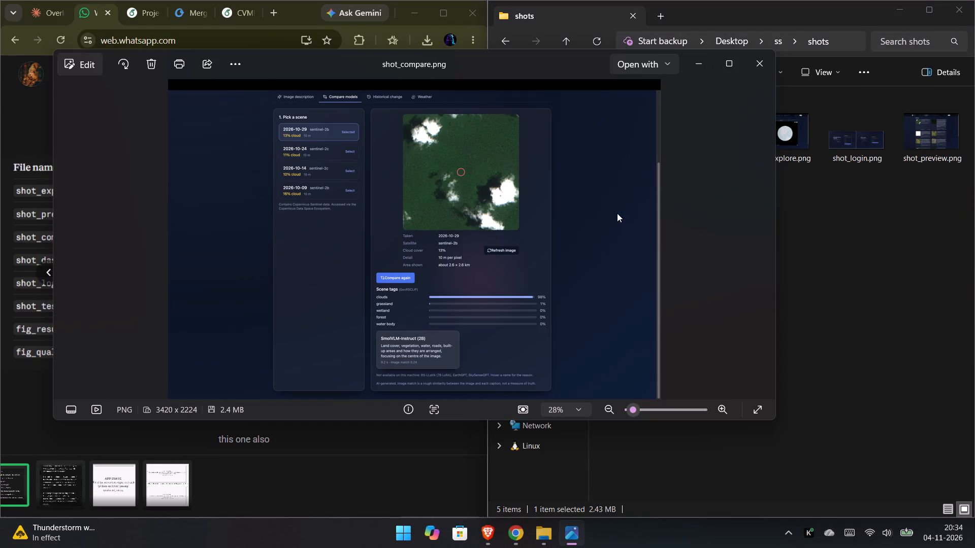
click(765, 70)
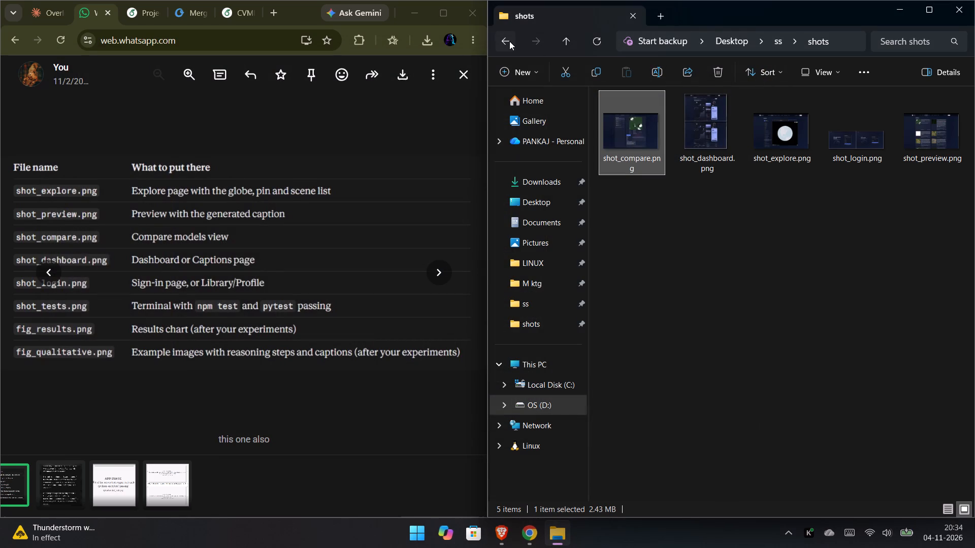
click(509, 41)
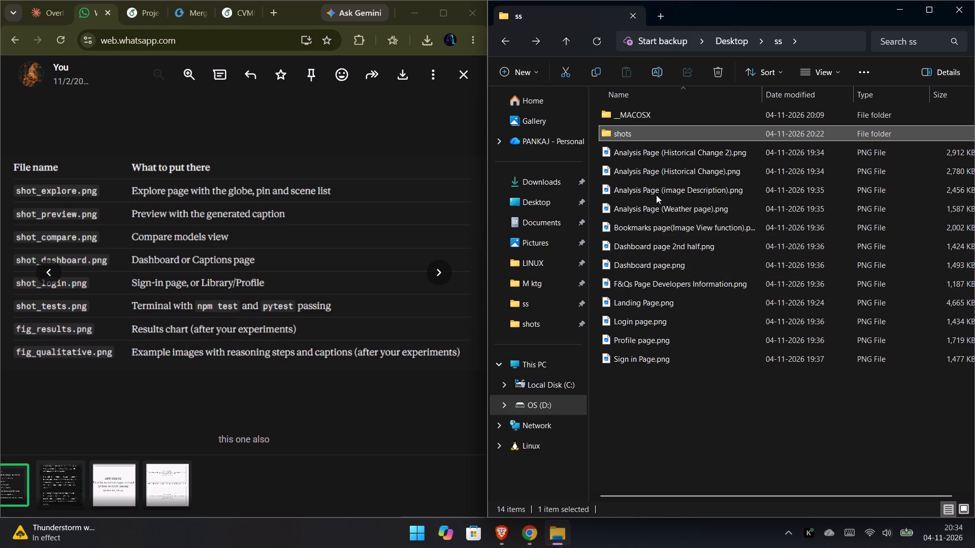
double_click(672, 155)
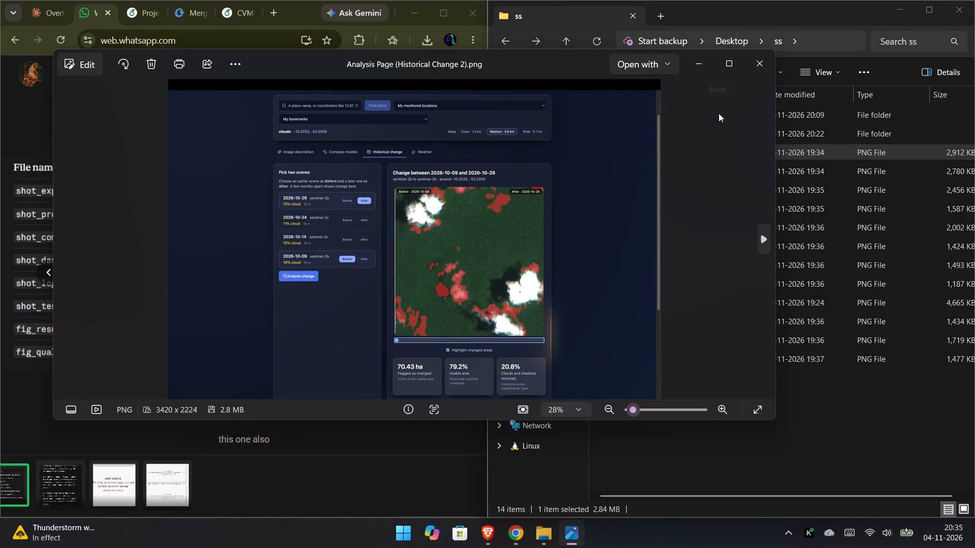
click(756, 78)
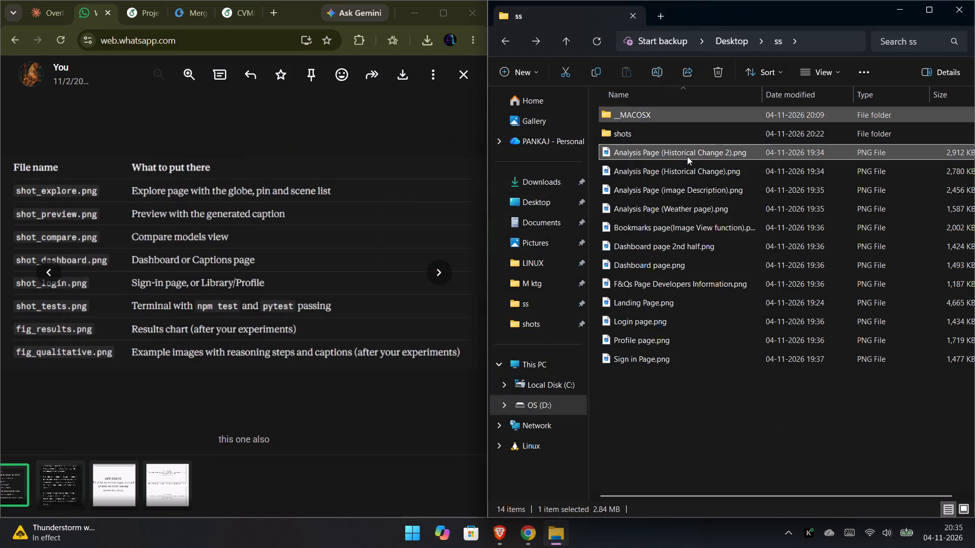
double_click(666, 178)
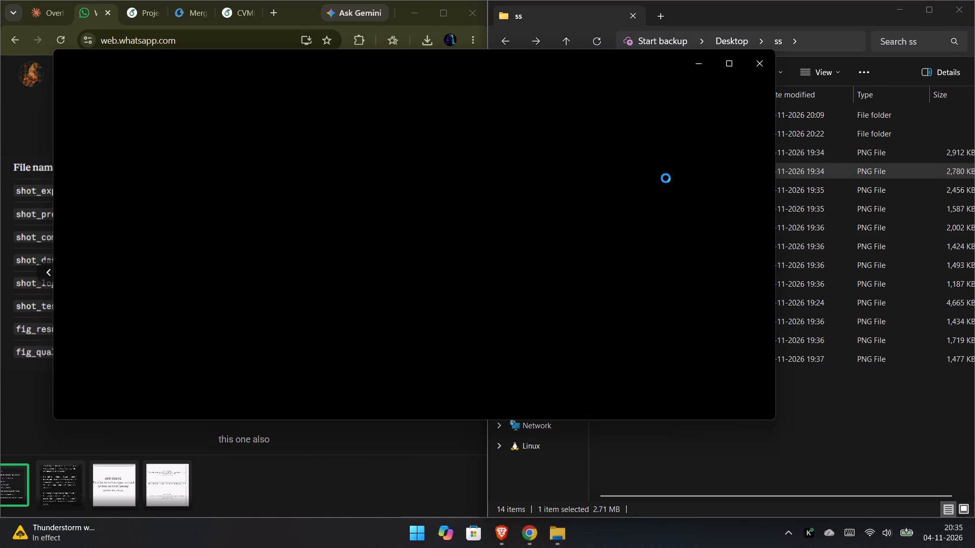
click(765, 62)
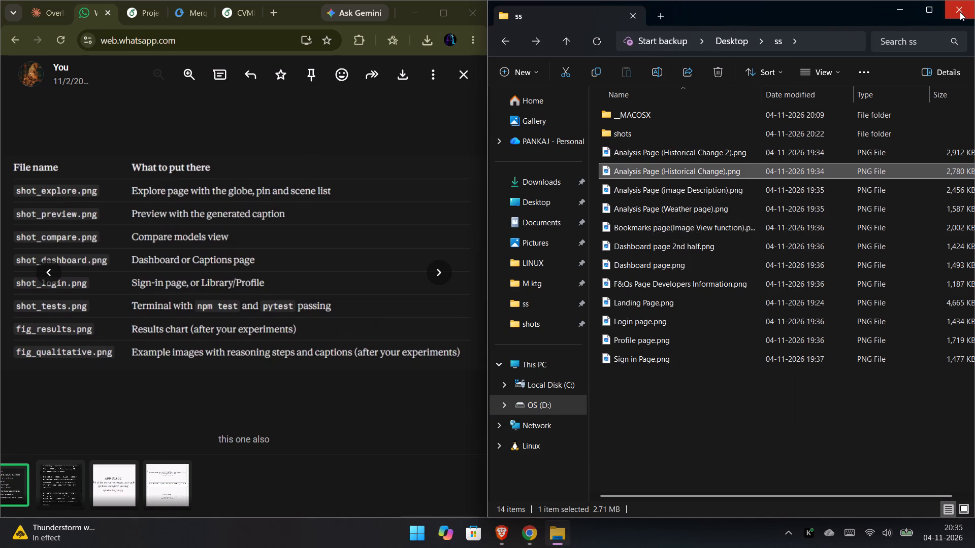
double_click(612, 139)
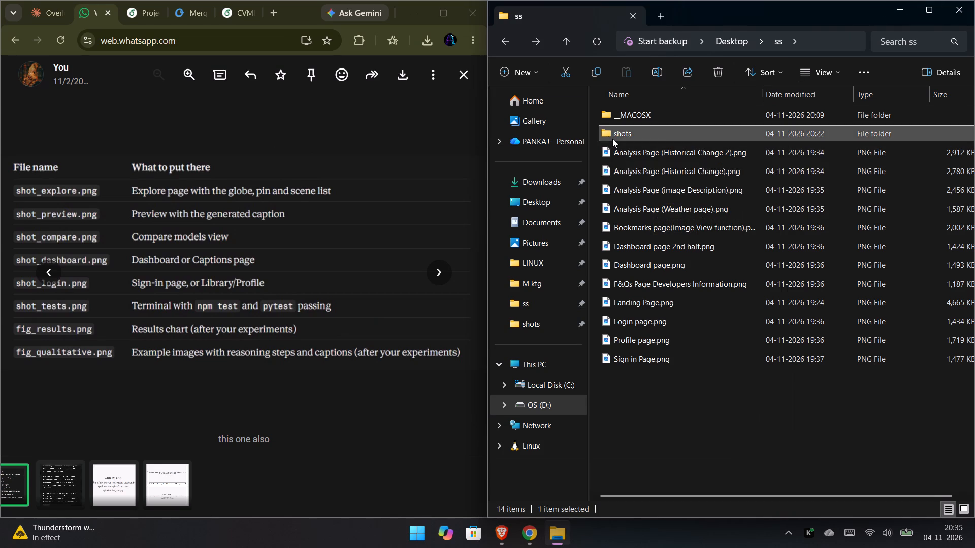
double_click(612, 139)
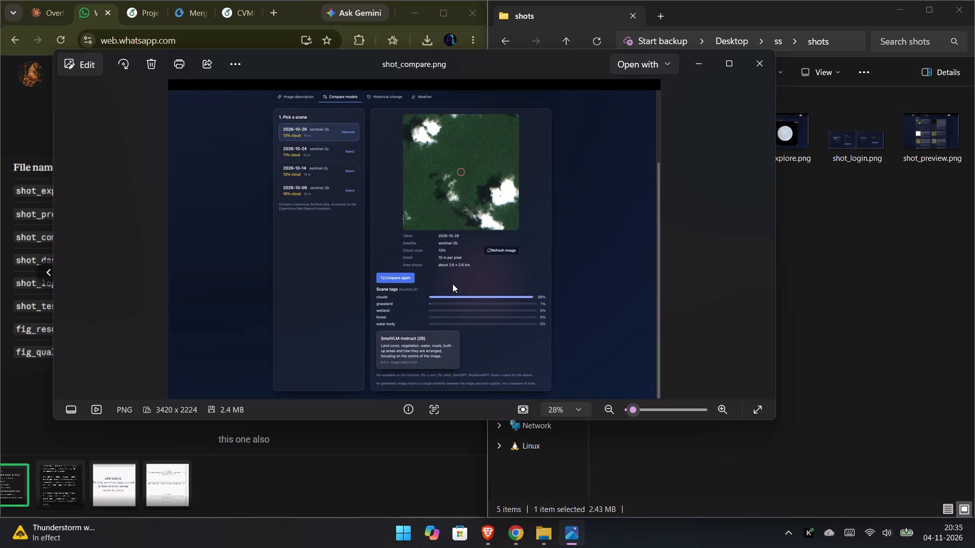
click(759, 66)
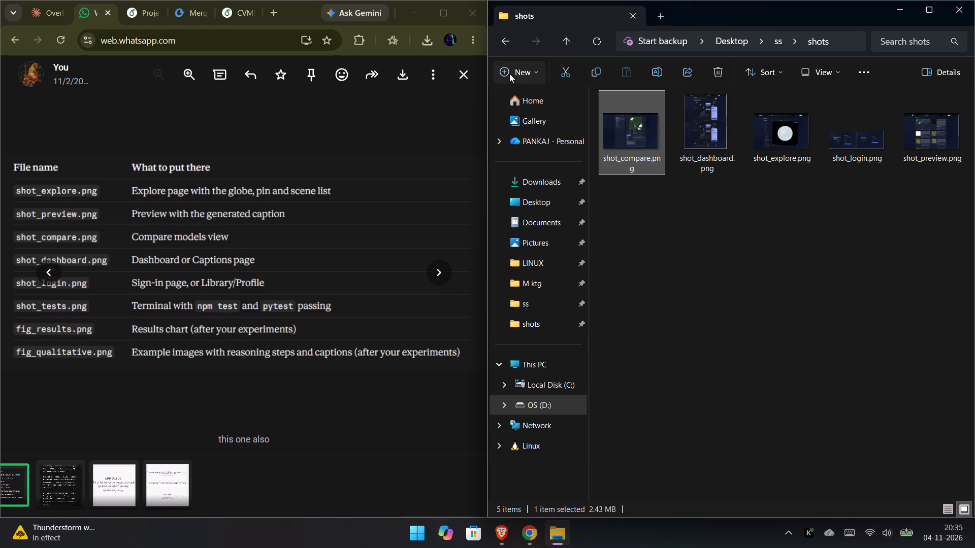
Check Analysis Page (Historical Change).png against shot_compare.png once more.
click(501, 41)
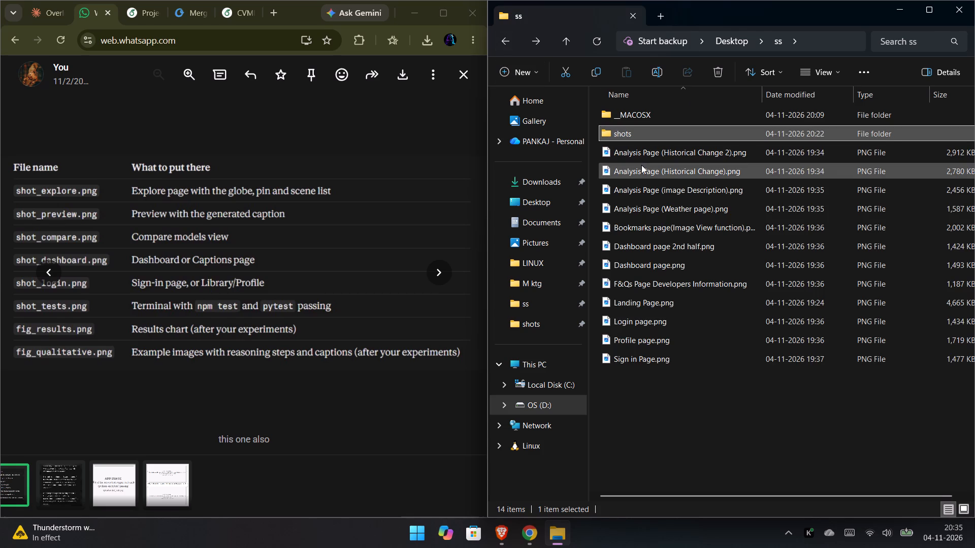
double_click(642, 165)
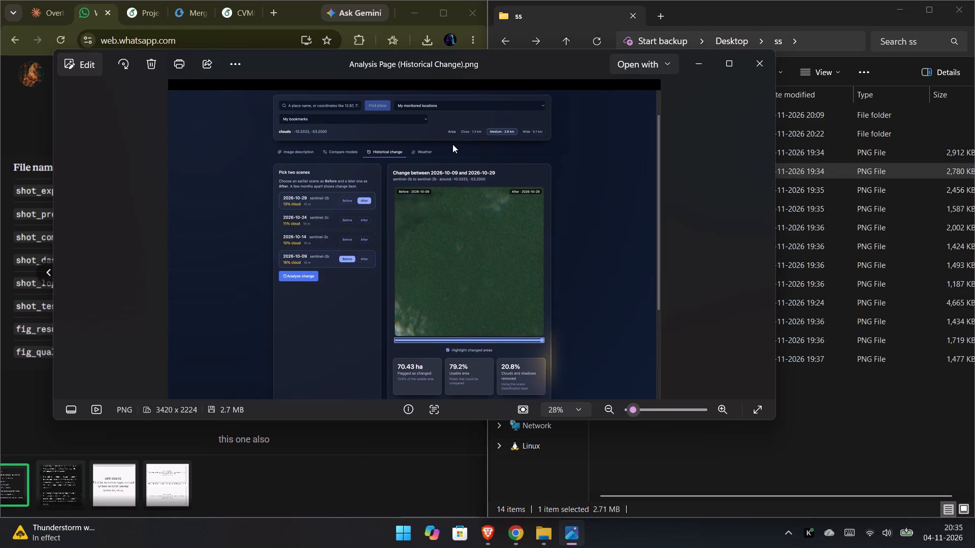
click(755, 68)
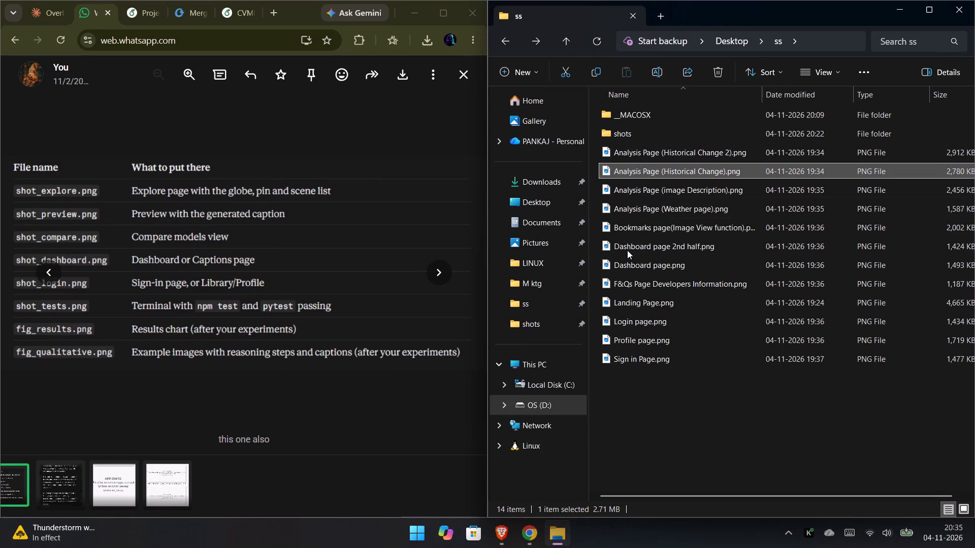
double_click(631, 138)
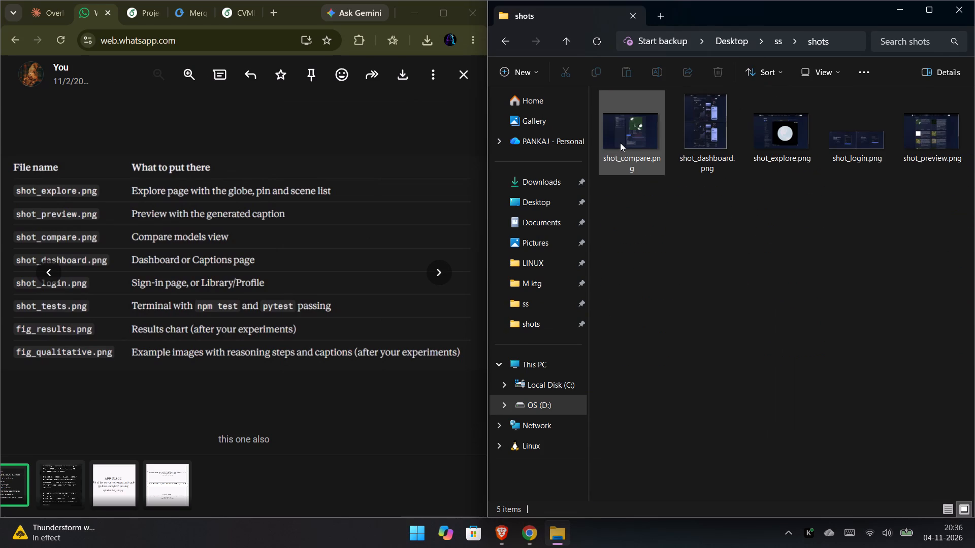
double_click(620, 143)
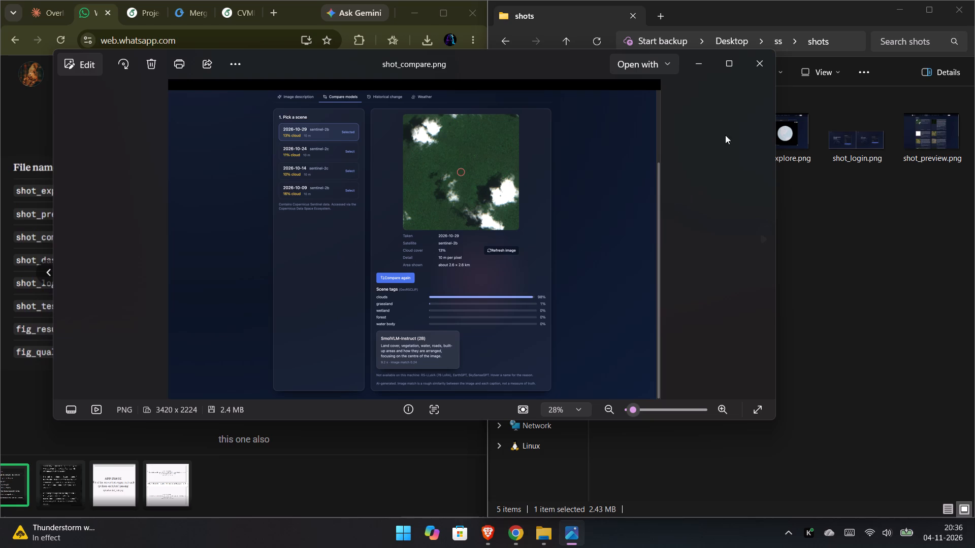
click(753, 67)
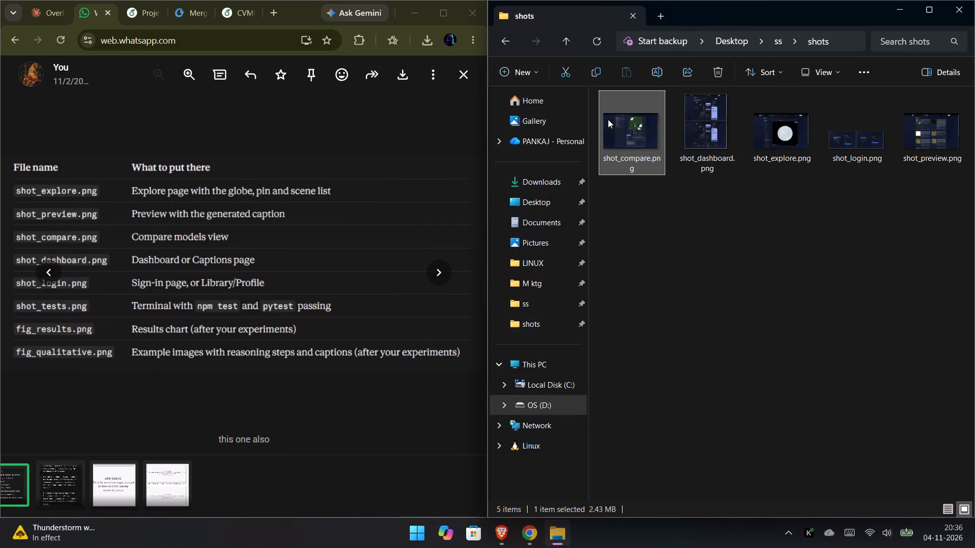
Re-examine both Historical Change screenshots in the ss folder, followed by shot_compare.png in the shots folder.
click(499, 38)
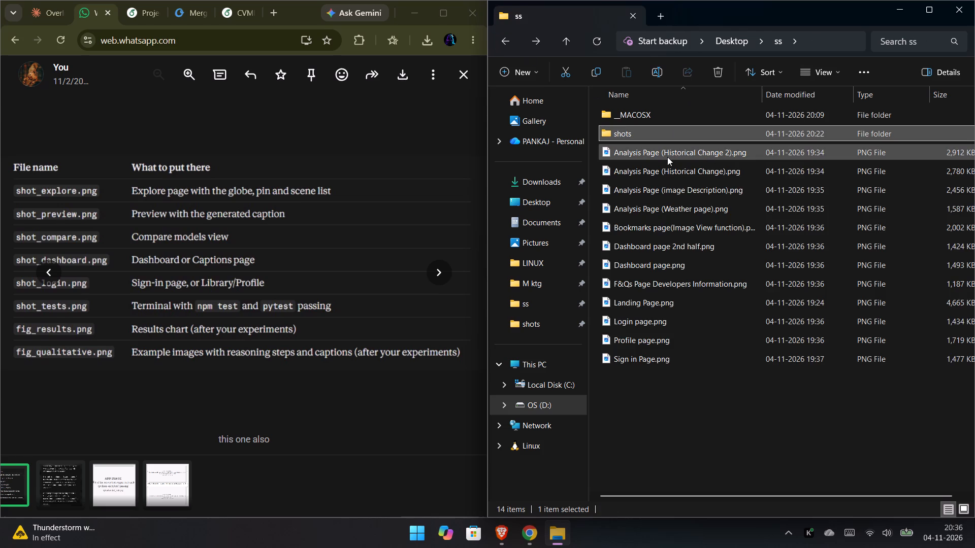
double_click(641, 166)
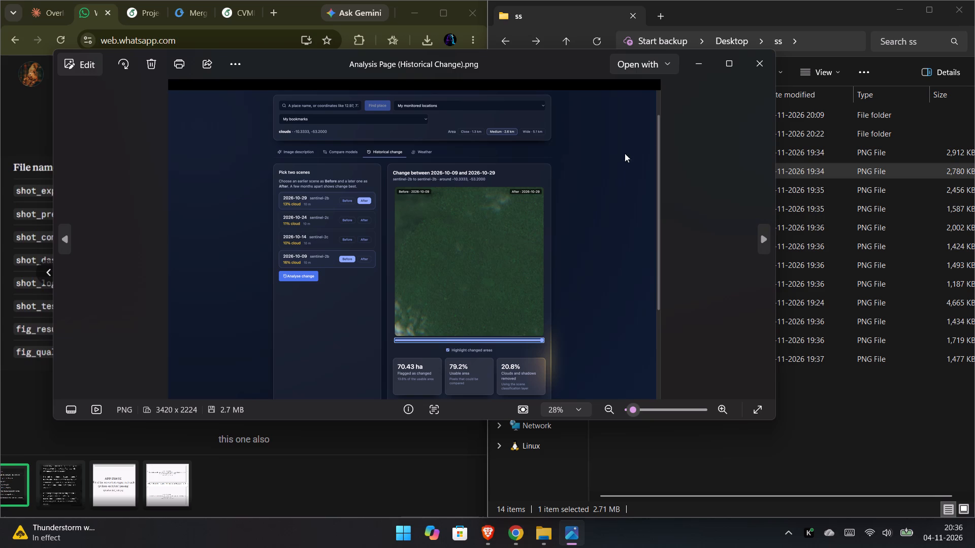
click(758, 69)
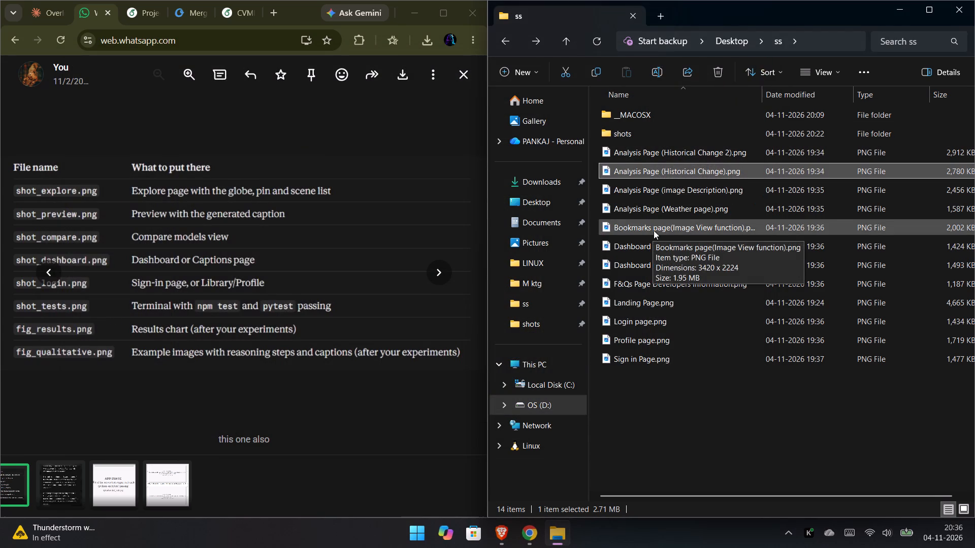
double_click(679, 166)
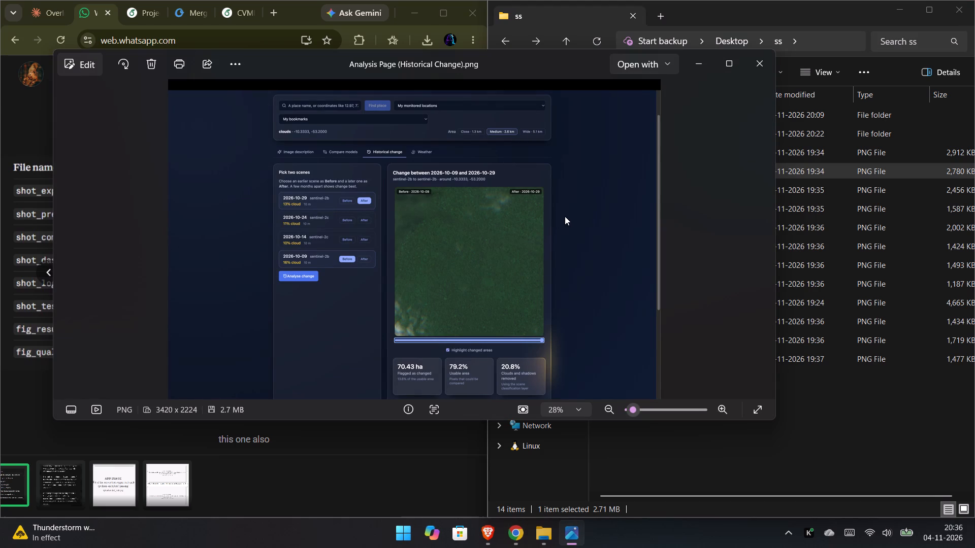
click(764, 68)
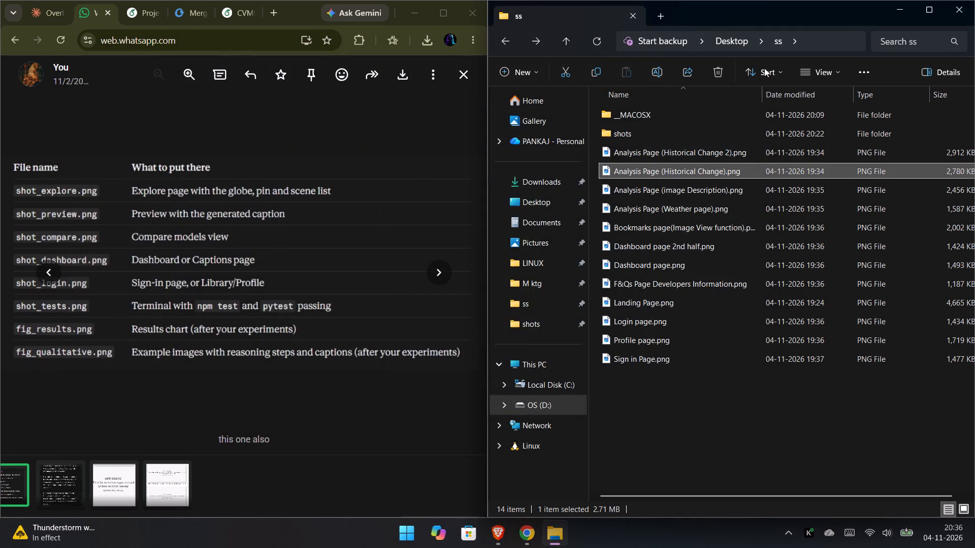
double_click(629, 147)
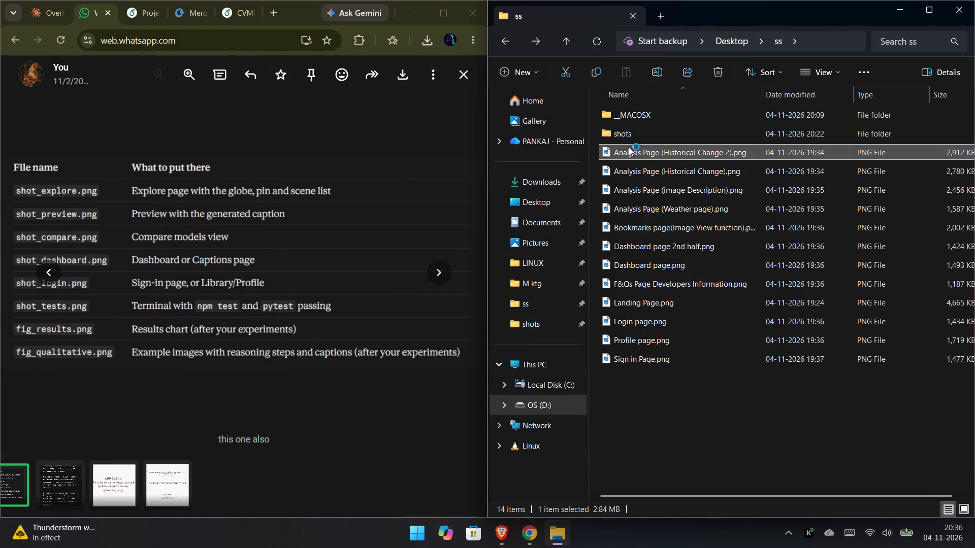
click(762, 64)
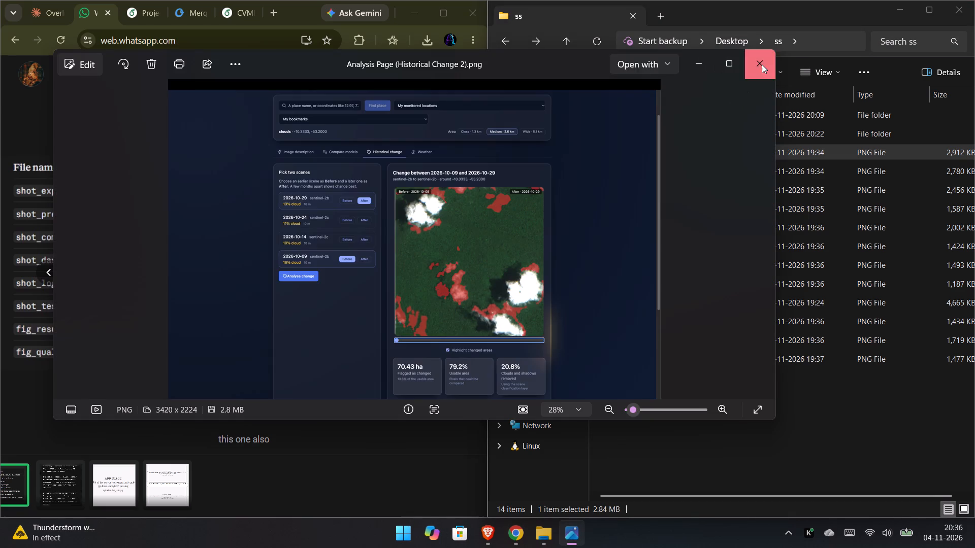
double_click(621, 130)
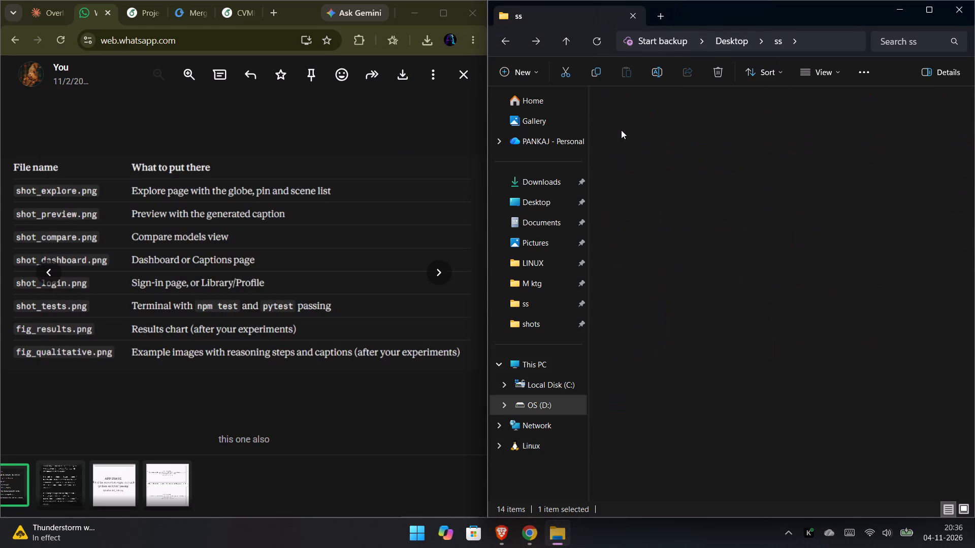
double_click(625, 137)
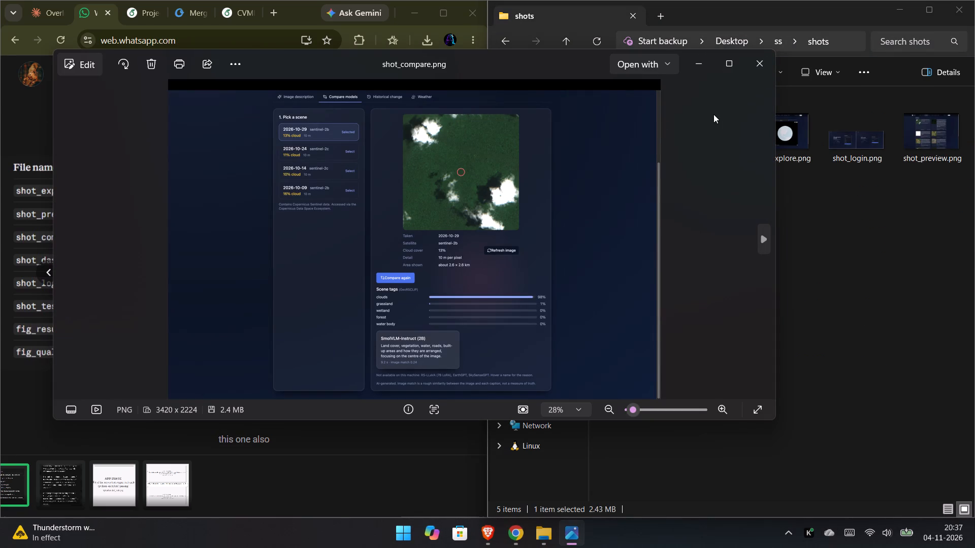
click(762, 68)
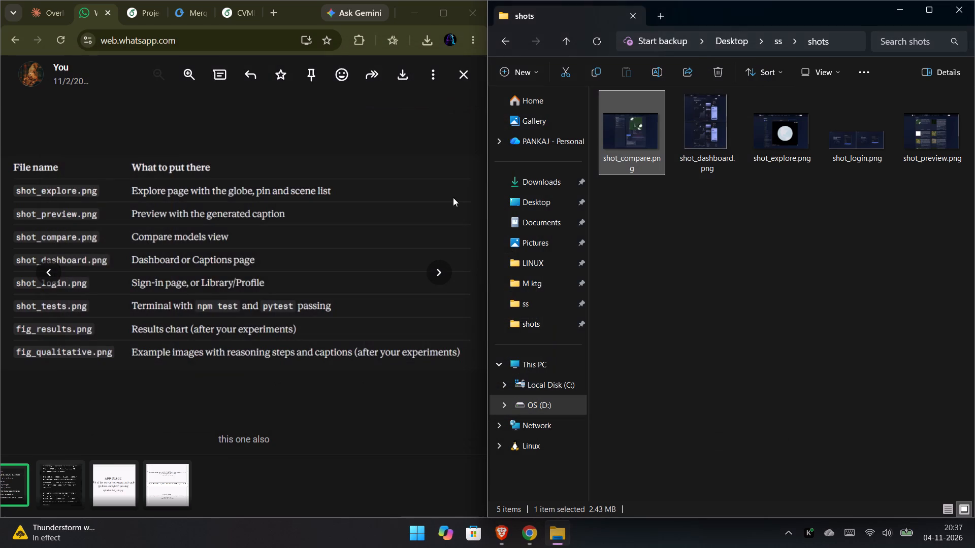